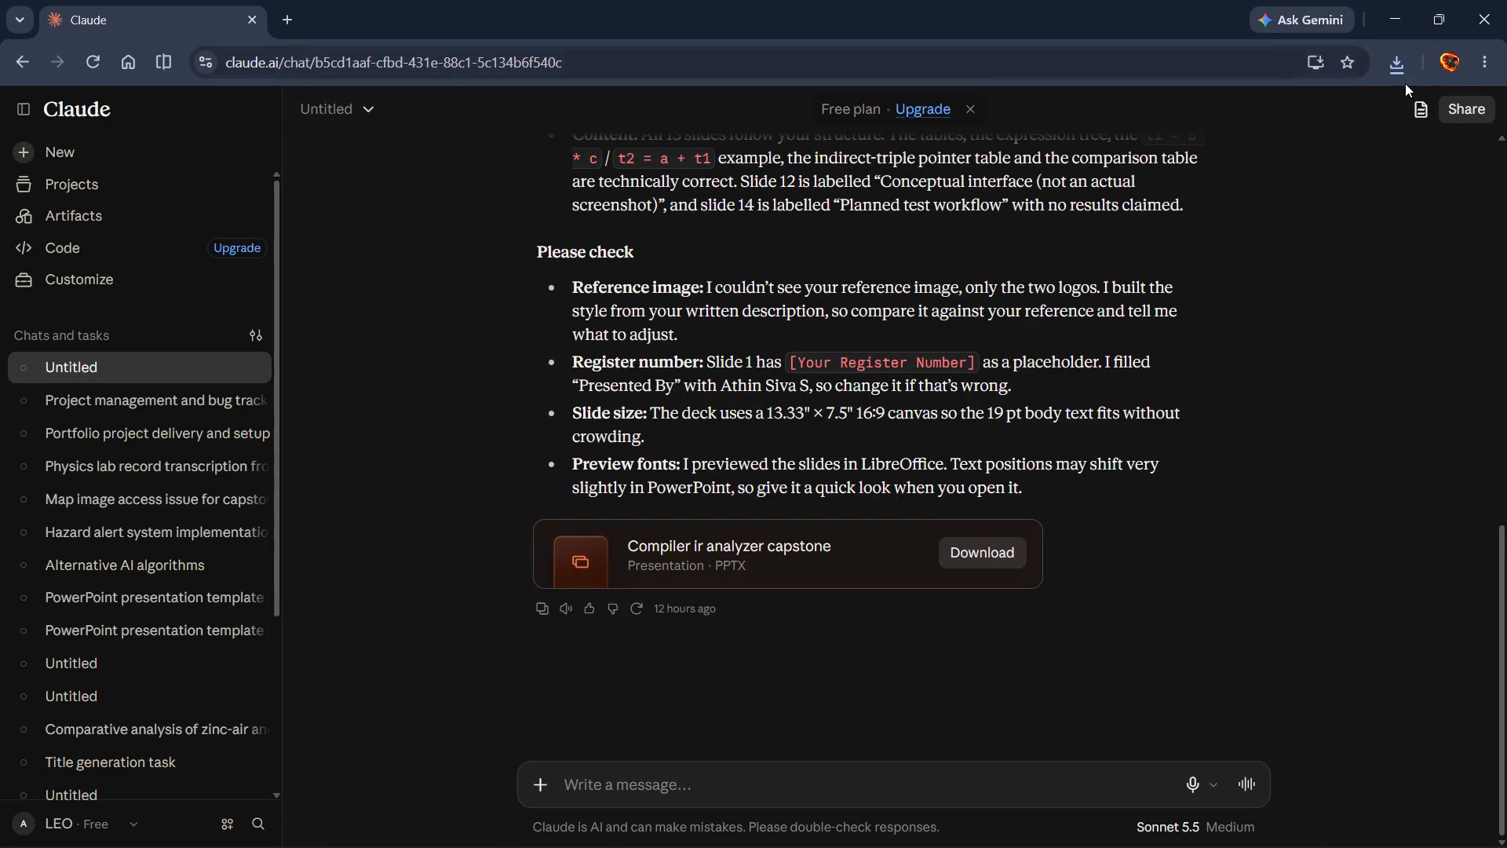
Open the downloaded Compiler_IR_Analyzer_Capstone presentation in PowerPoint and enable editing.
click(1408, 54)
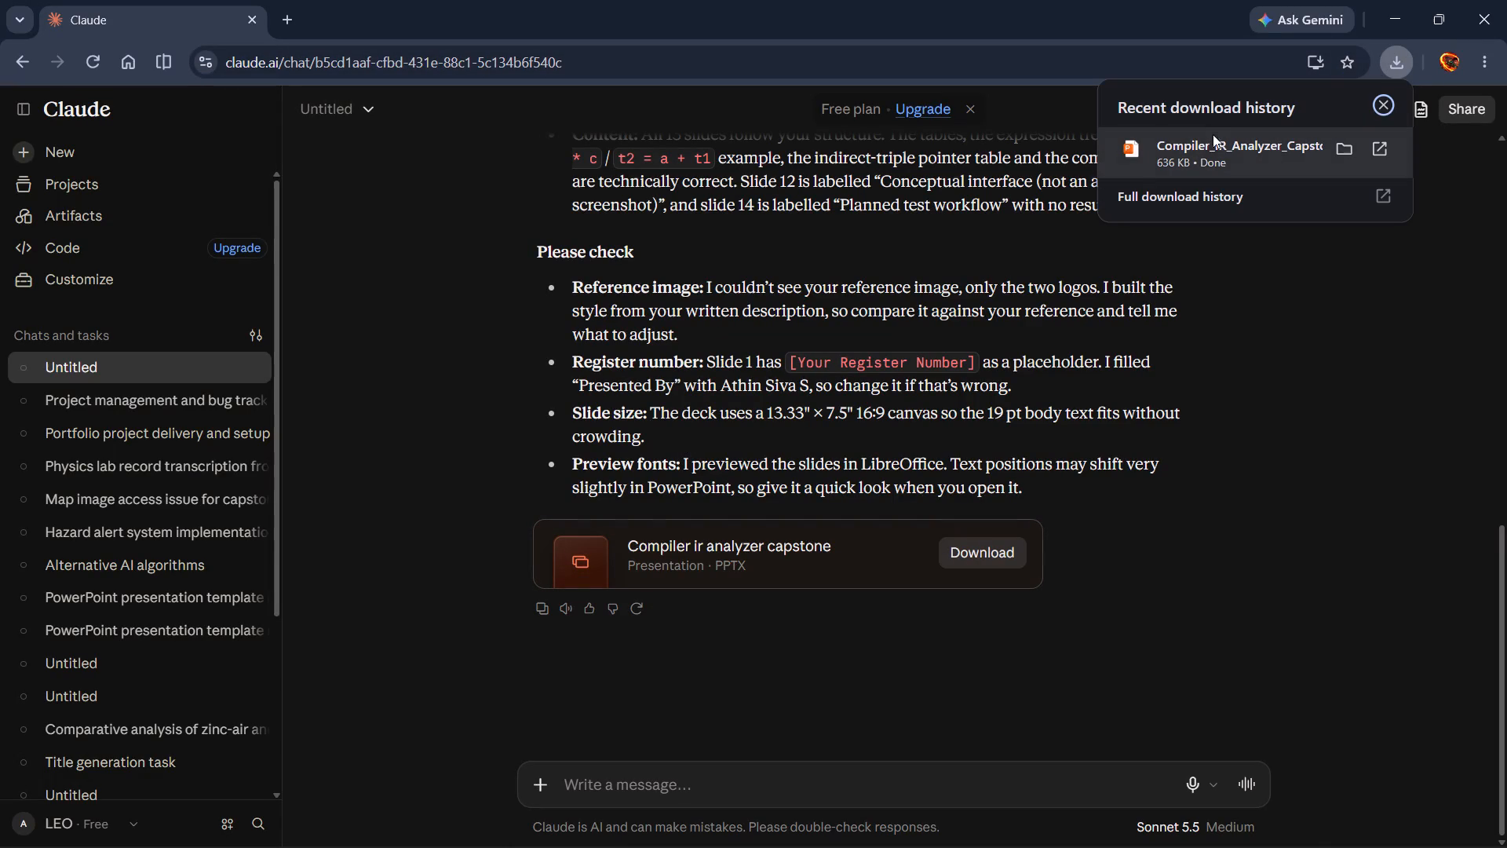
double_click(1208, 146)
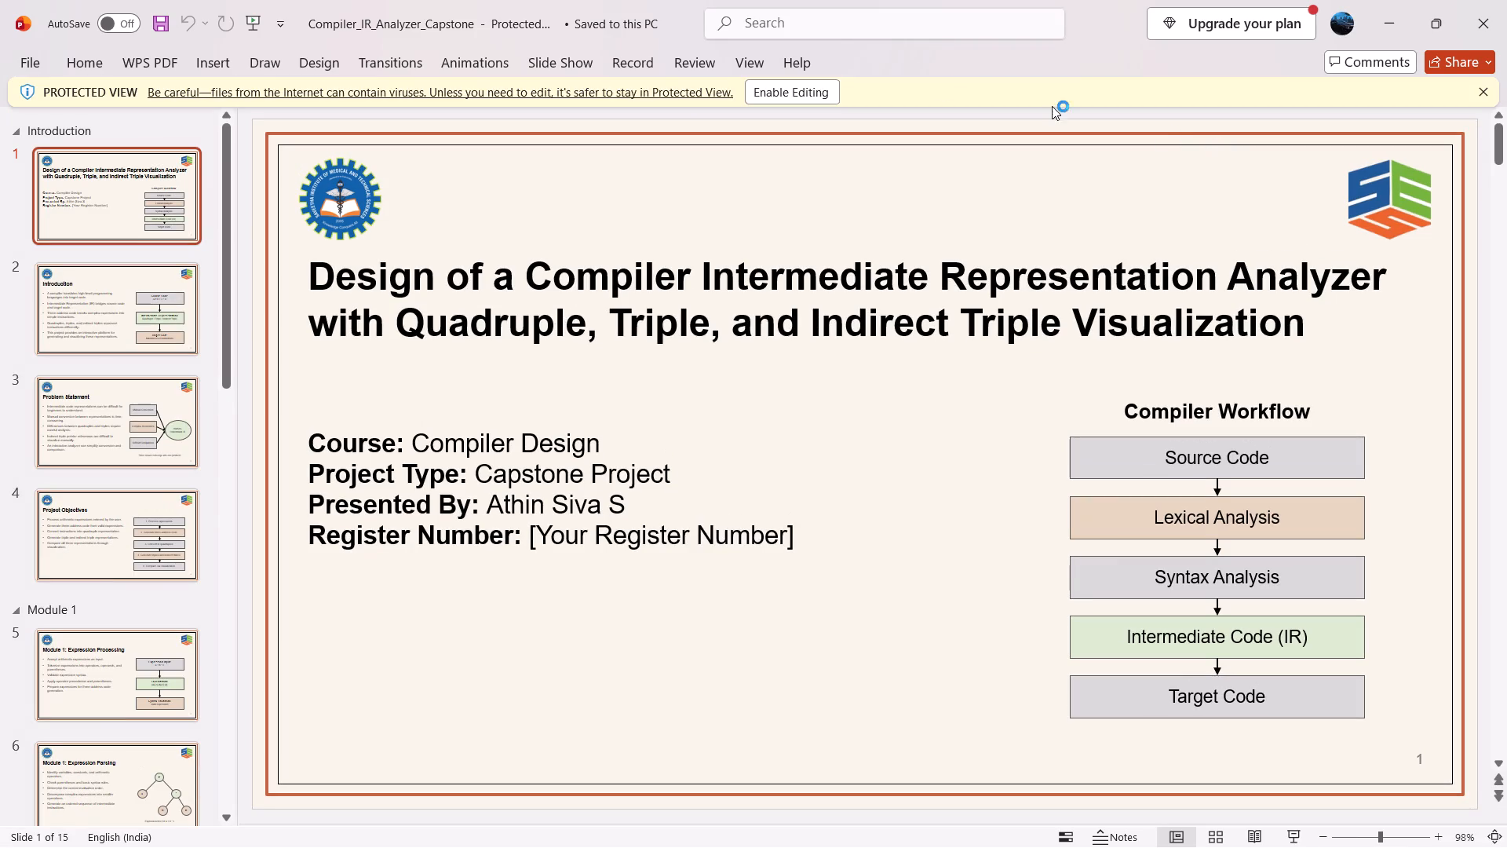
click(765, 90)
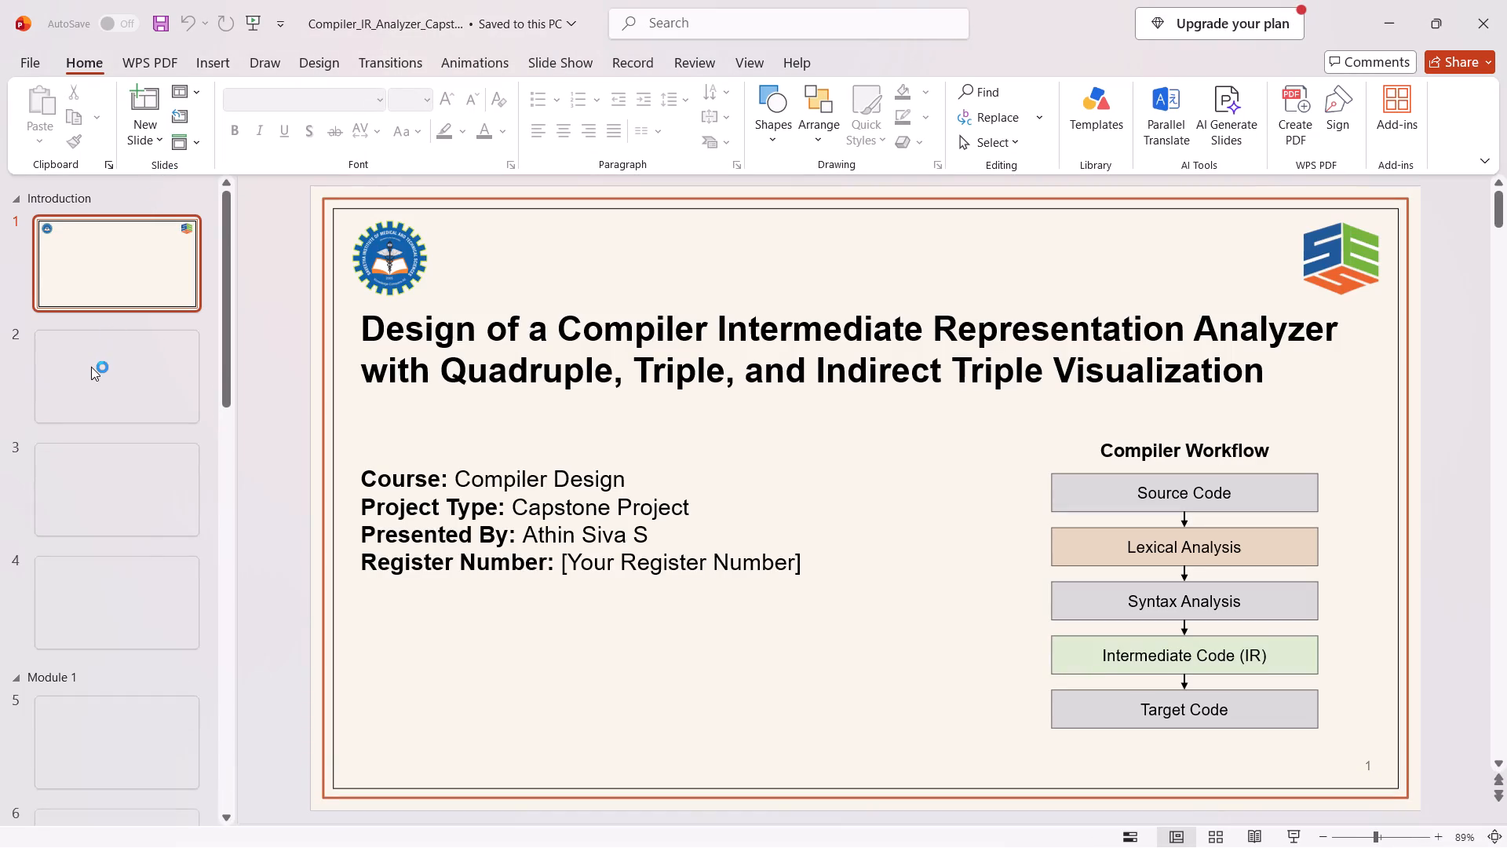
Review the introduction and Module 1 slides, from the title slide through the Module 2 Intermediate Representation Generation slide.
ctrl+scroll(91, 367, down, 3)
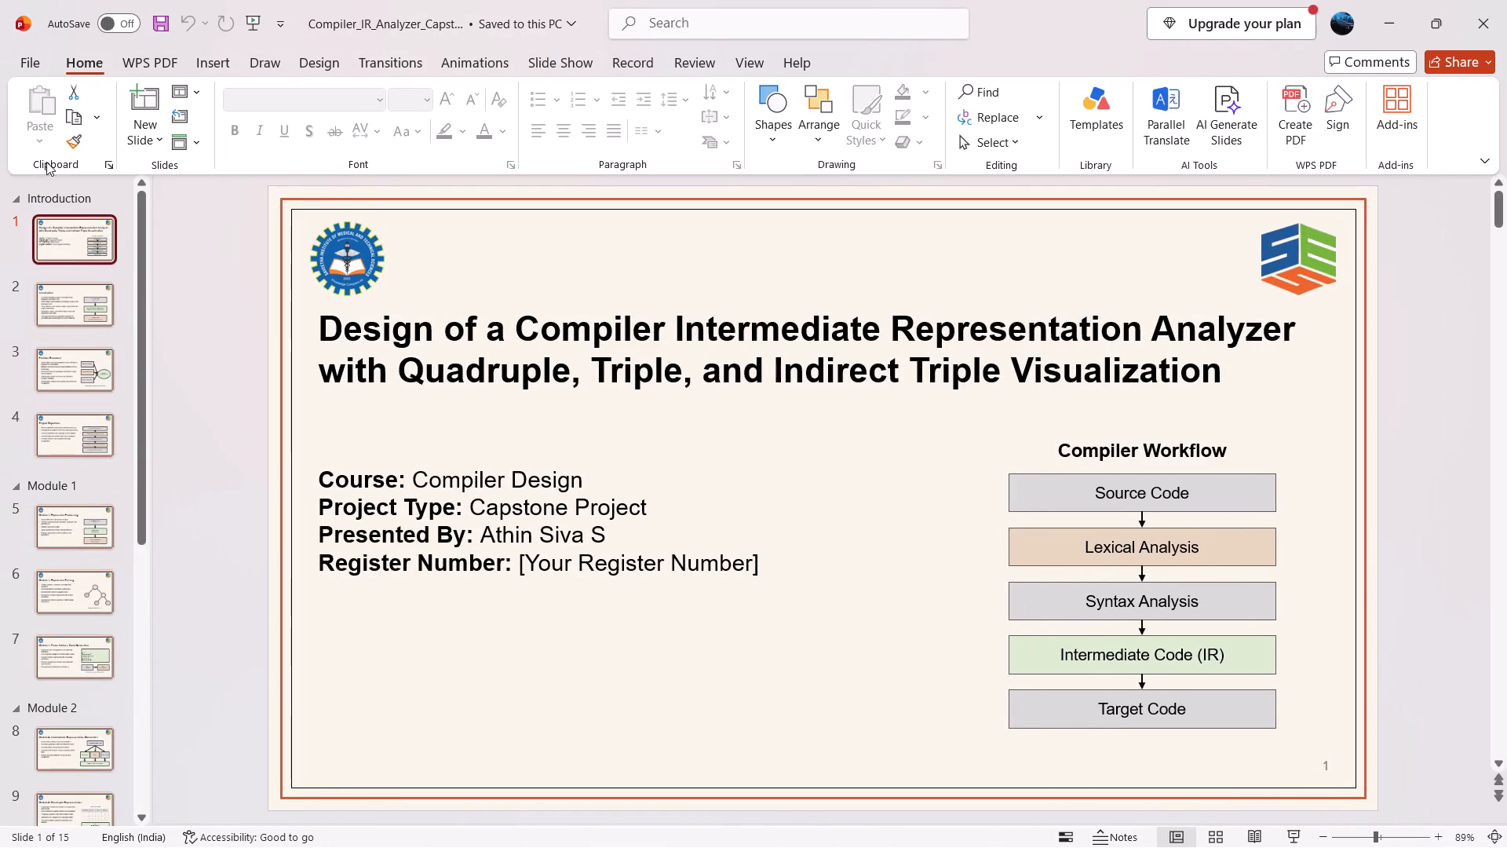
click(82, 250)
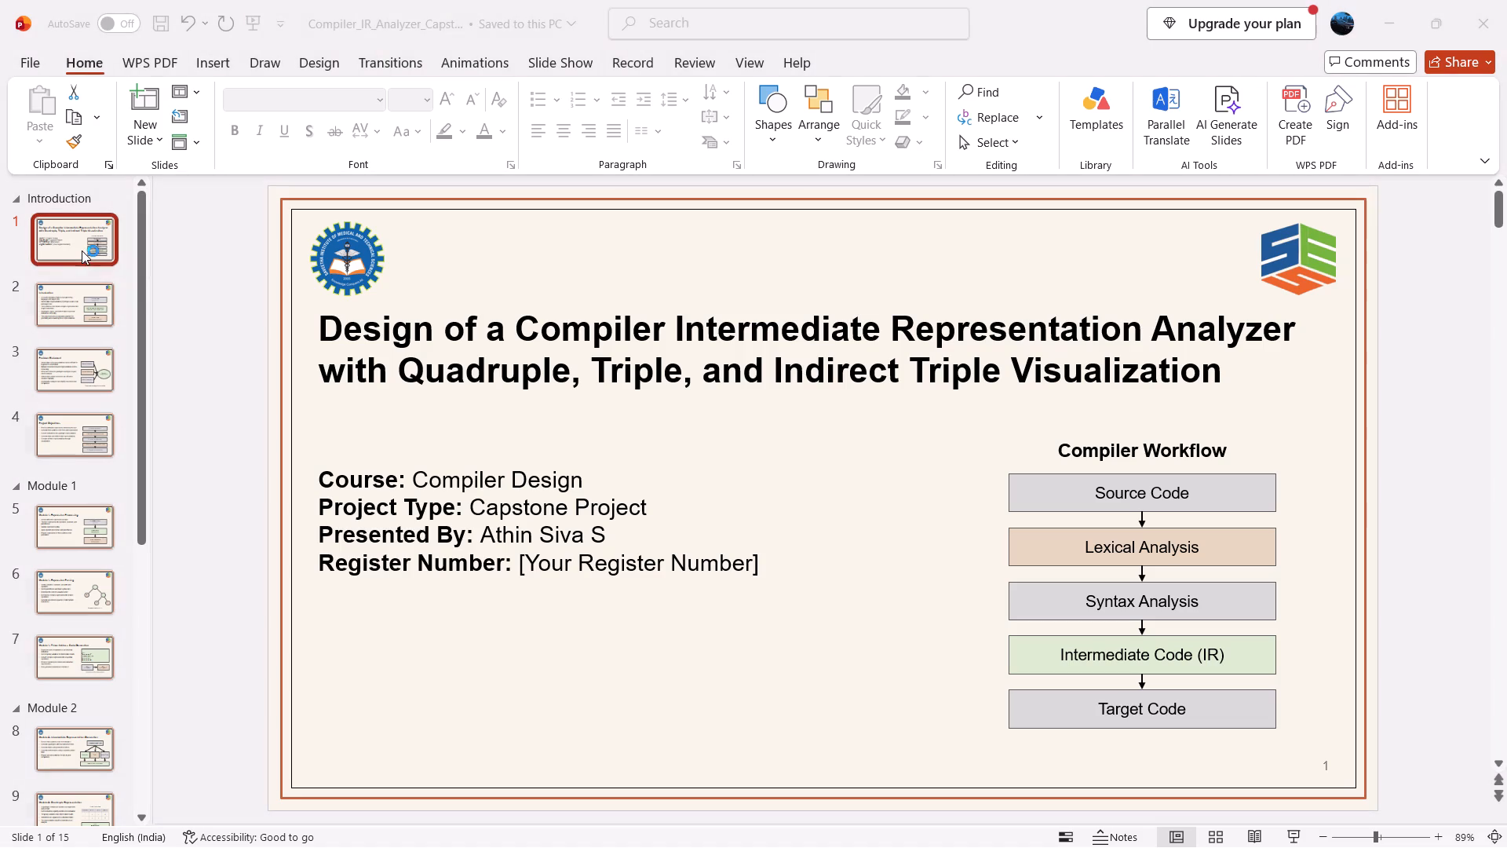
key(Down)
key(Down)
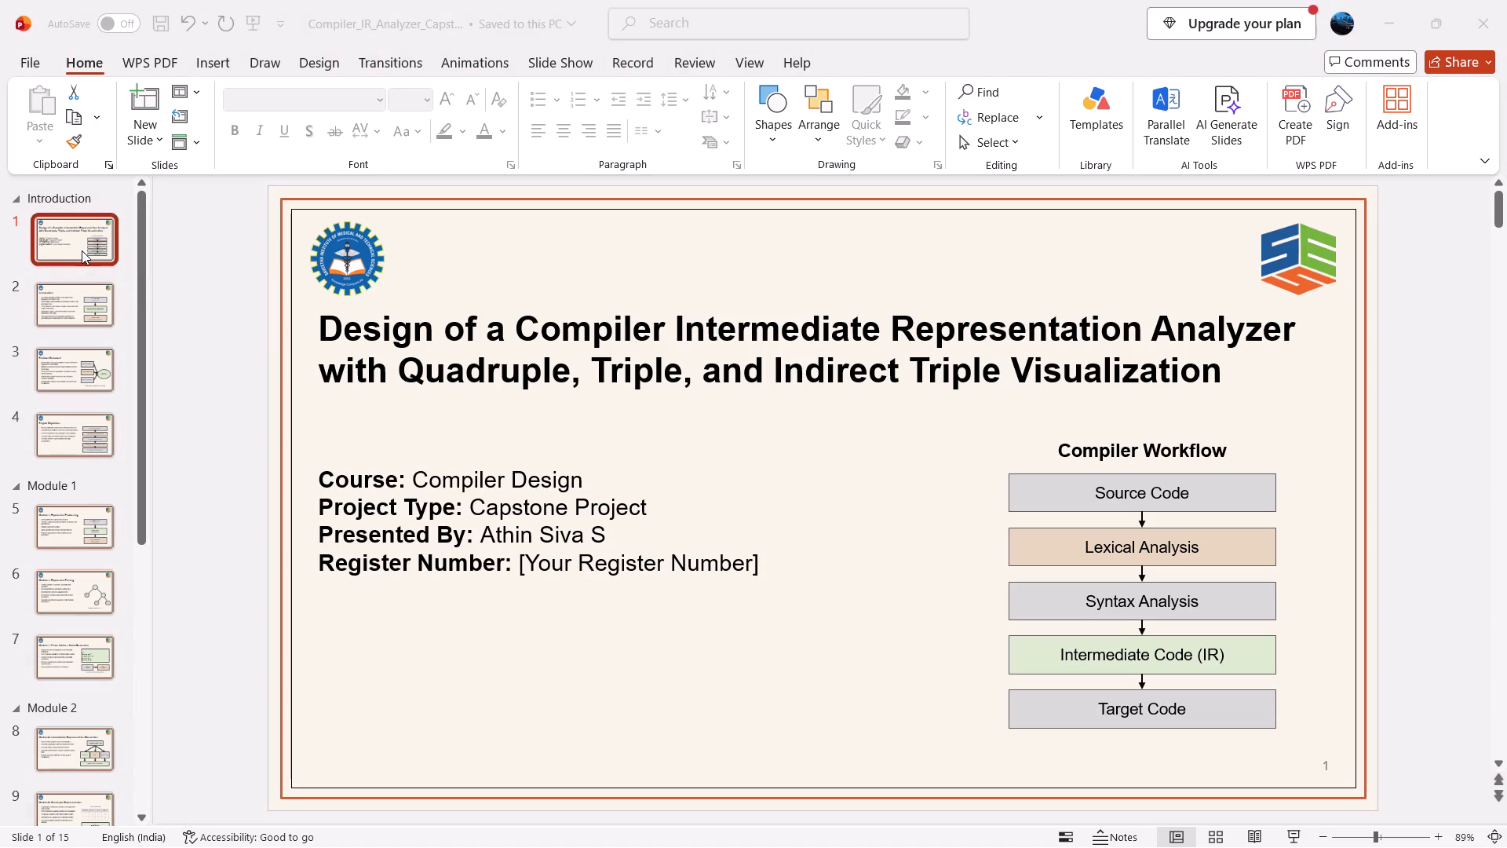
double_click(82, 250)
key(Down)
key(Up)
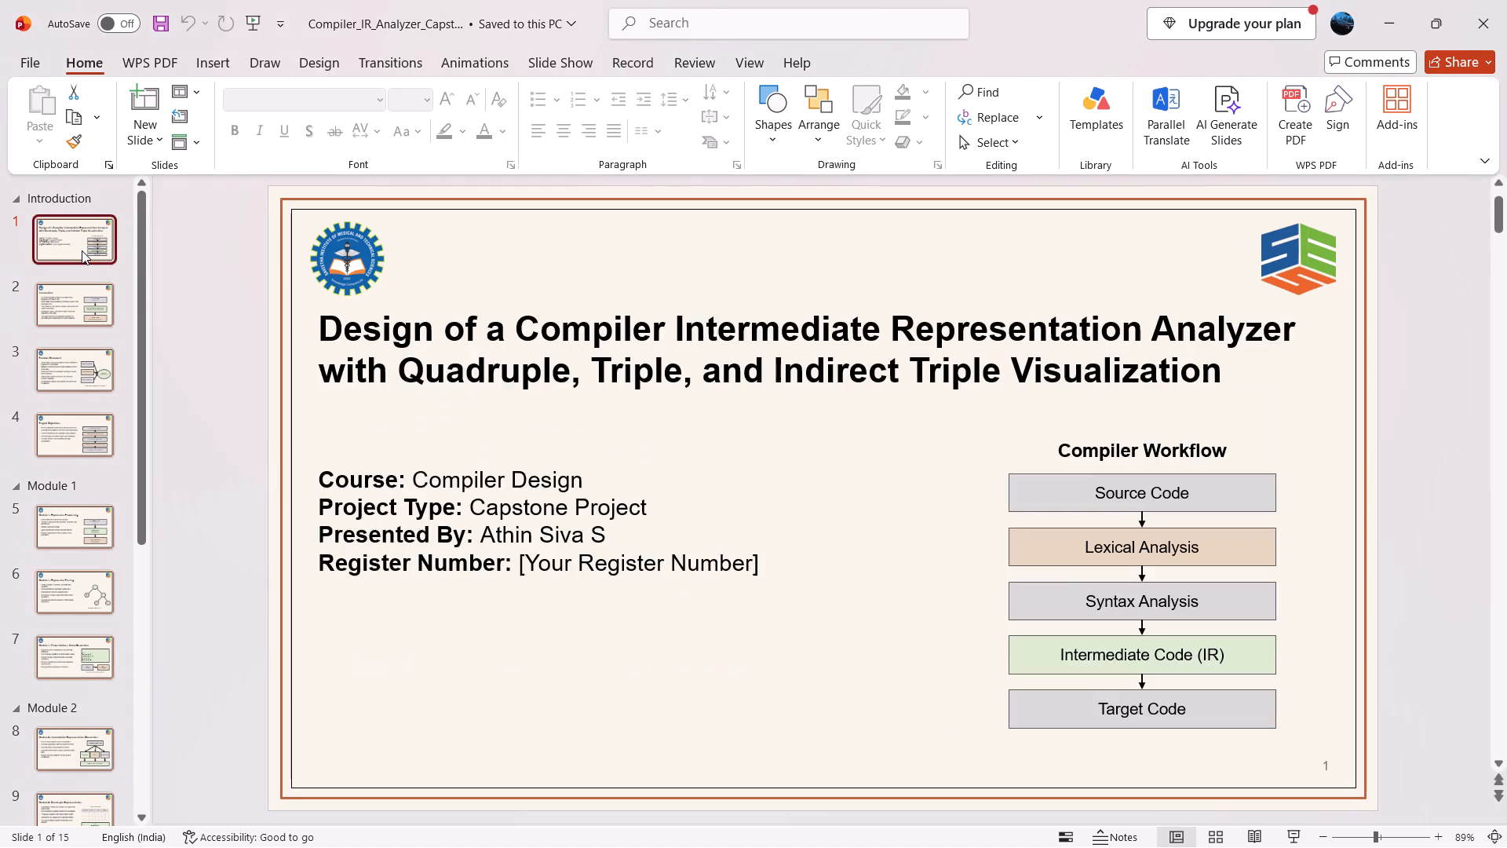
key(Down)
key(Down)
key(Down)
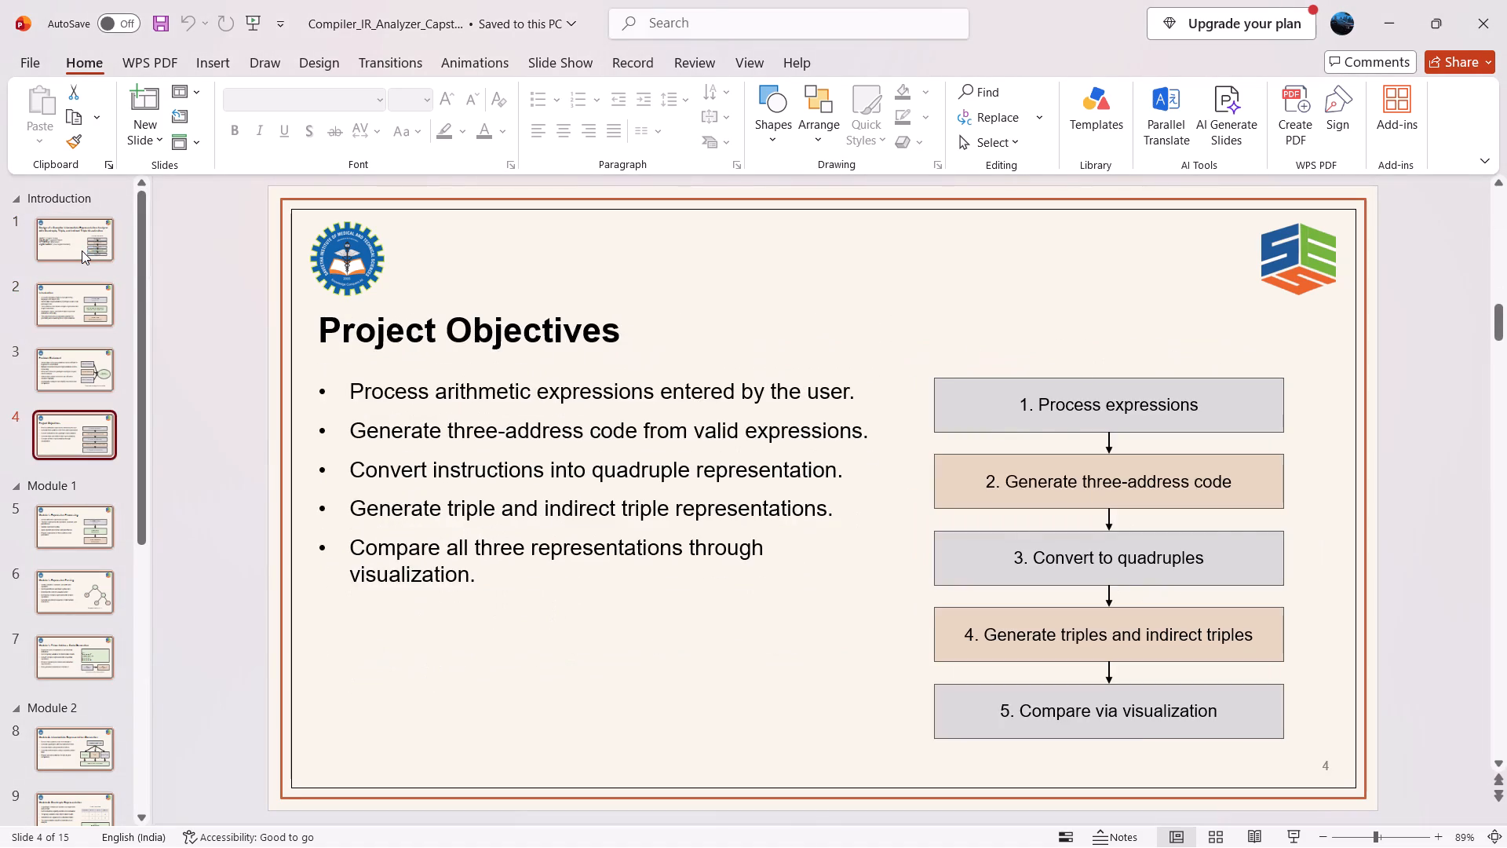
key(Up)
key(Down)
key(Down)
key(Down)
key(Down)
key(Down)
key(Down)
key(Down)
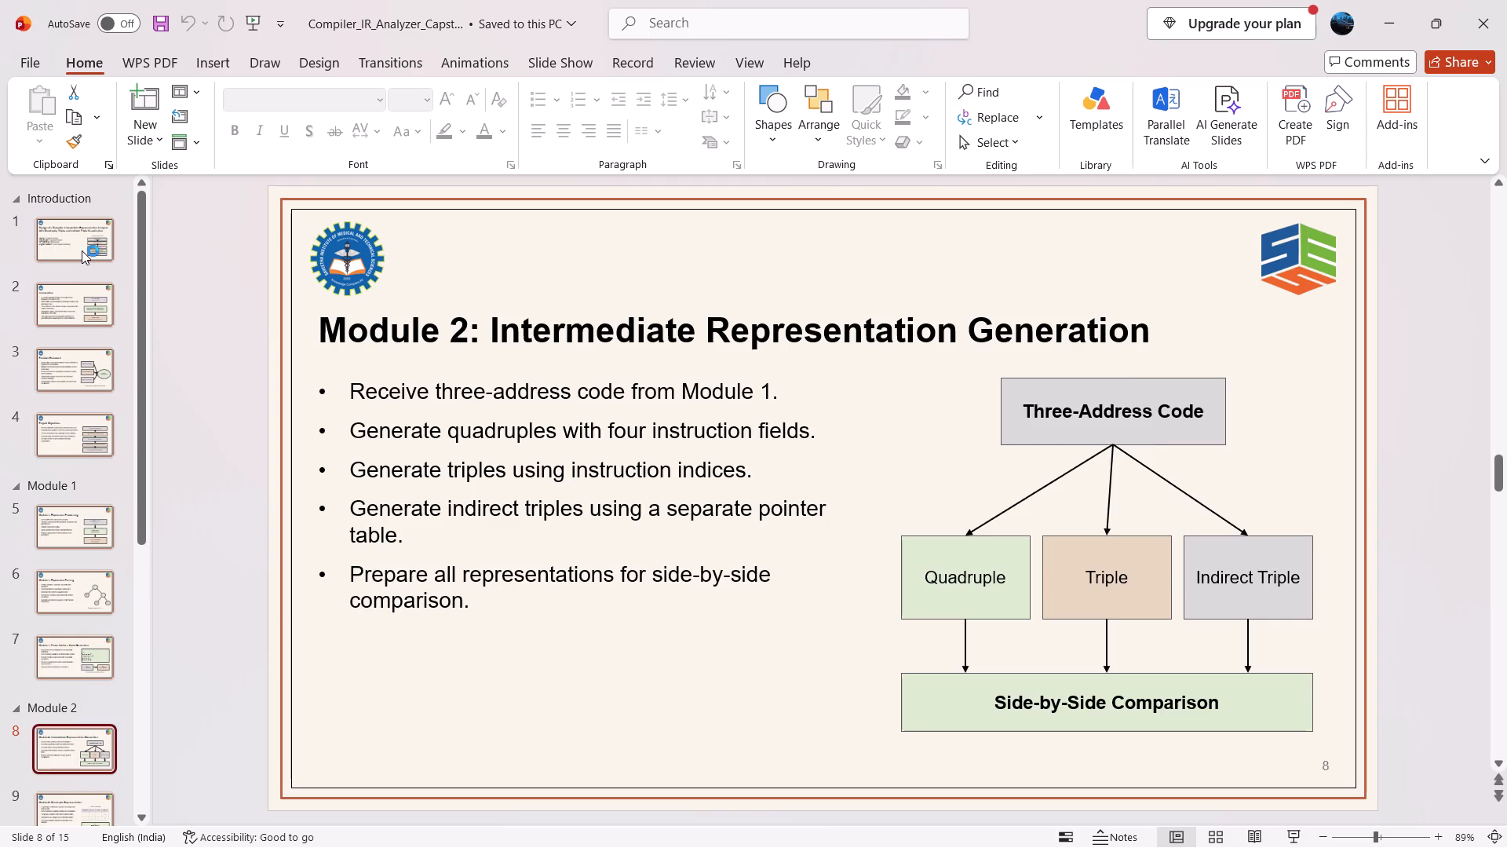
Review the remaining Module 2, Module 3 and Wrap-up slides through Conclusion and Future Enhancements.
key(Down)
key(Down)
key(Down)
key(Down)
key(Down)
key(Down)
key(Down)
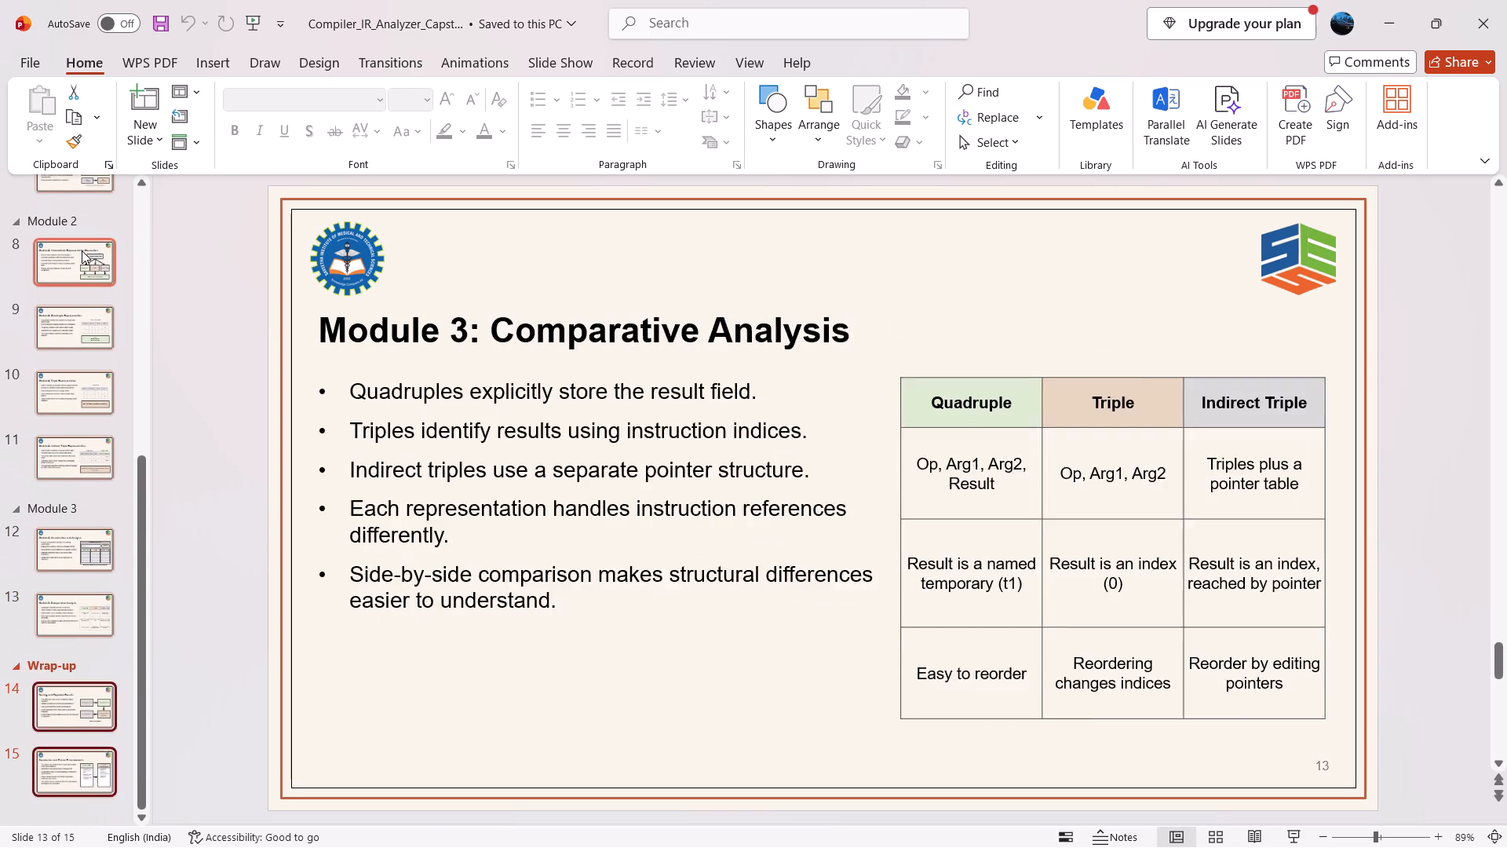
key(Down)
key(Down)
key(Down)
key(Down)
key(Down)
key(Down)
key(Down)
key(Down)
key(Down)
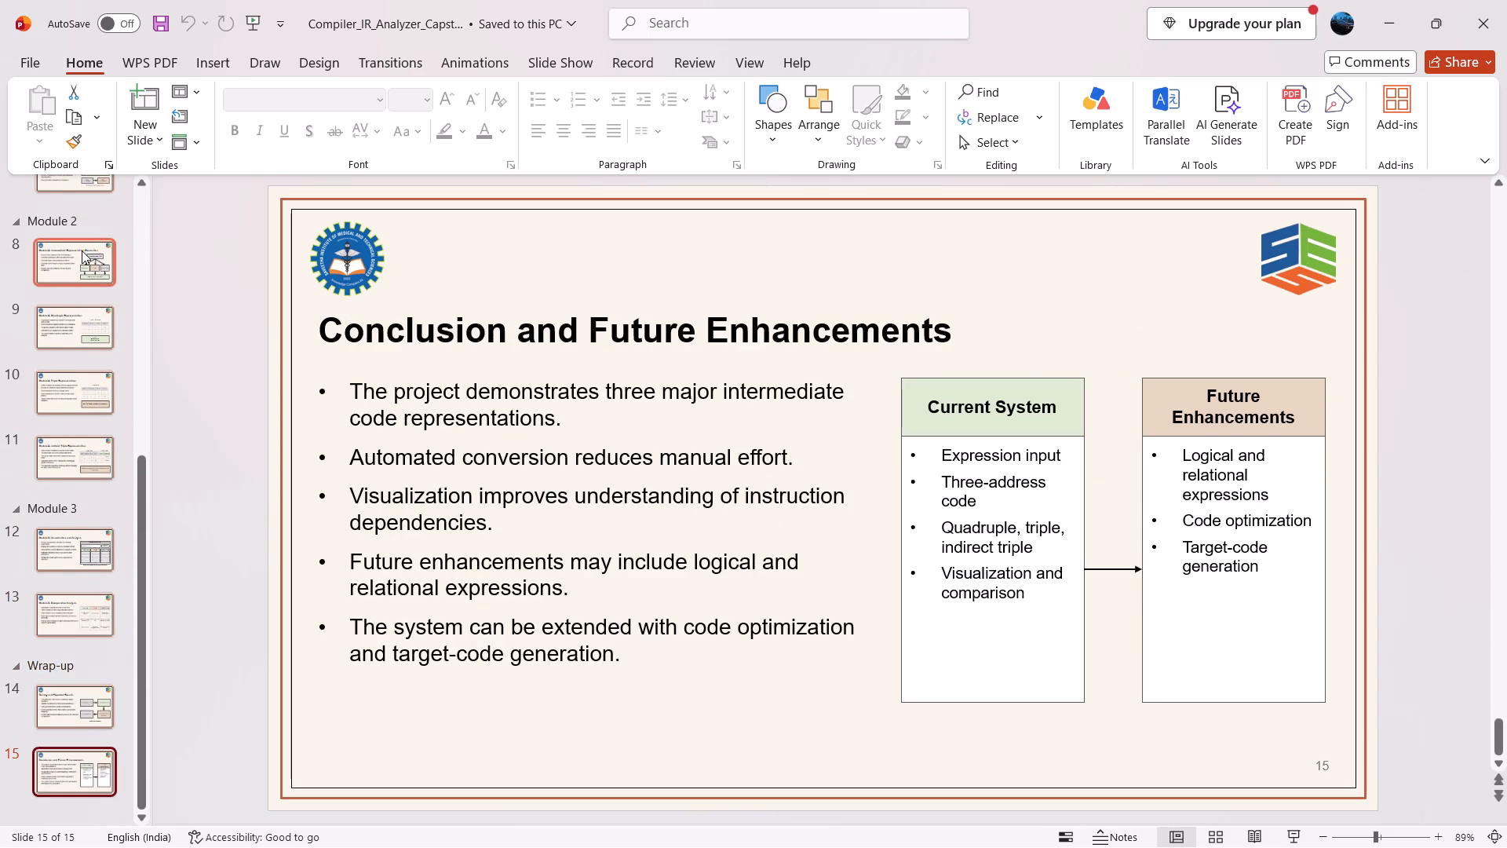
Look back through the deck from the conclusion to the Module 1 Expression Processing slide.
key(Up)
key(Up)
key(Up)
key(Up)
key(Up)
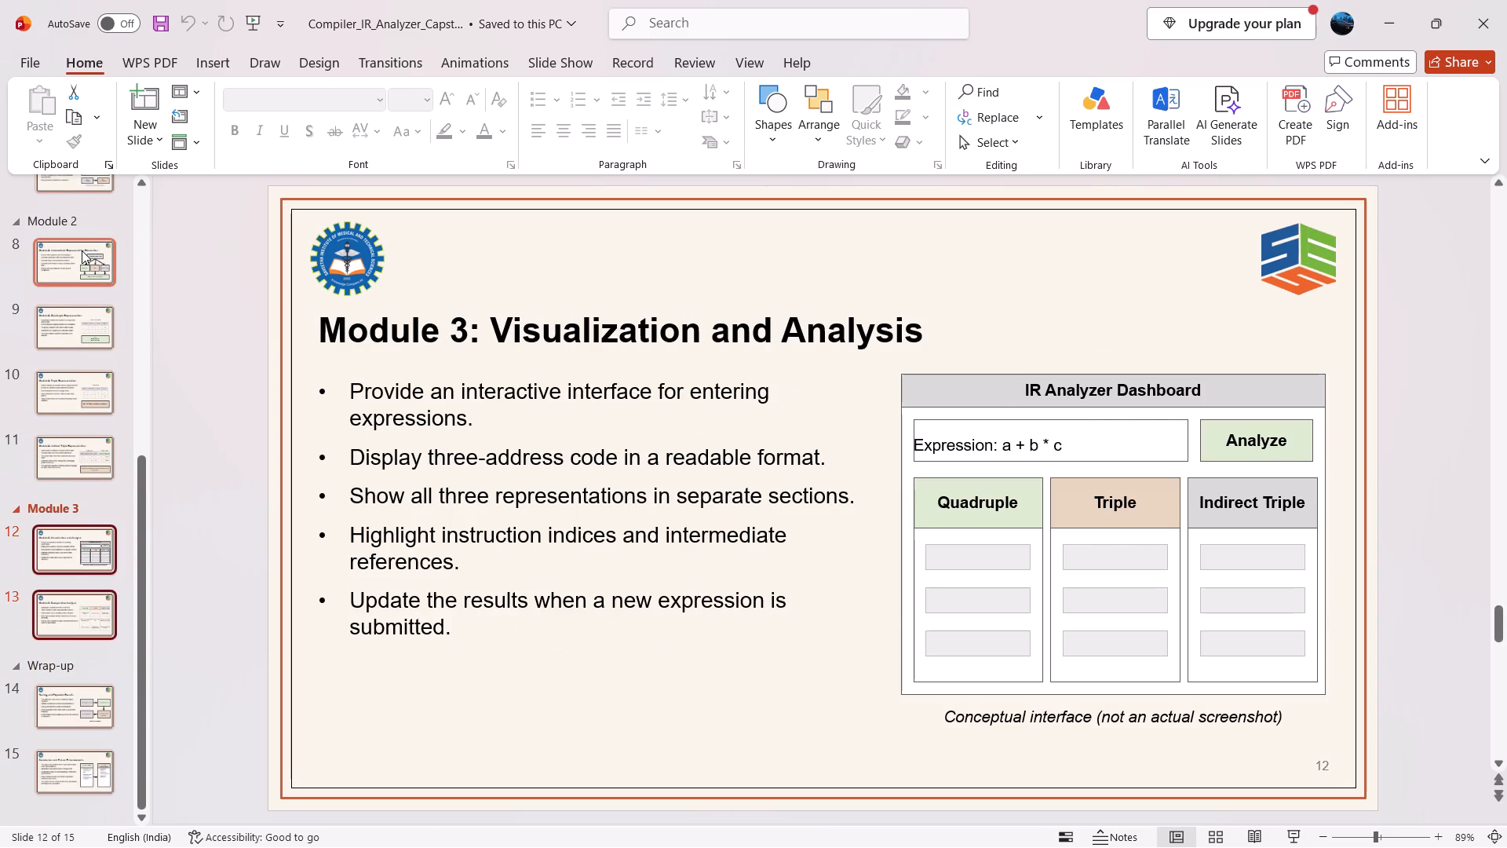
key(Up)
key(Up)
key(Up)
key(Up)
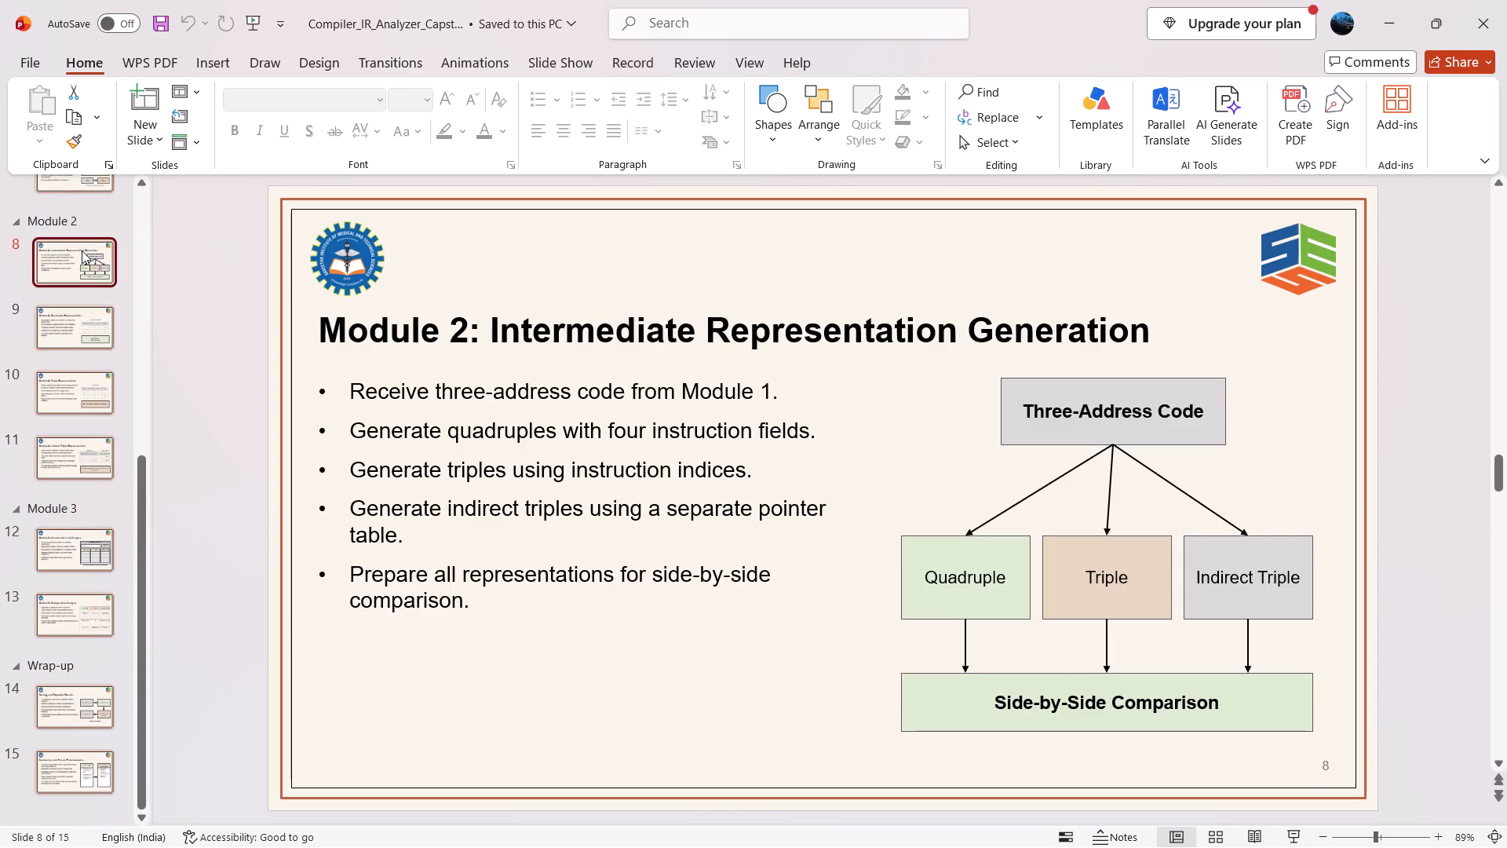
key(Up)
key(Left)
key(Up)
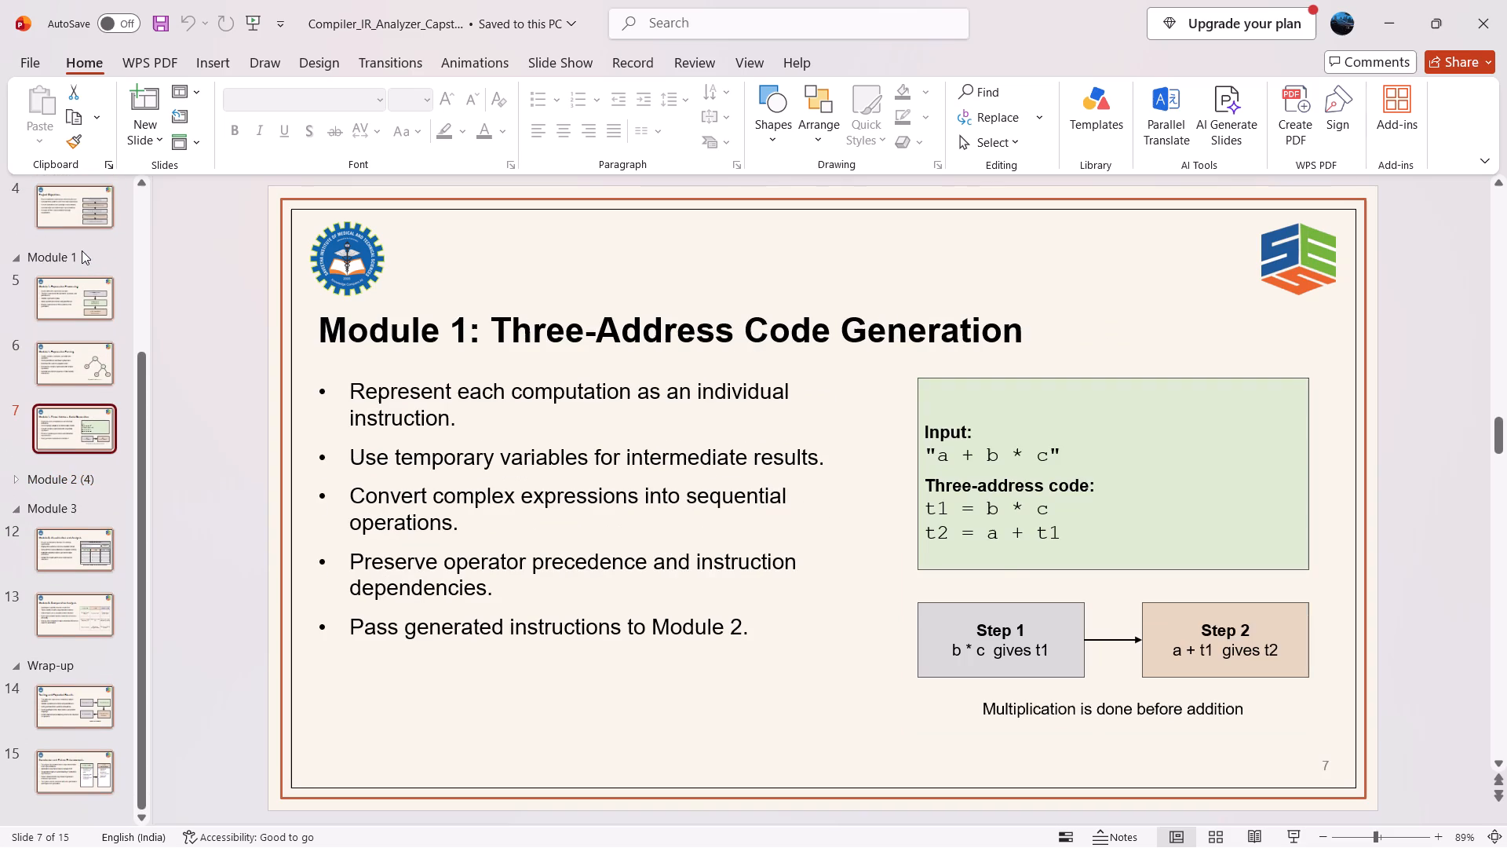
key(Up)
key(Up)
key(Up)
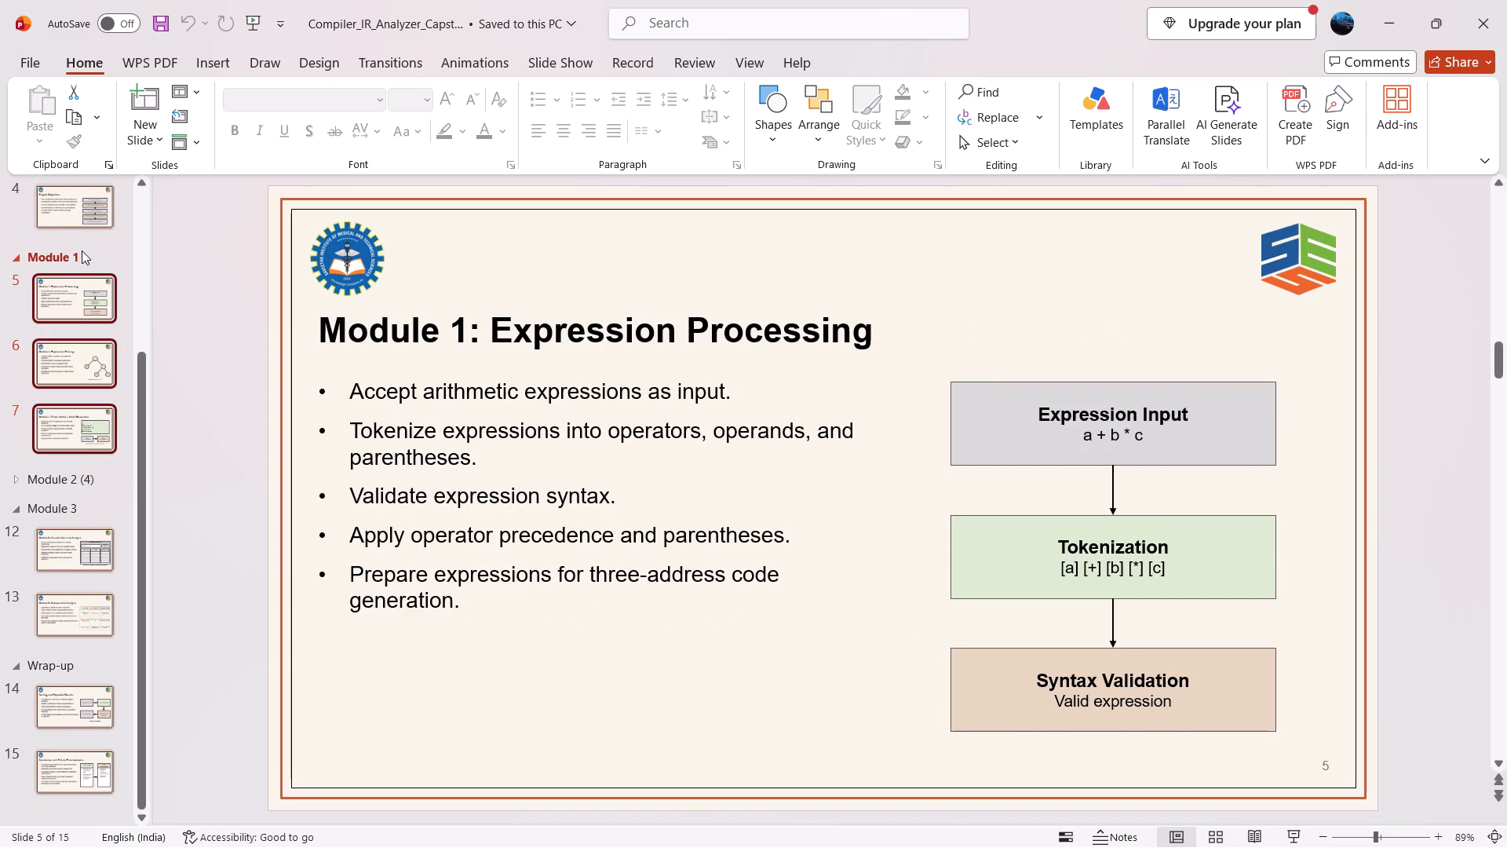
Re-examine the Module 1 slides and the Module 3 Visualization and Analysis slides.
key(Down)
key(Down)
key(Down)
key(Down)
key(Down)
key(Down)
key(Down)
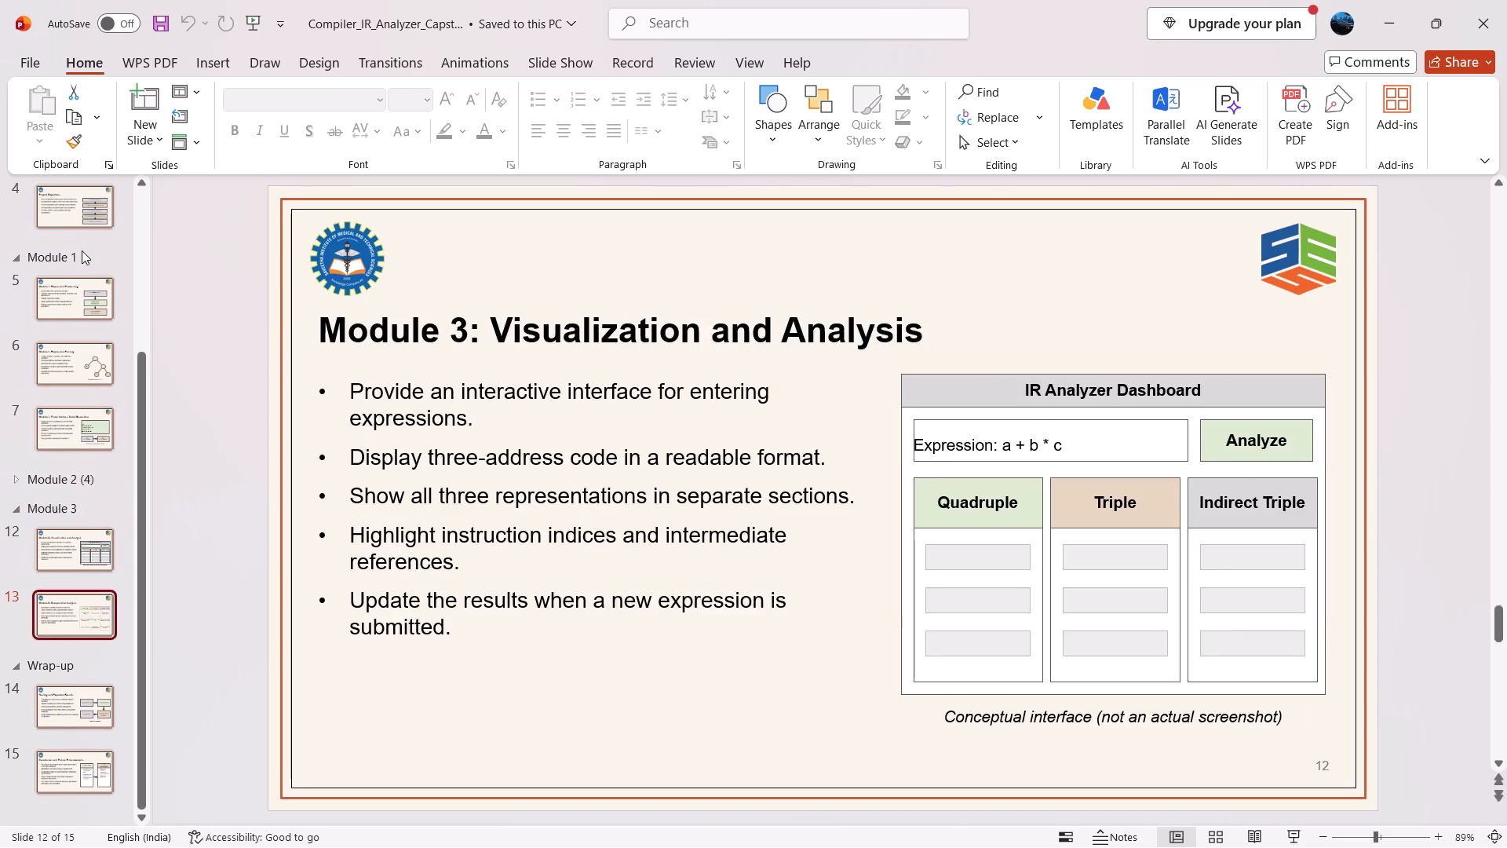
key(Down)
key(Up)
key(Up)
key(Up)
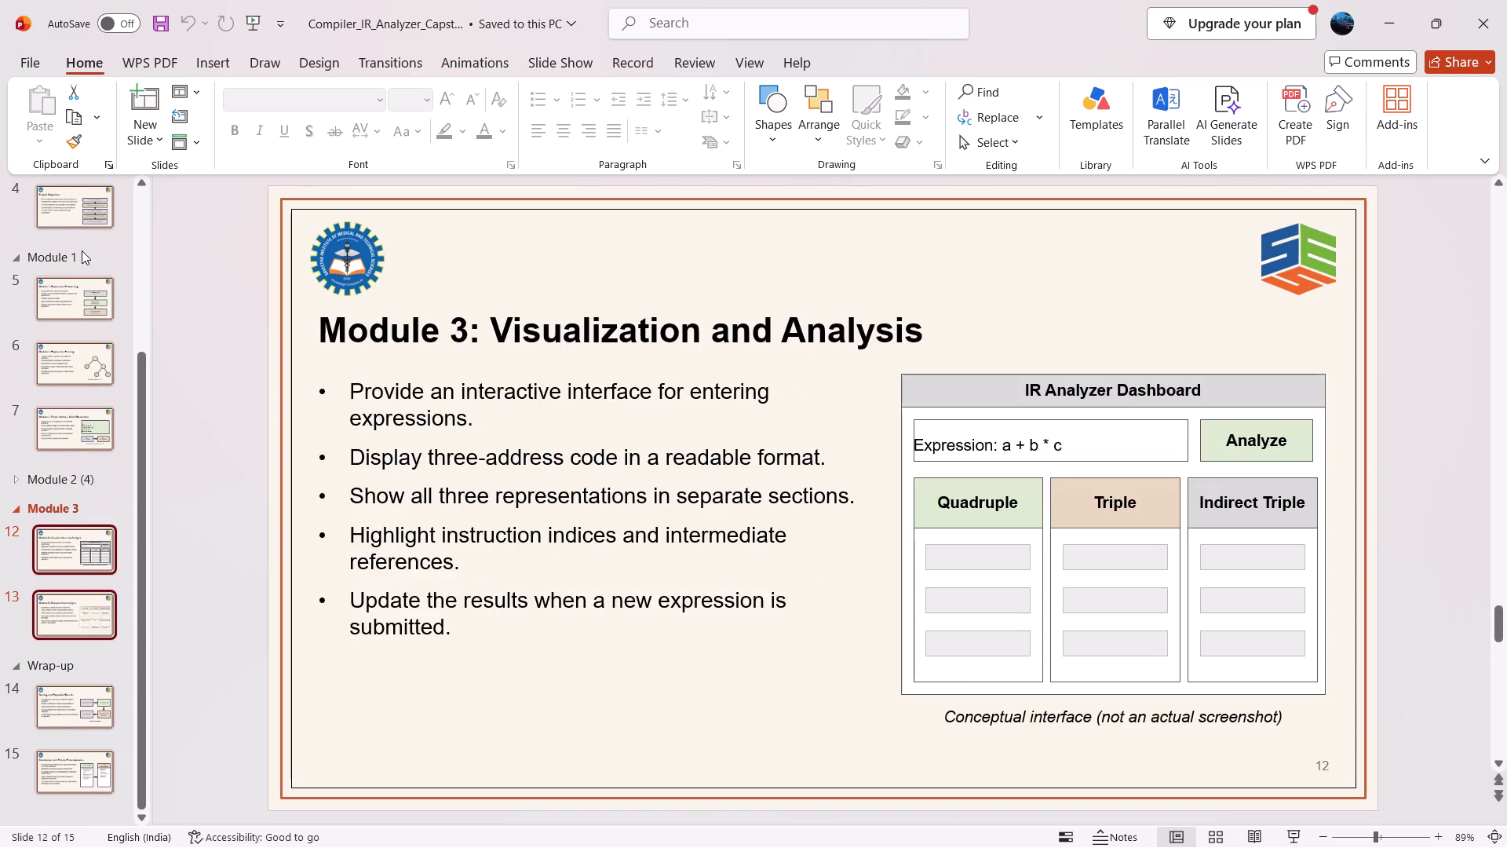
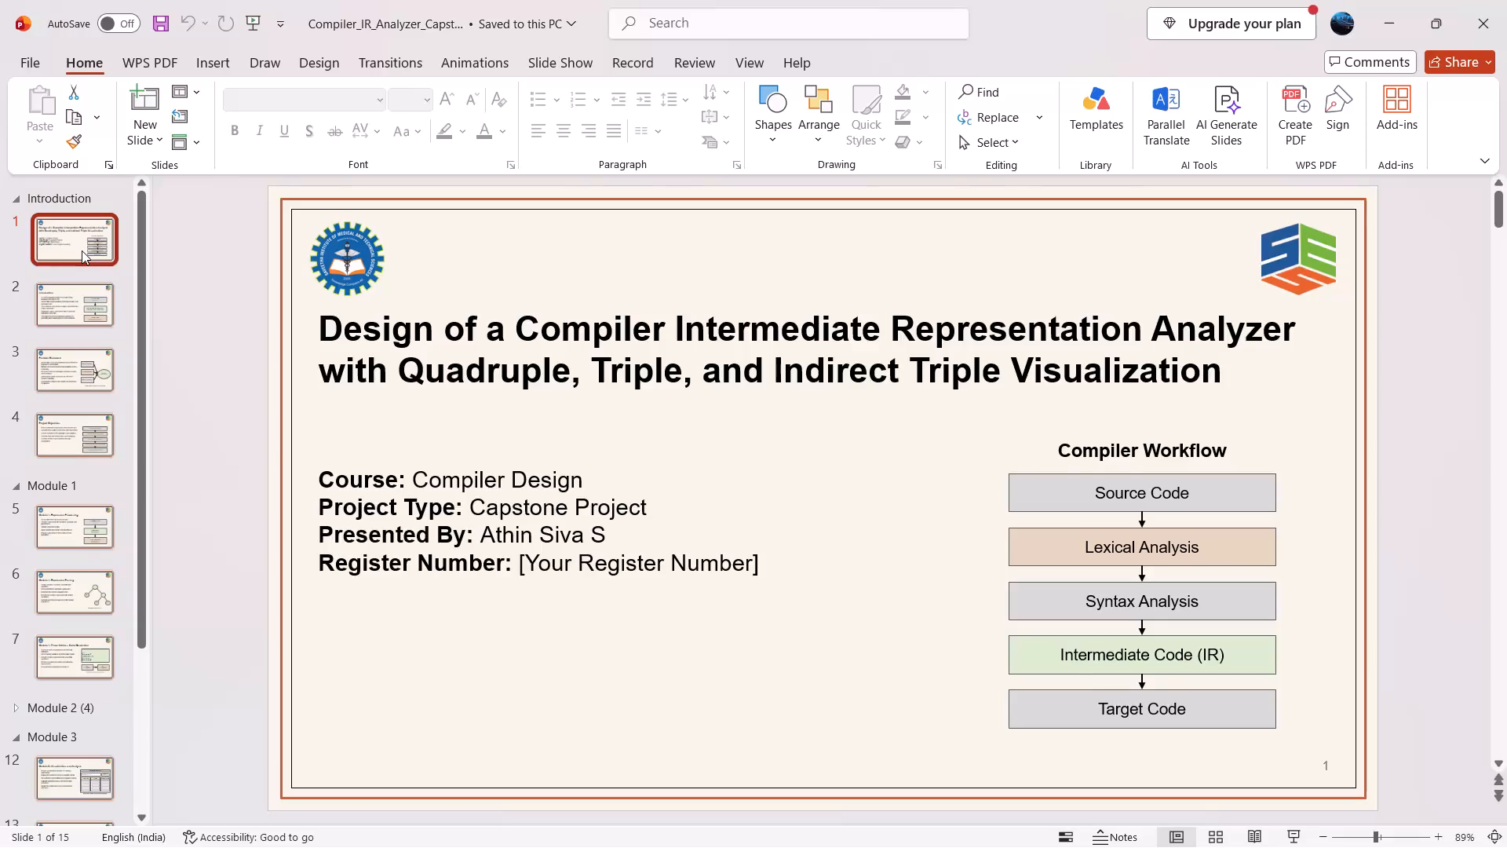
Review the deck from the title slide through the Module 3 Comparative Analysis slide.
key(Down)
key(Down)
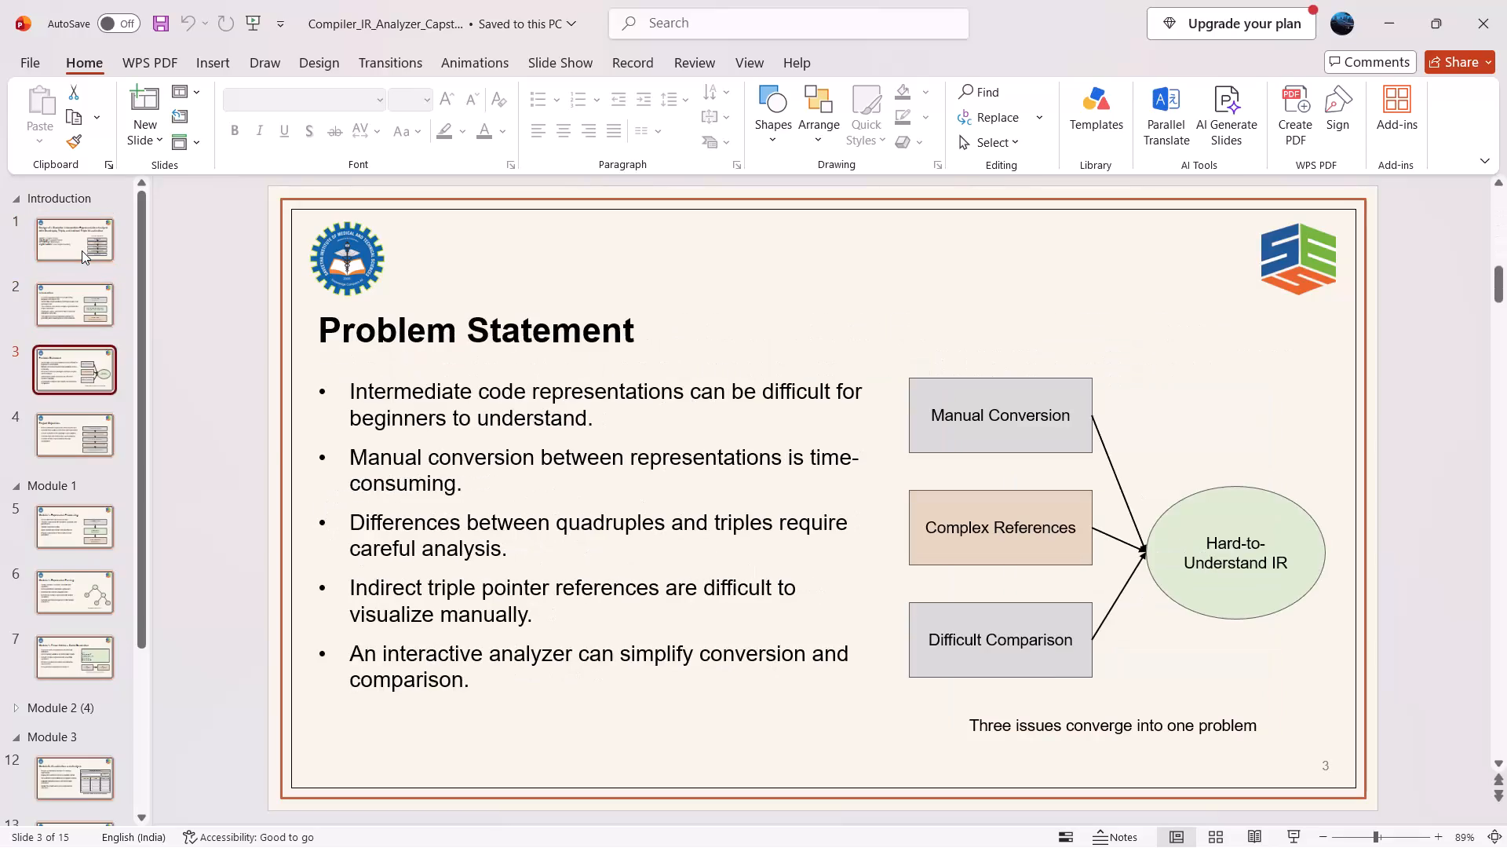
key(Down)
key(Down)
key(Down)
key(Down)
key(Down)
key(Down)
key(Down)
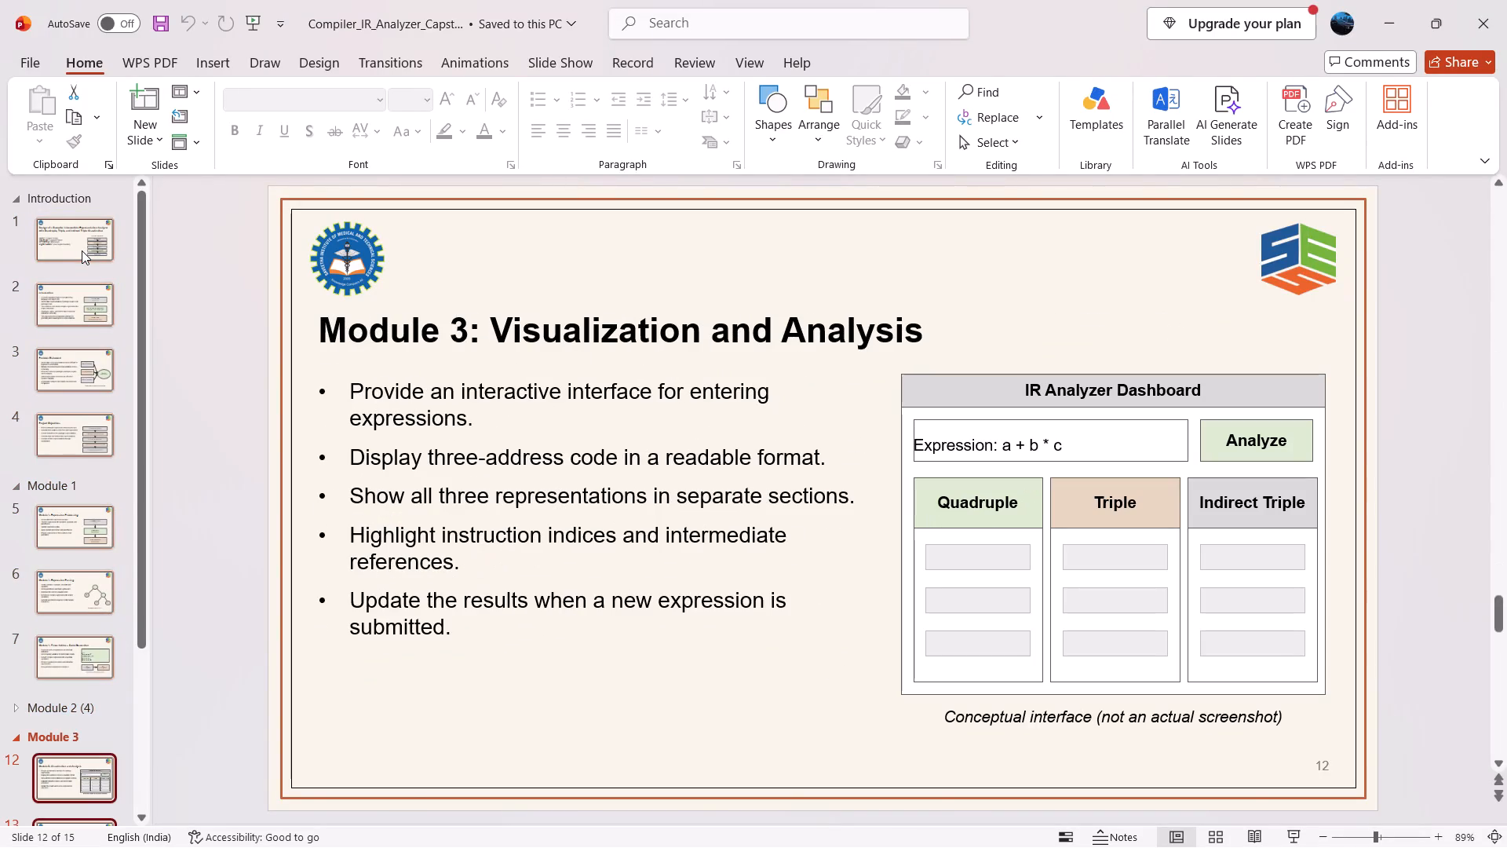
key(Down)
key(Down)
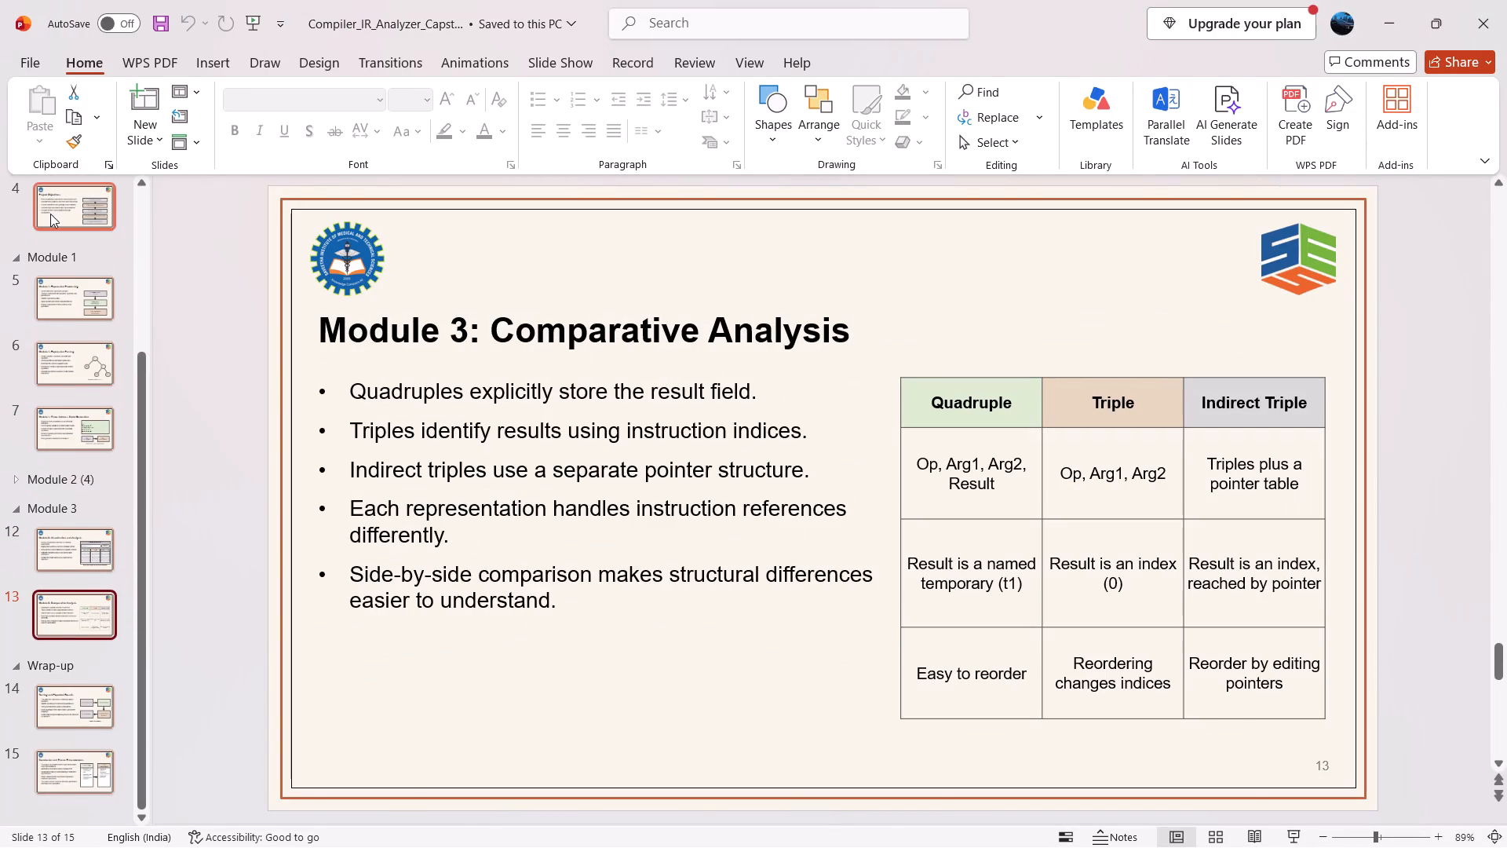
Re-examine the Module 3 Visualization and Analysis, Module 1 and Comparative Analysis slides, ending at Conclusion and Future Enhancements.
click(62, 561)
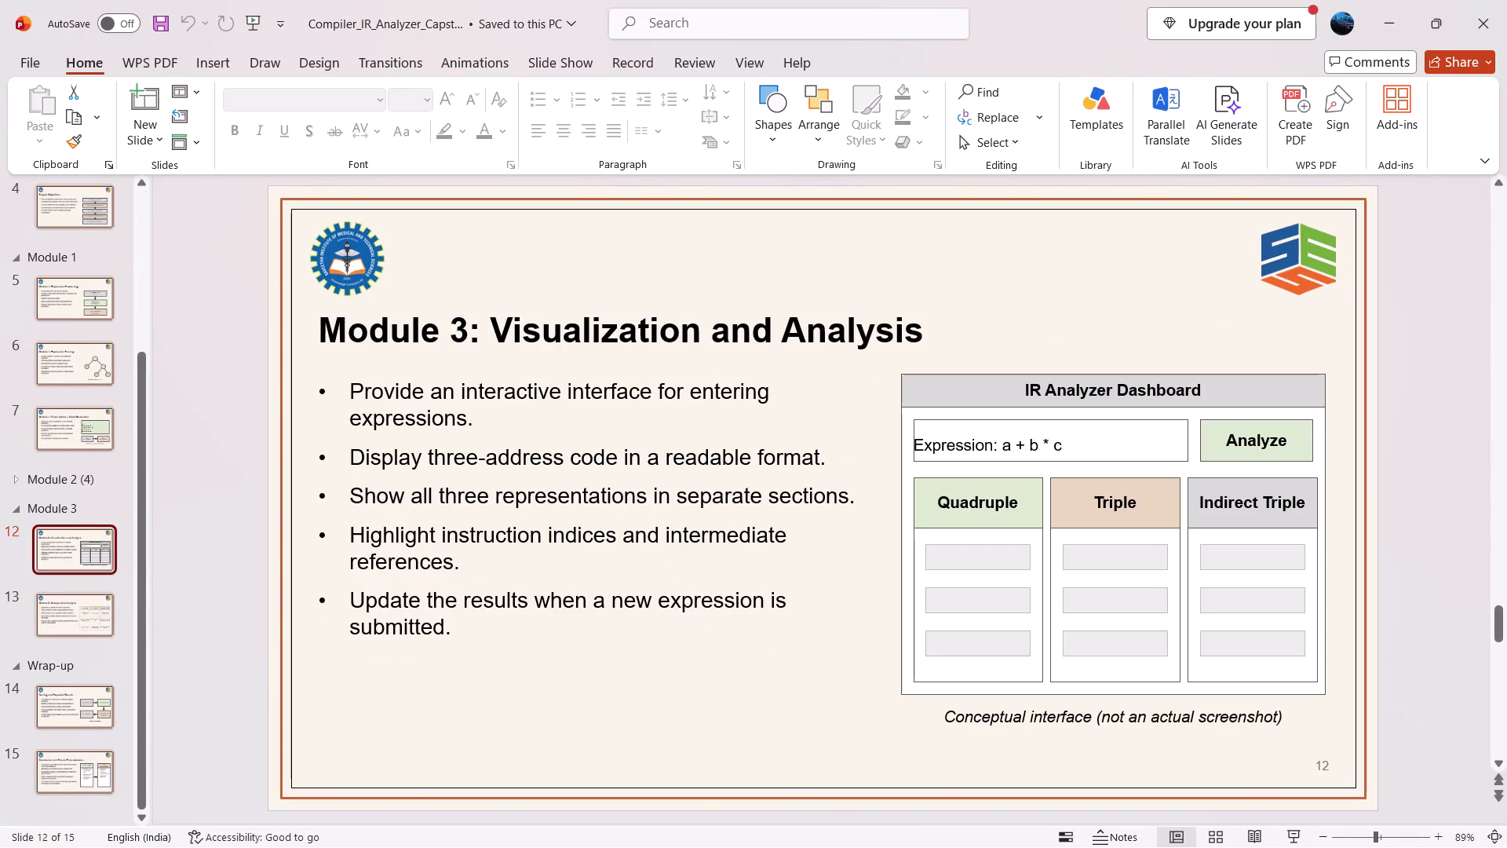
click(993, 558)
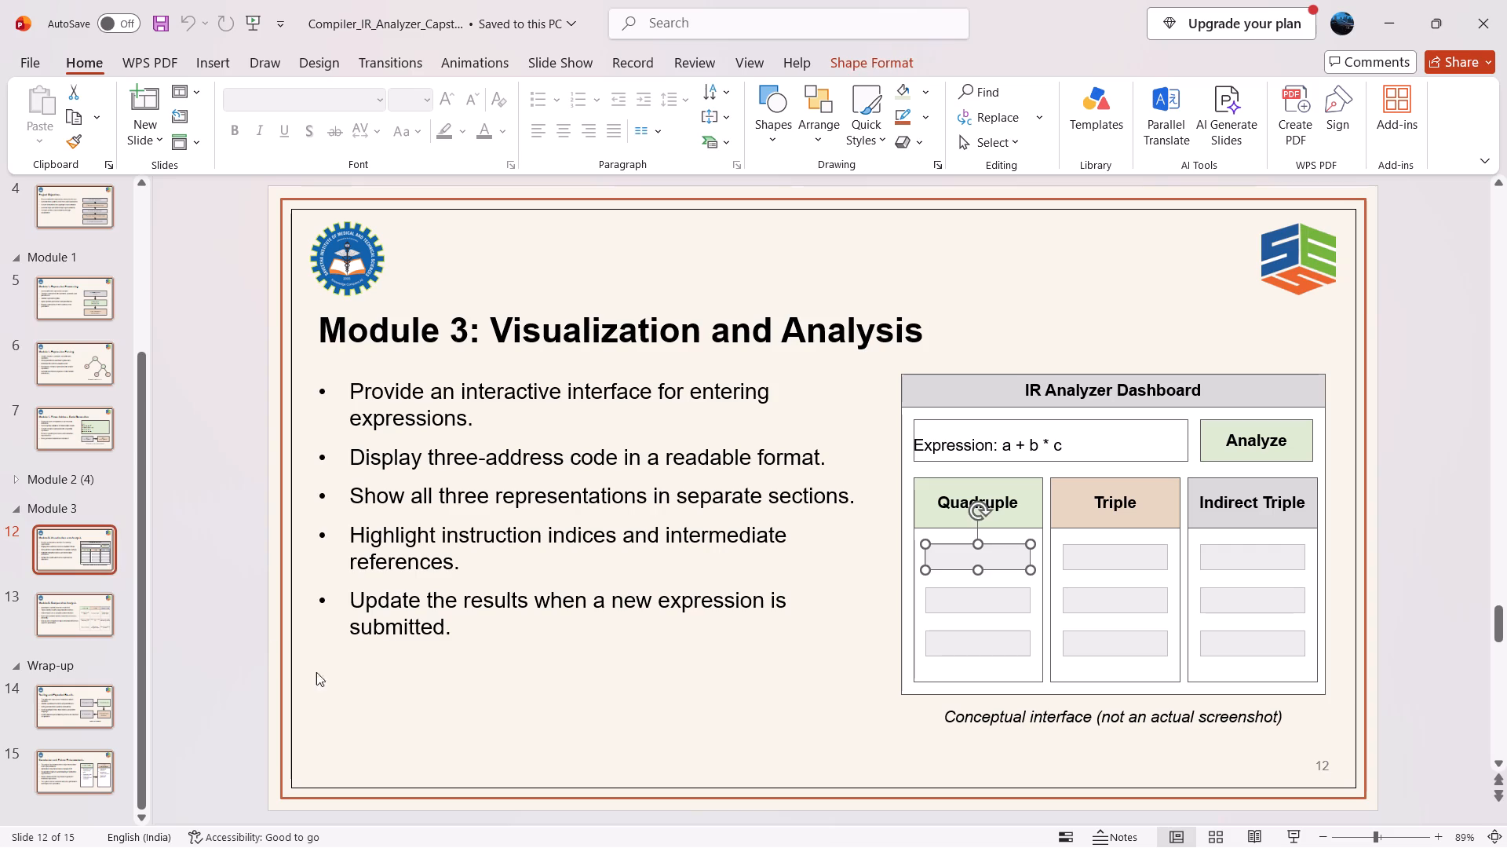
click(66, 448)
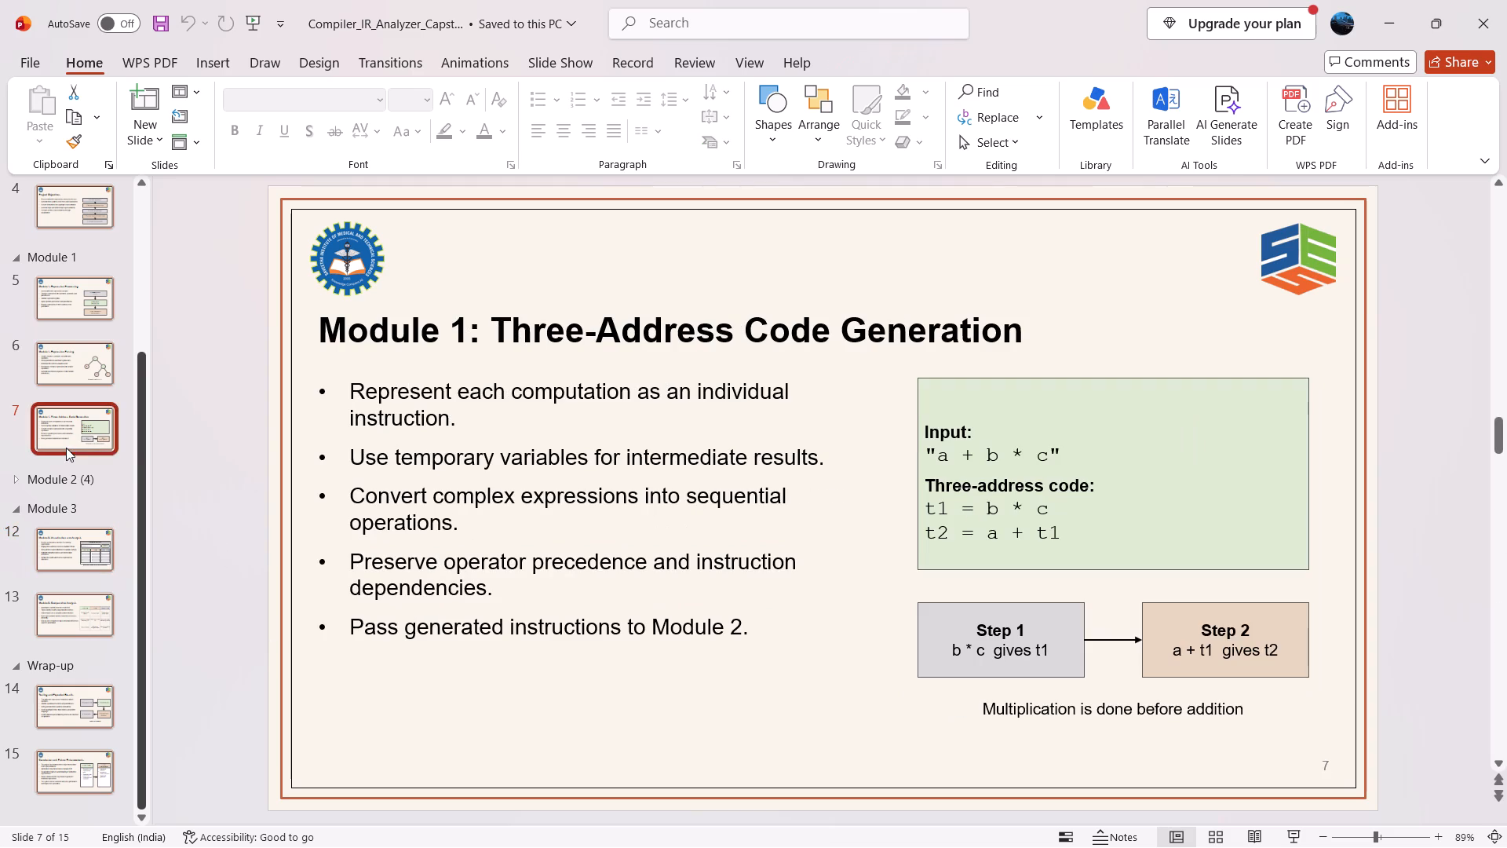
click(56, 368)
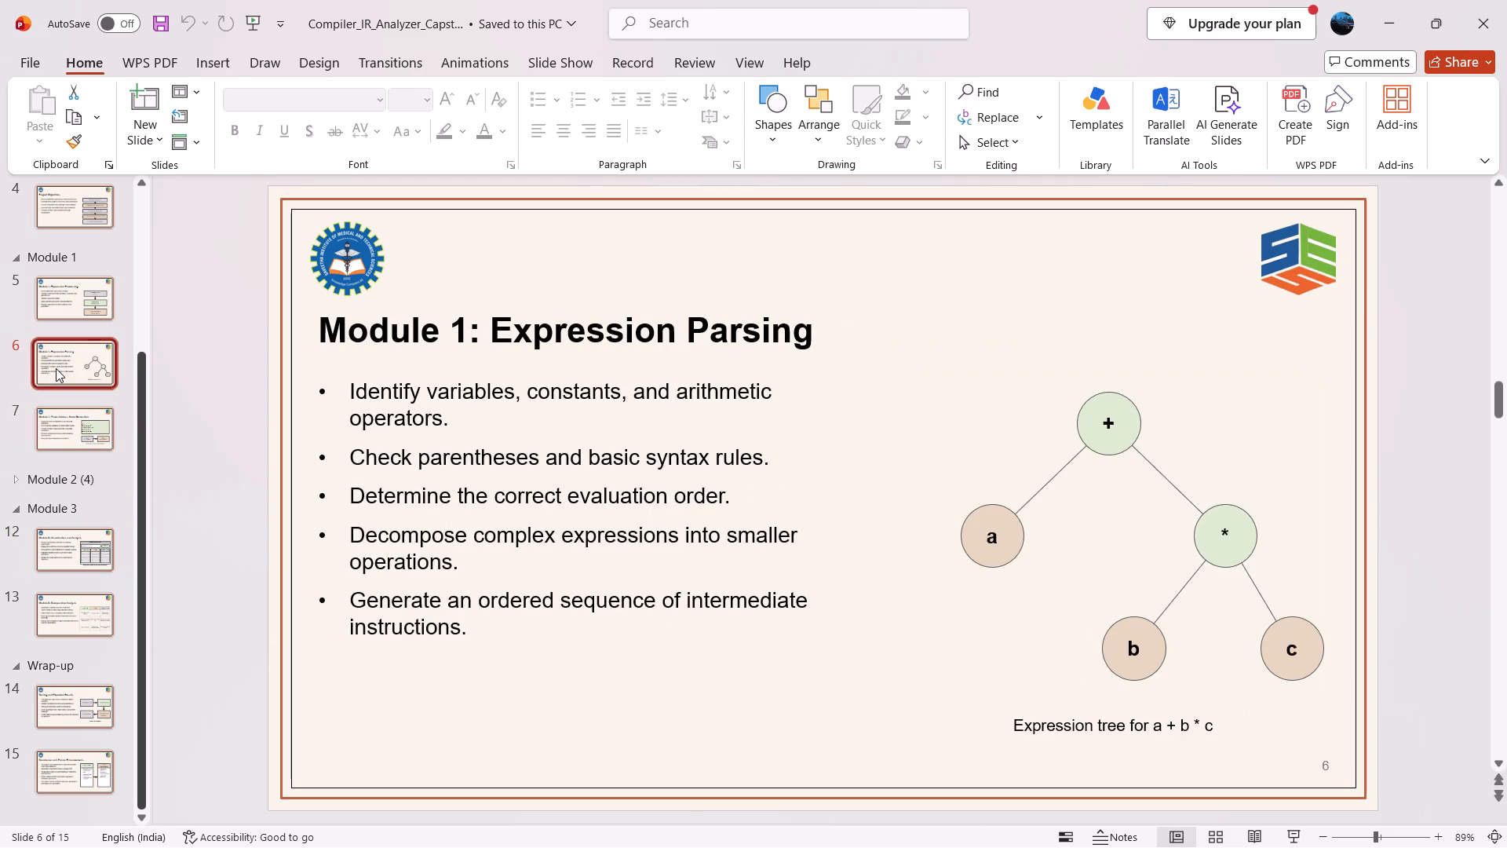
click(100, 309)
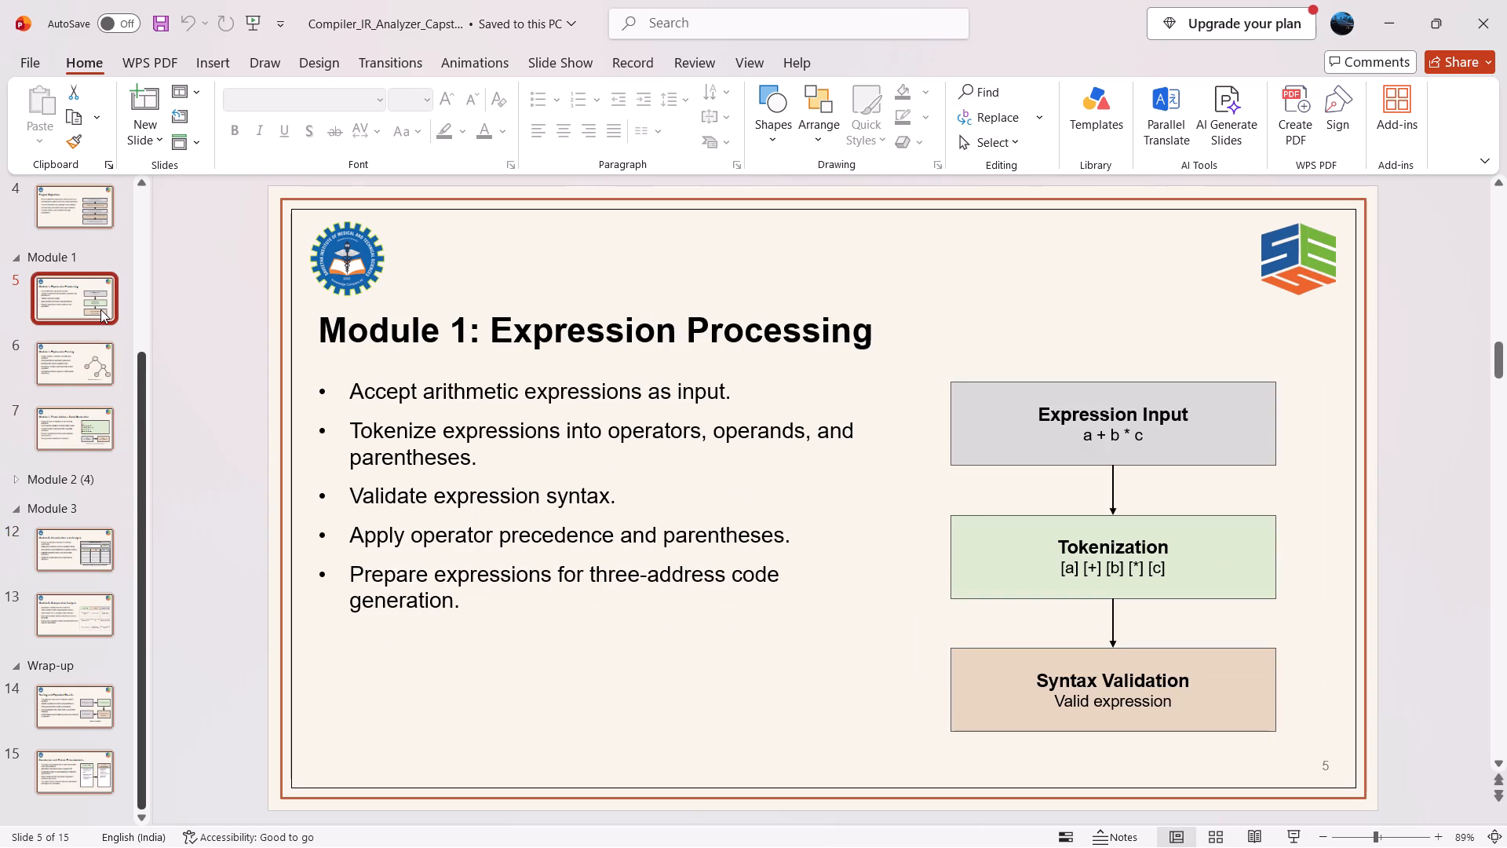
click(98, 624)
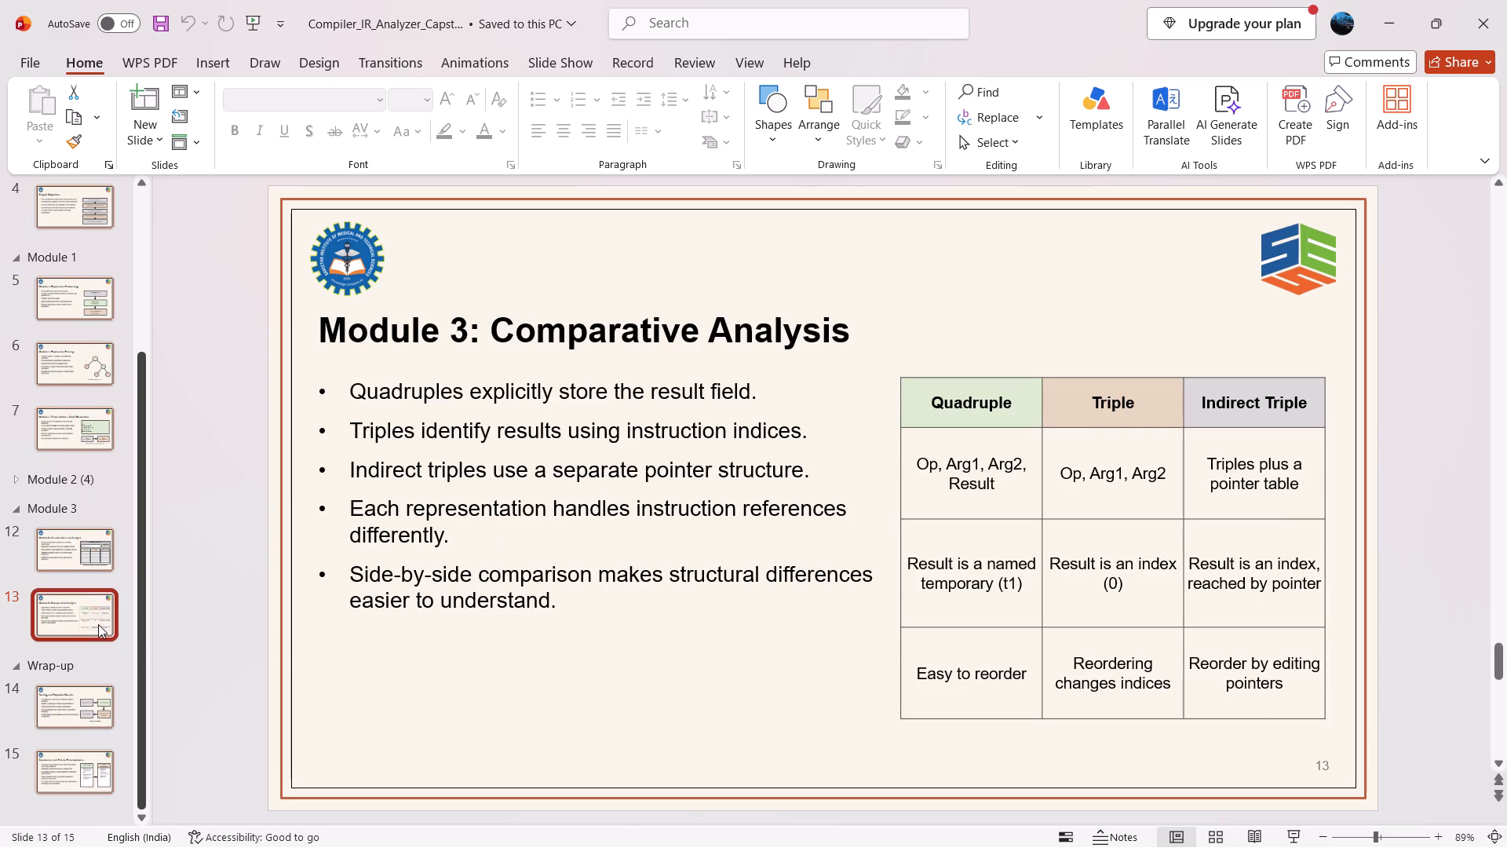
click(36, 529)
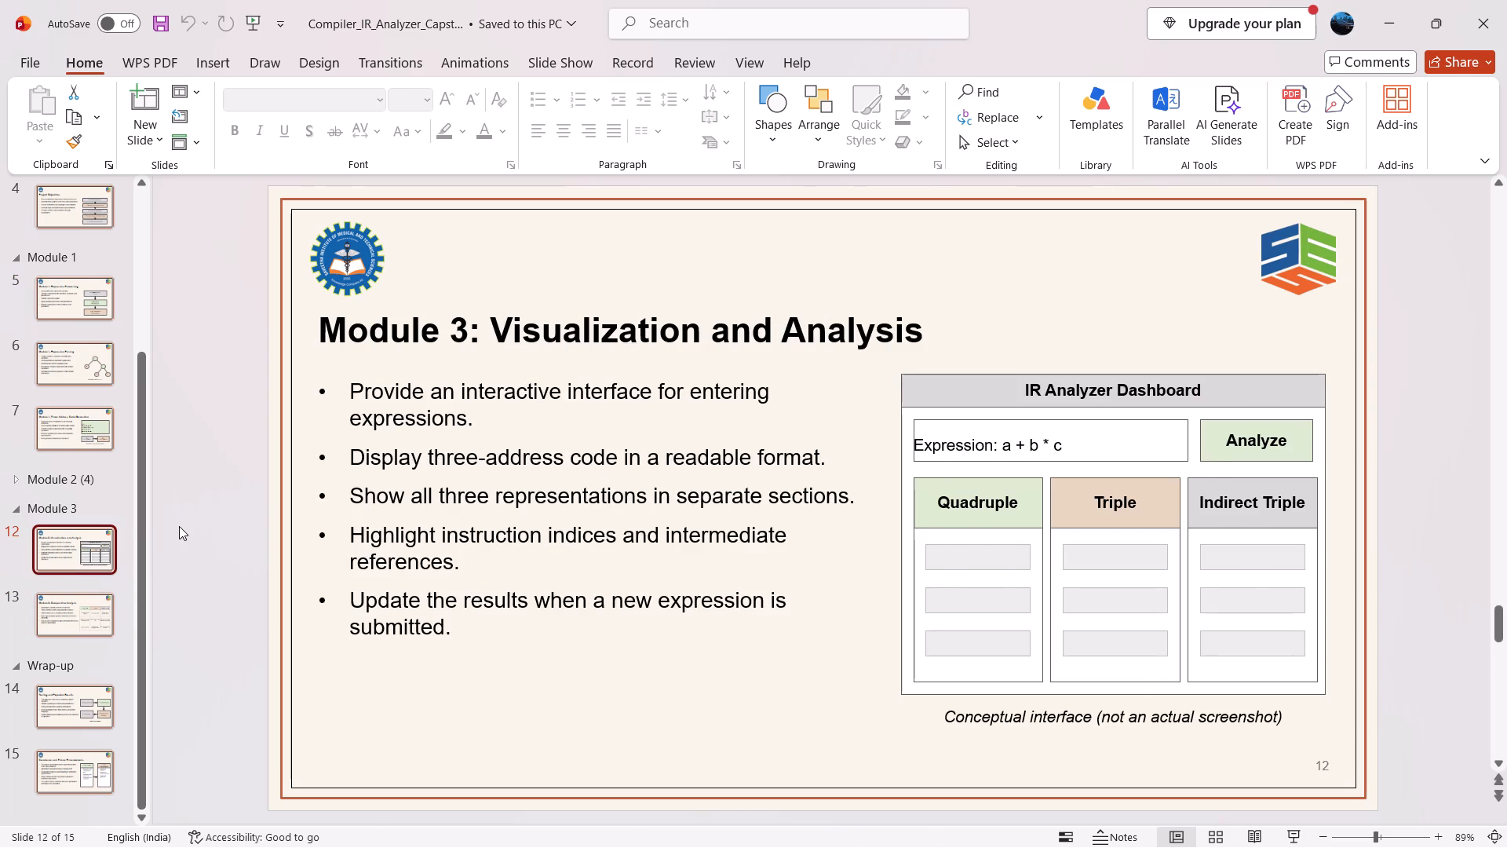
scroll(179, 526, down, 5)
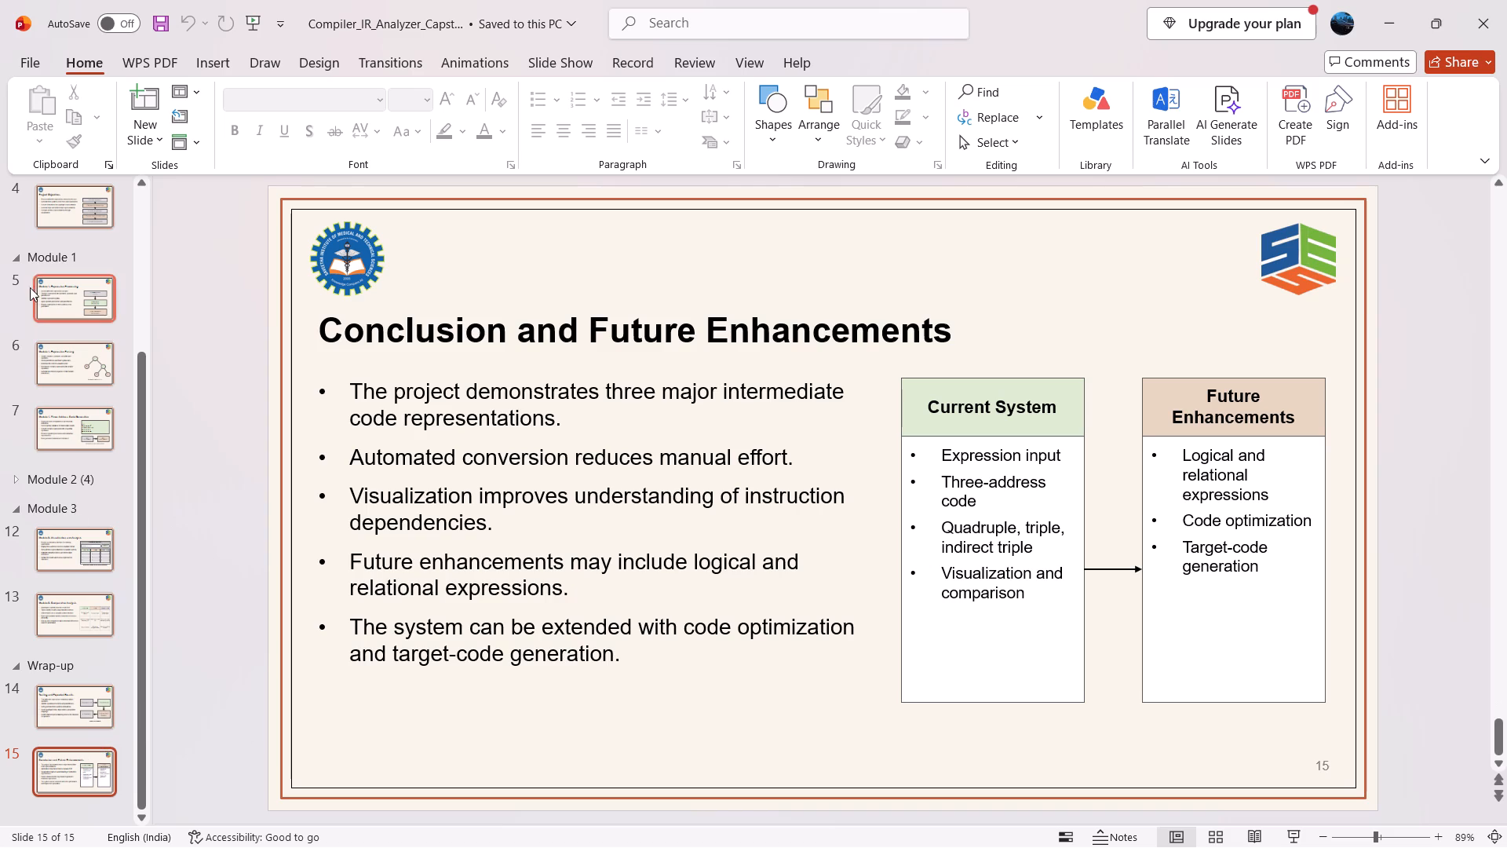
Expand the collapsed Module 2 section in the slide list.
click(16, 482)
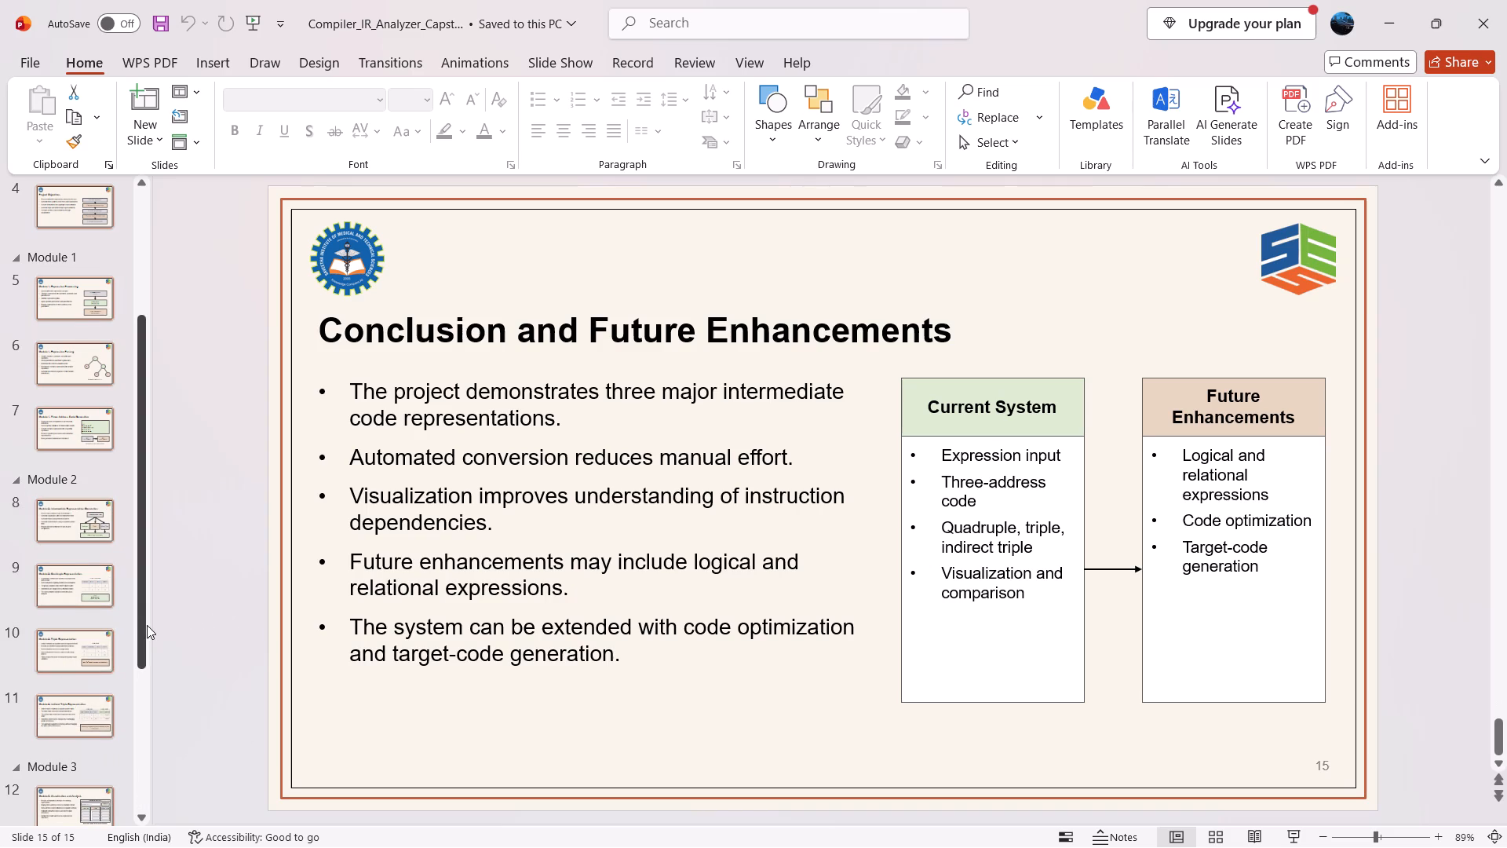
Look over the two Wrap-up slides, Testing and Expected Results and Conclusion and Future Enhancements.
drag(147, 625, 135, 777)
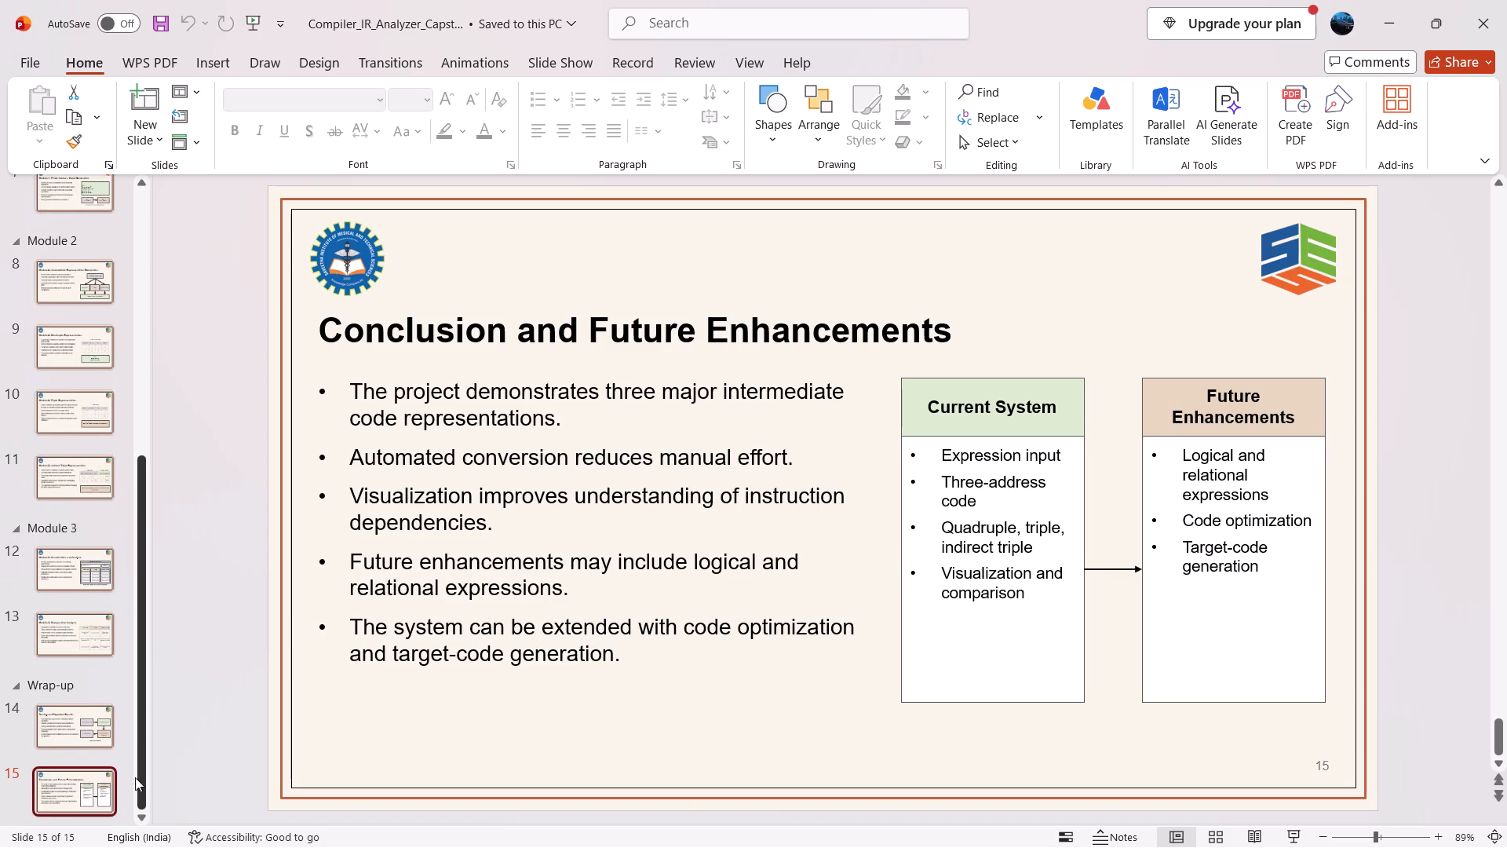
drag(135, 777, 134, 804)
click(86, 710)
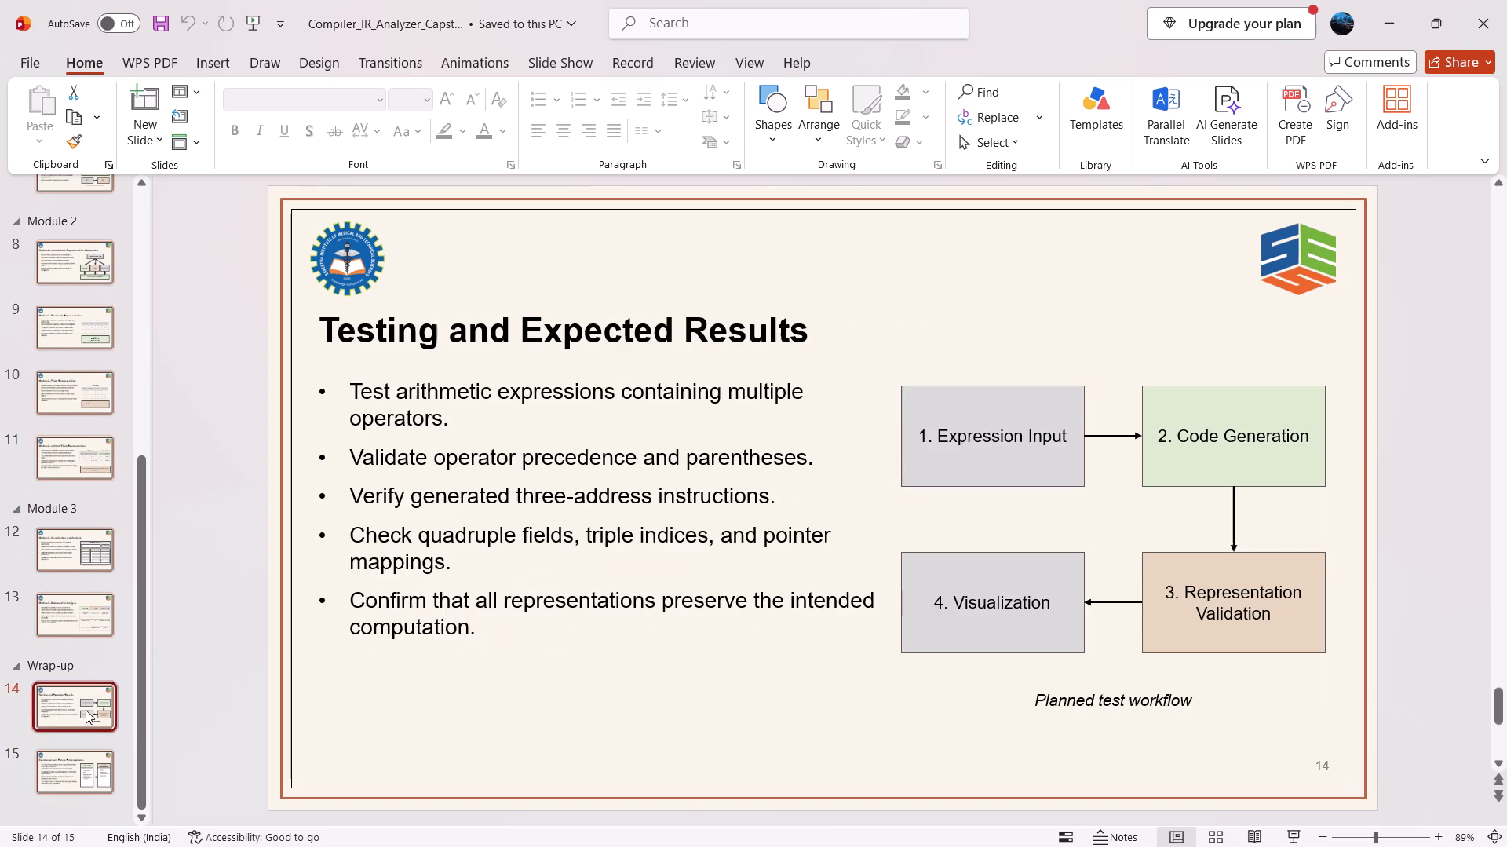
click(88, 760)
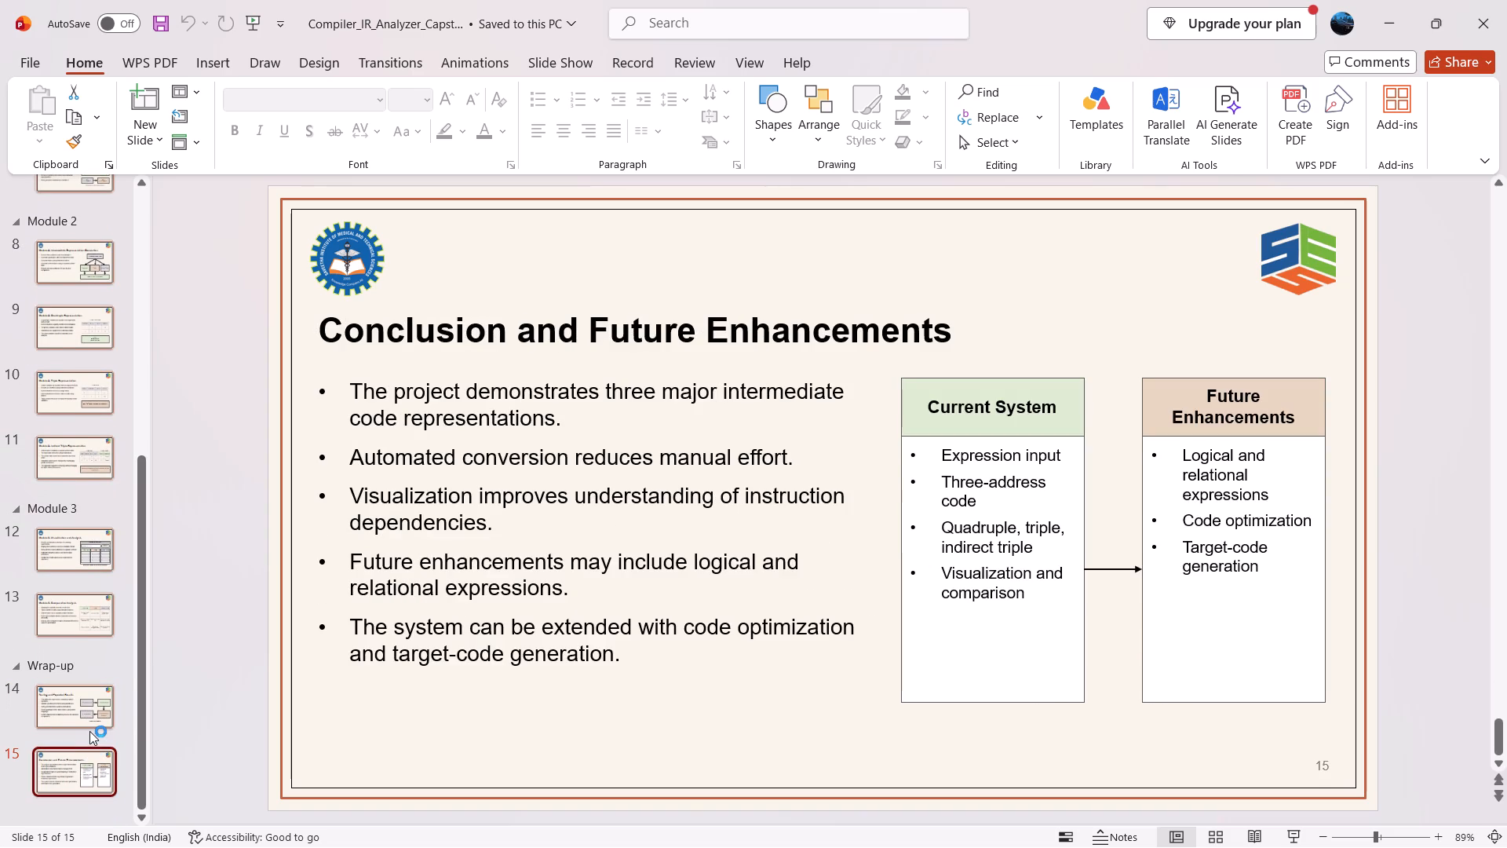
click(76, 710)
Return to the title slide and review the deck forward through the Module 3 Visualization and Analysis slide.
scroll(83, 515, up, 1)
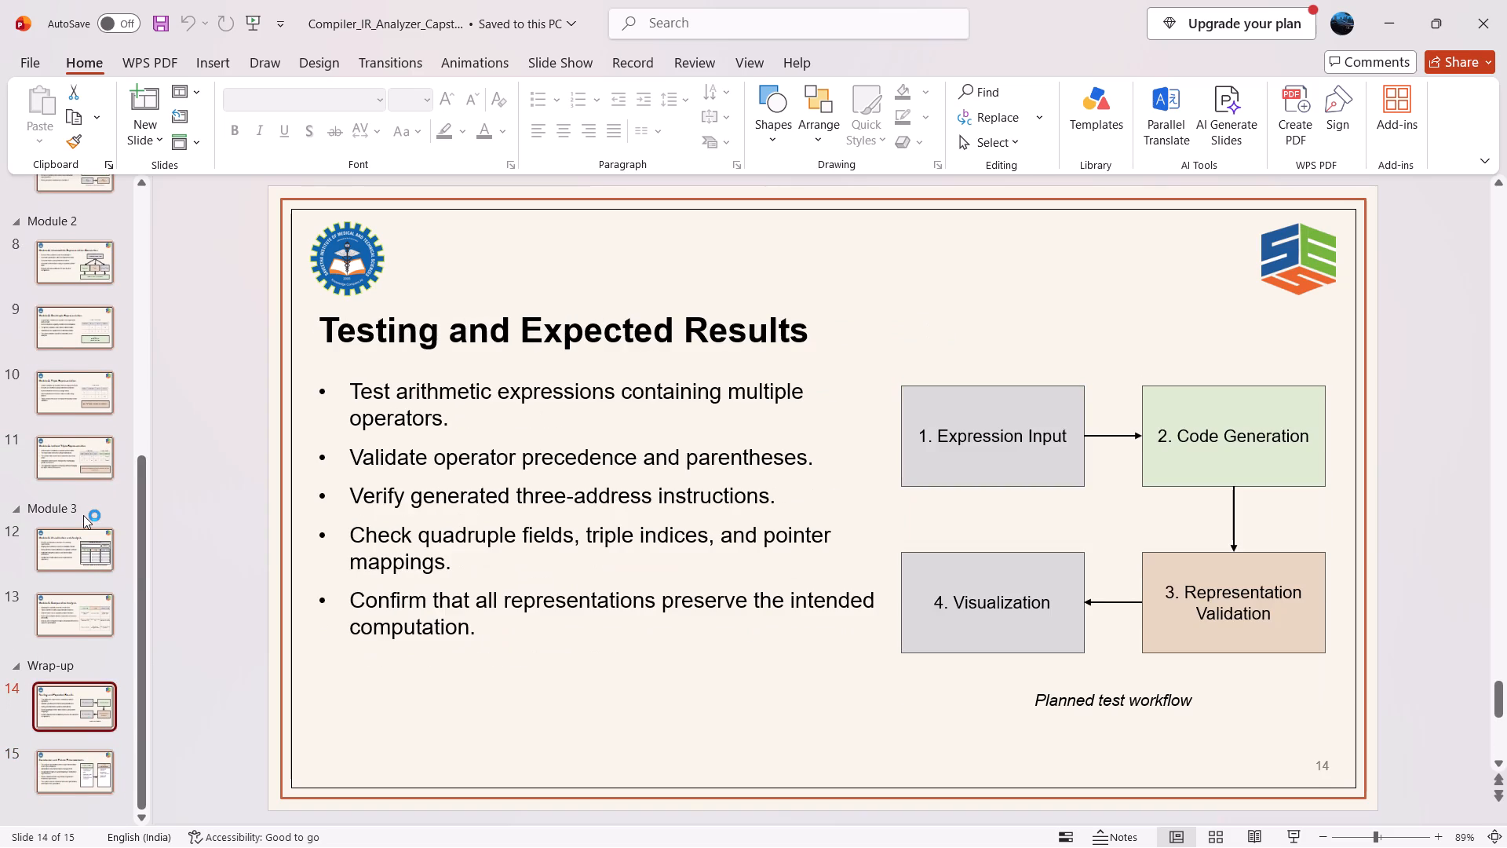
scroll(83, 515, up, 2)
click(73, 256)
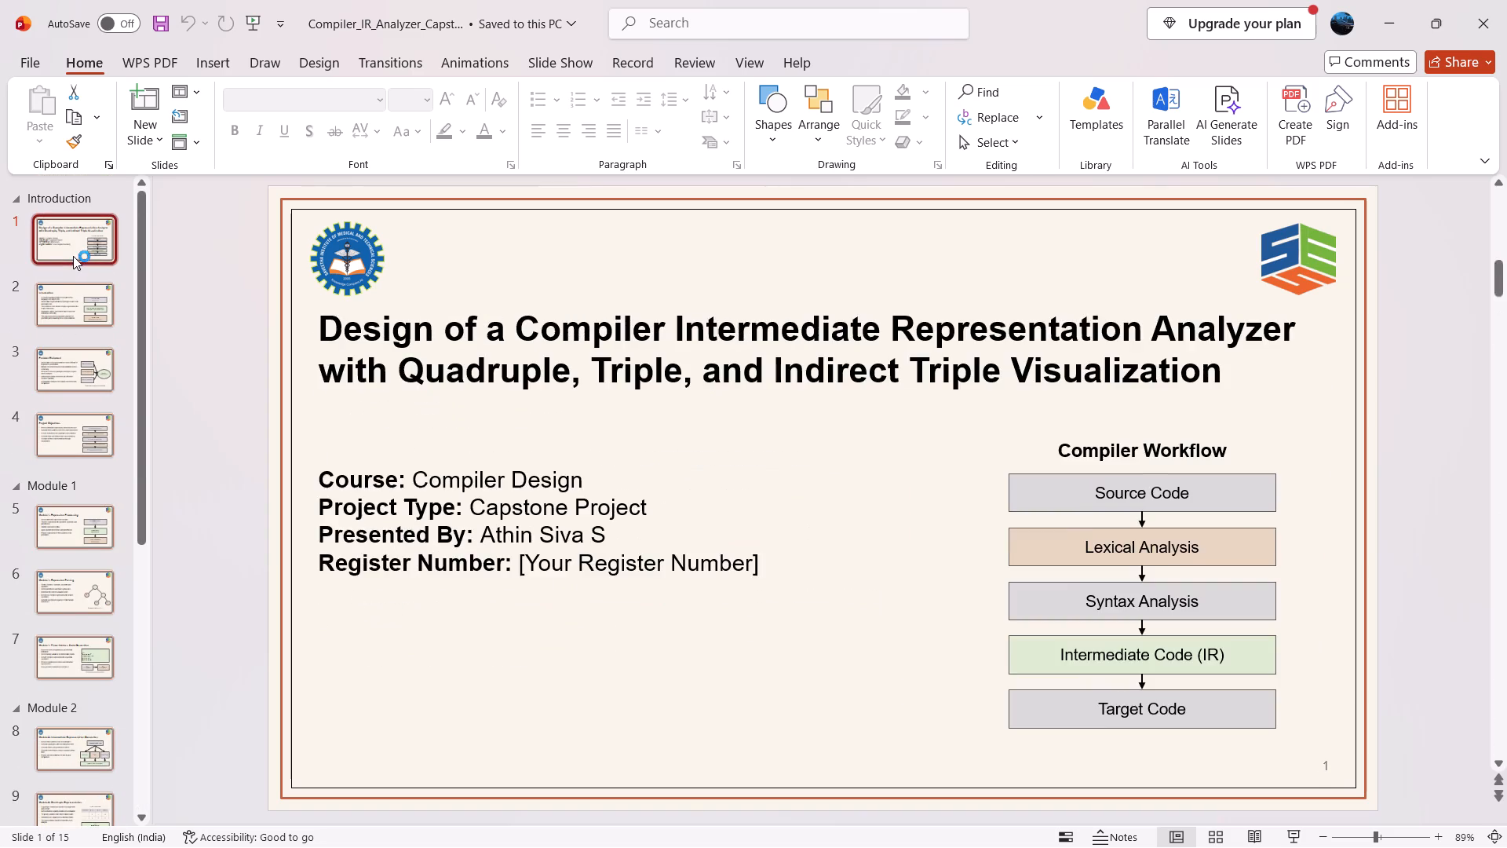
key(Down)
key(Down)
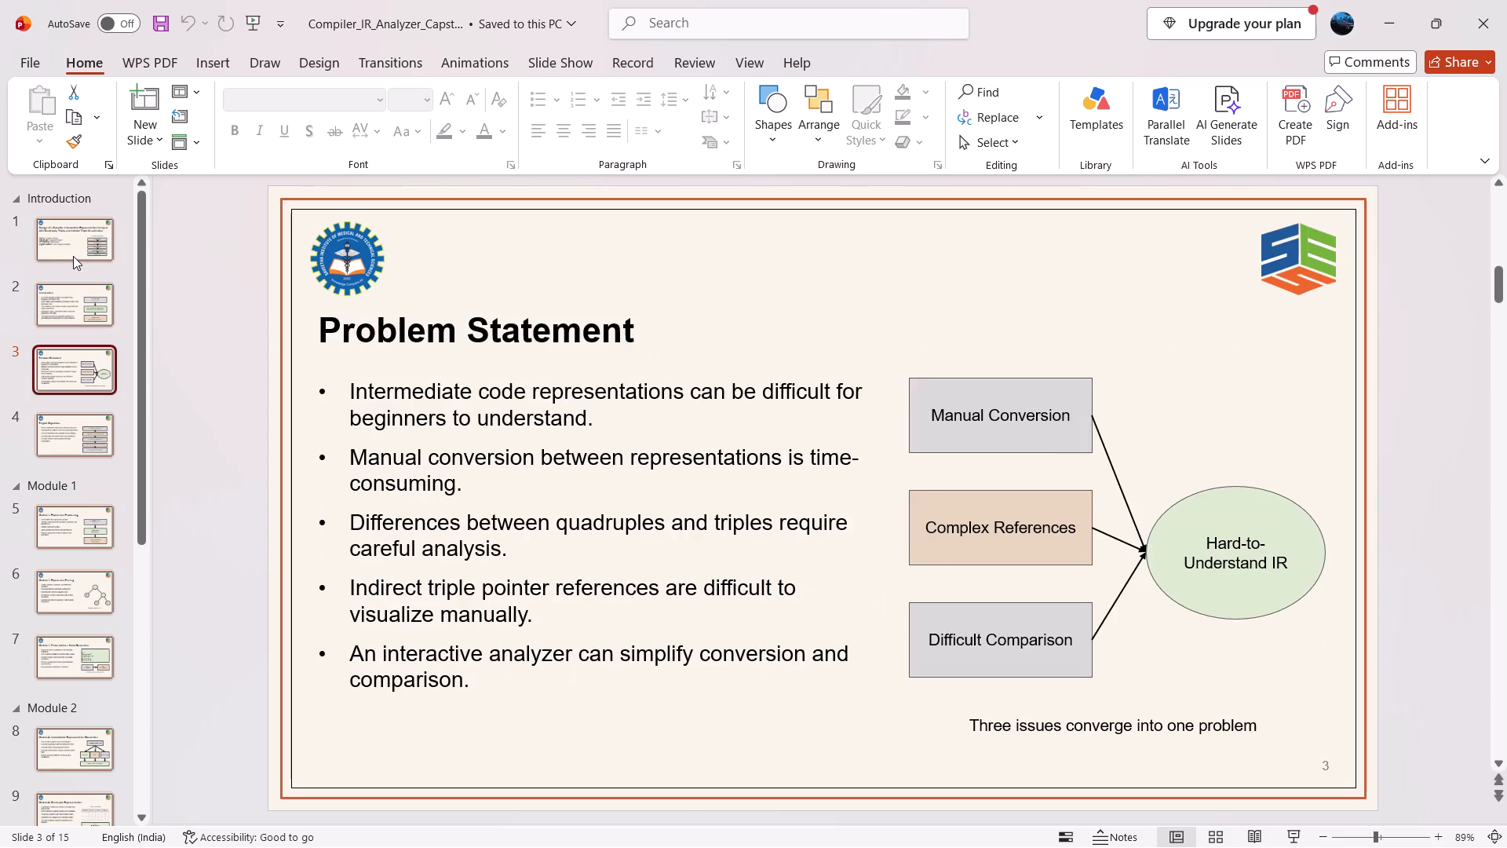
key(Down)
key(Down)
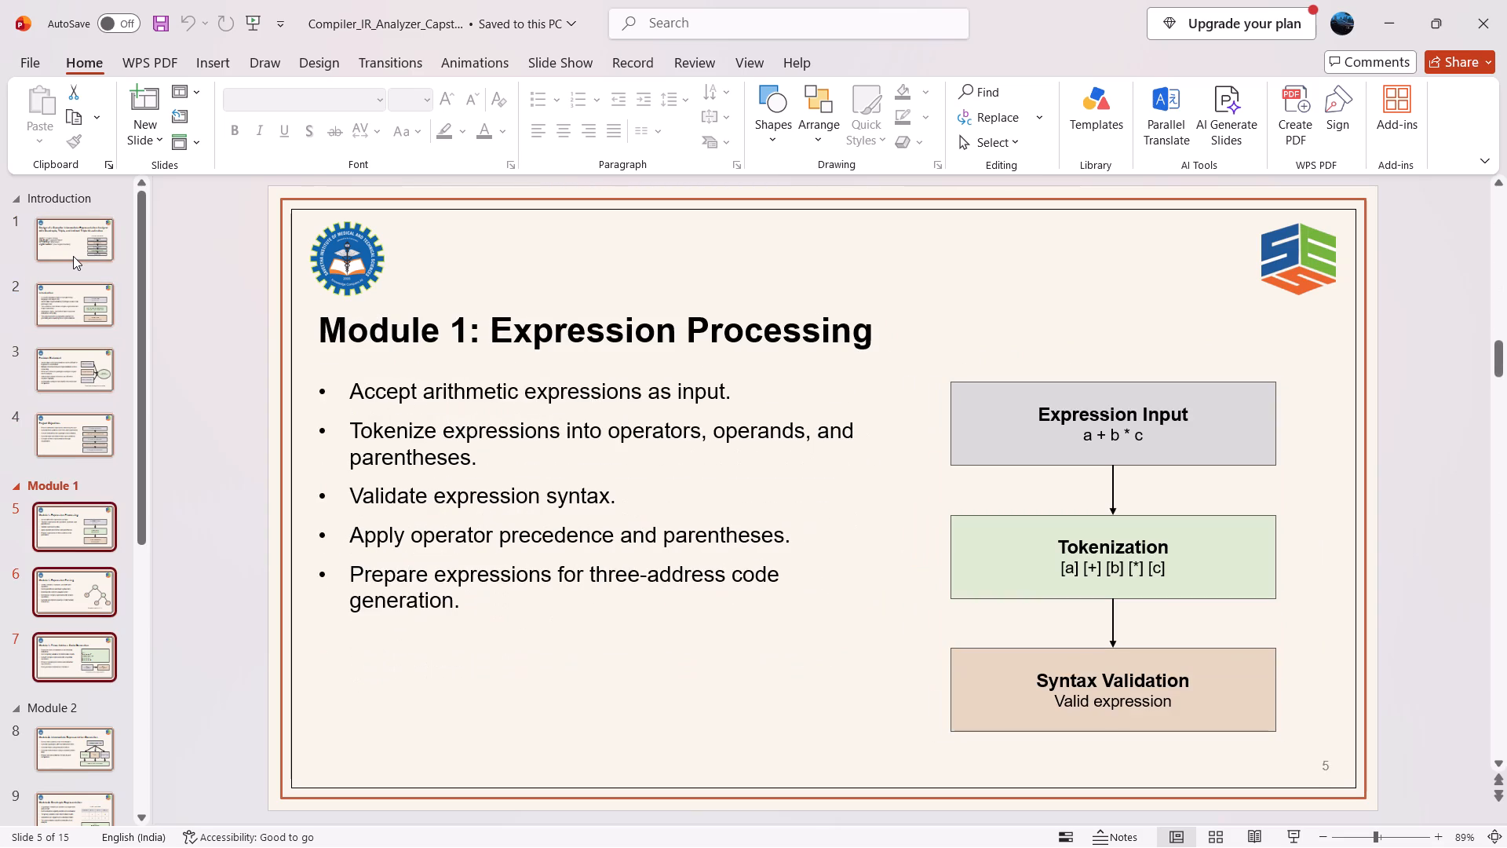
key(Down)
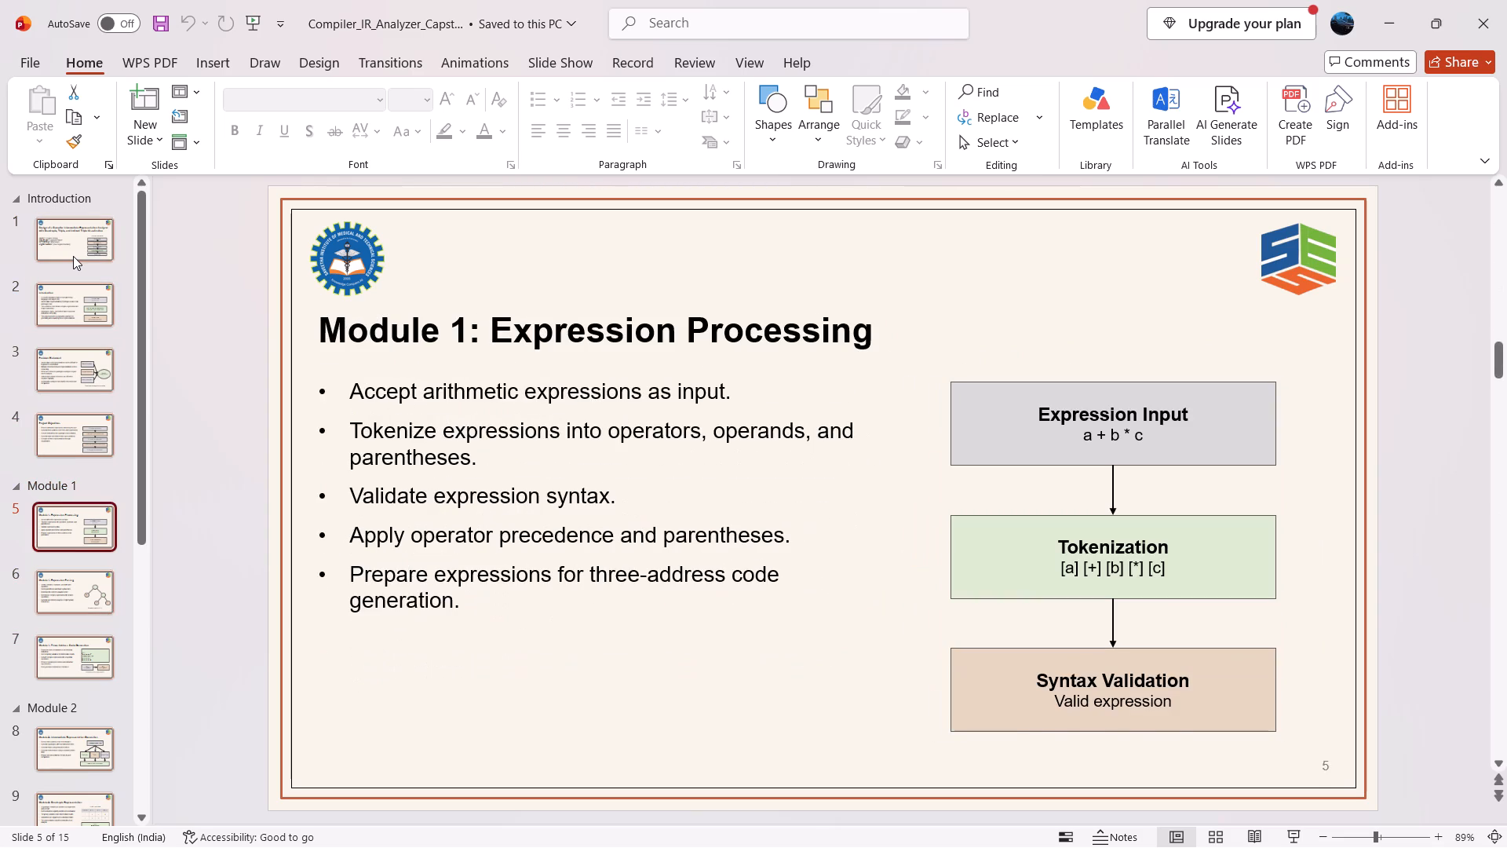
key(Down)
key(Down)
key(Down)
key(Down)
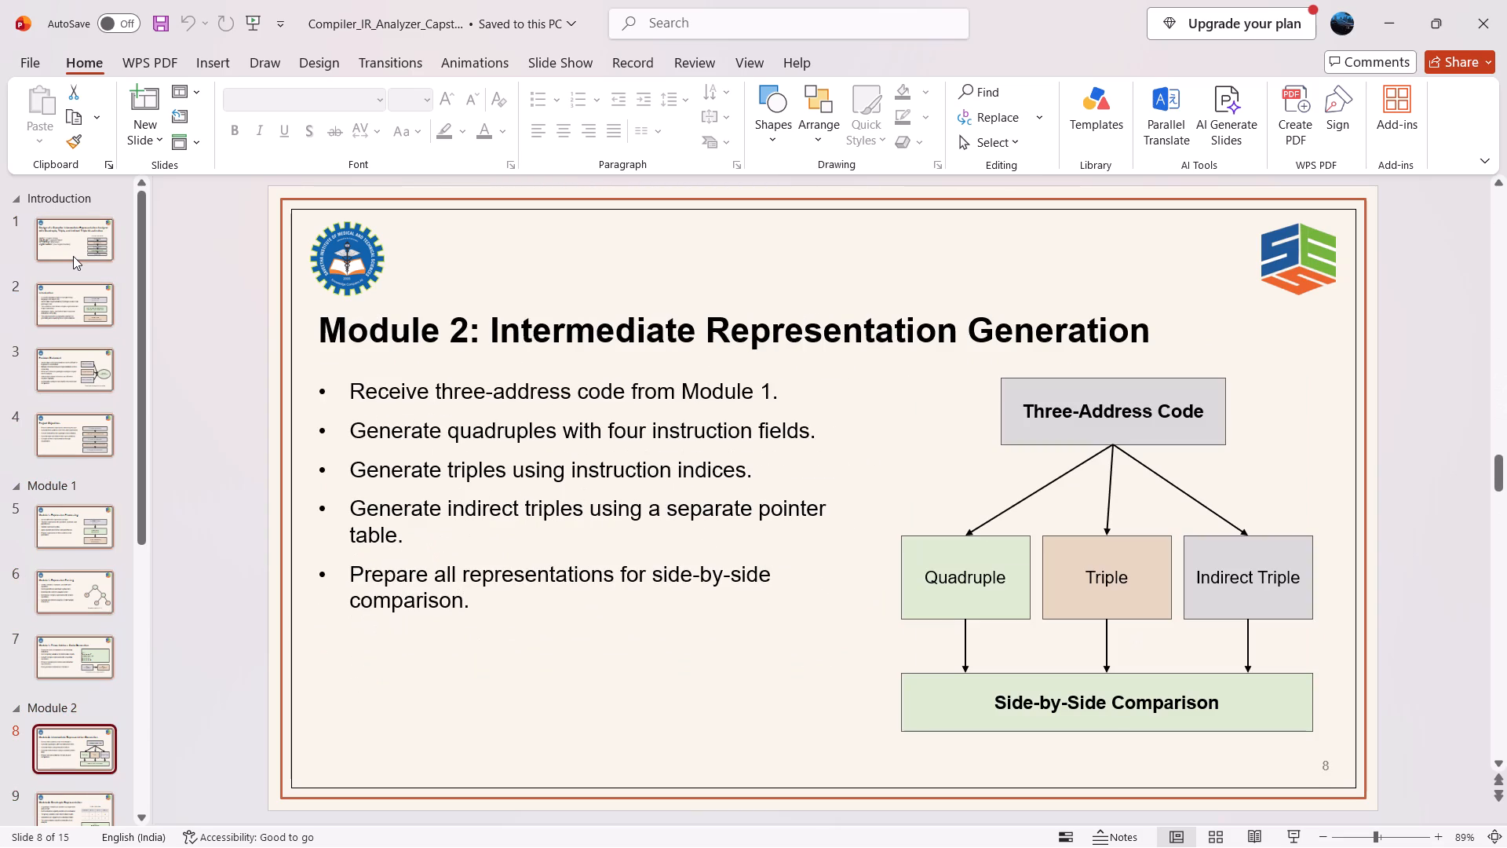
key(Down)
key(Down)
key(Down)
key(Down)
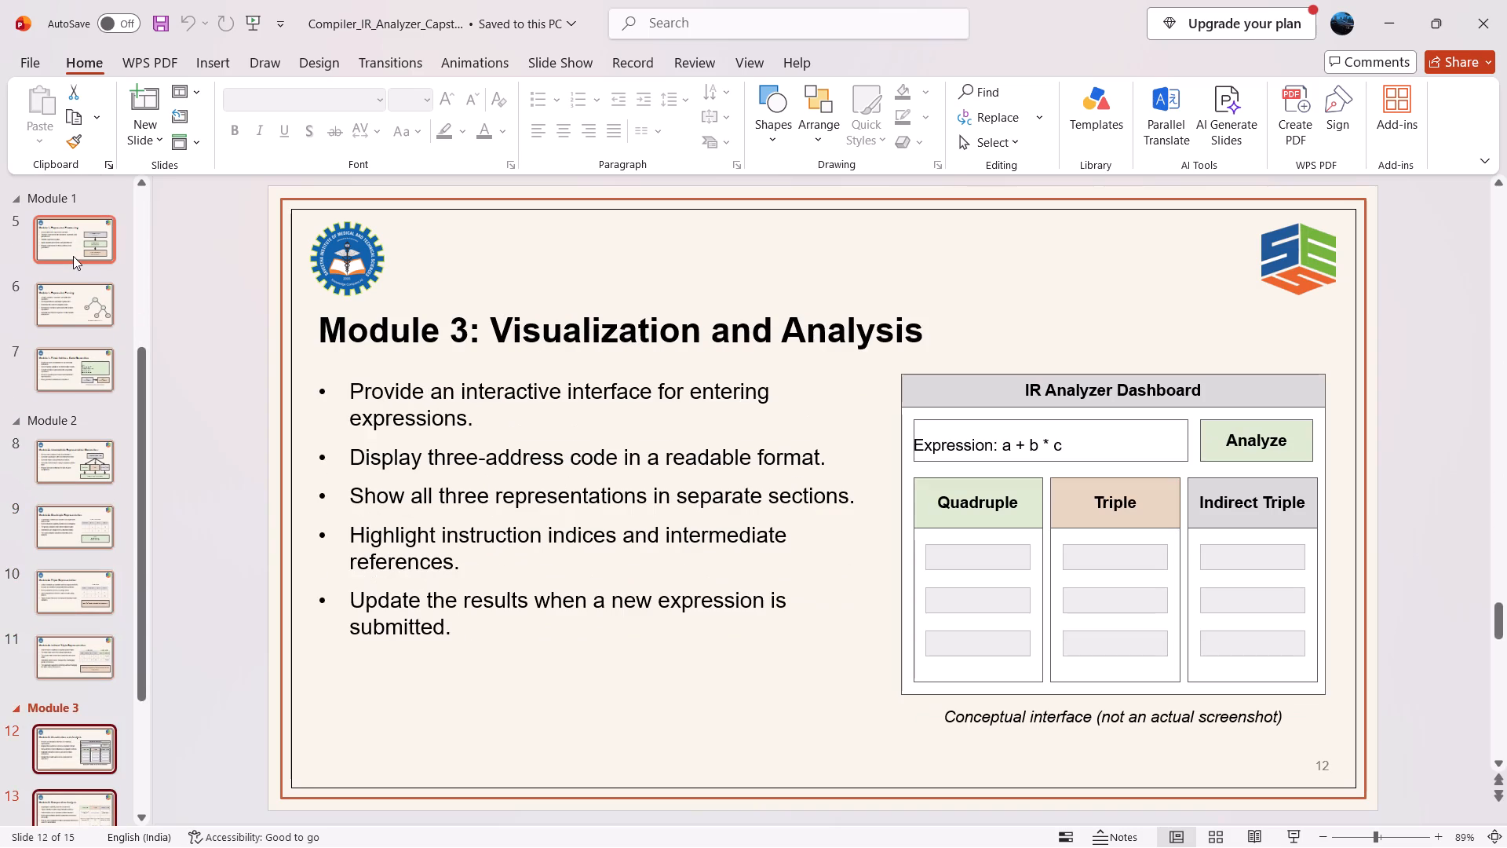
Look back over the Module 2 slides from Intermediate Representation Generation through Indirect Triple Representation.
key(Up)
key(Up)
key(Up)
key(Up)
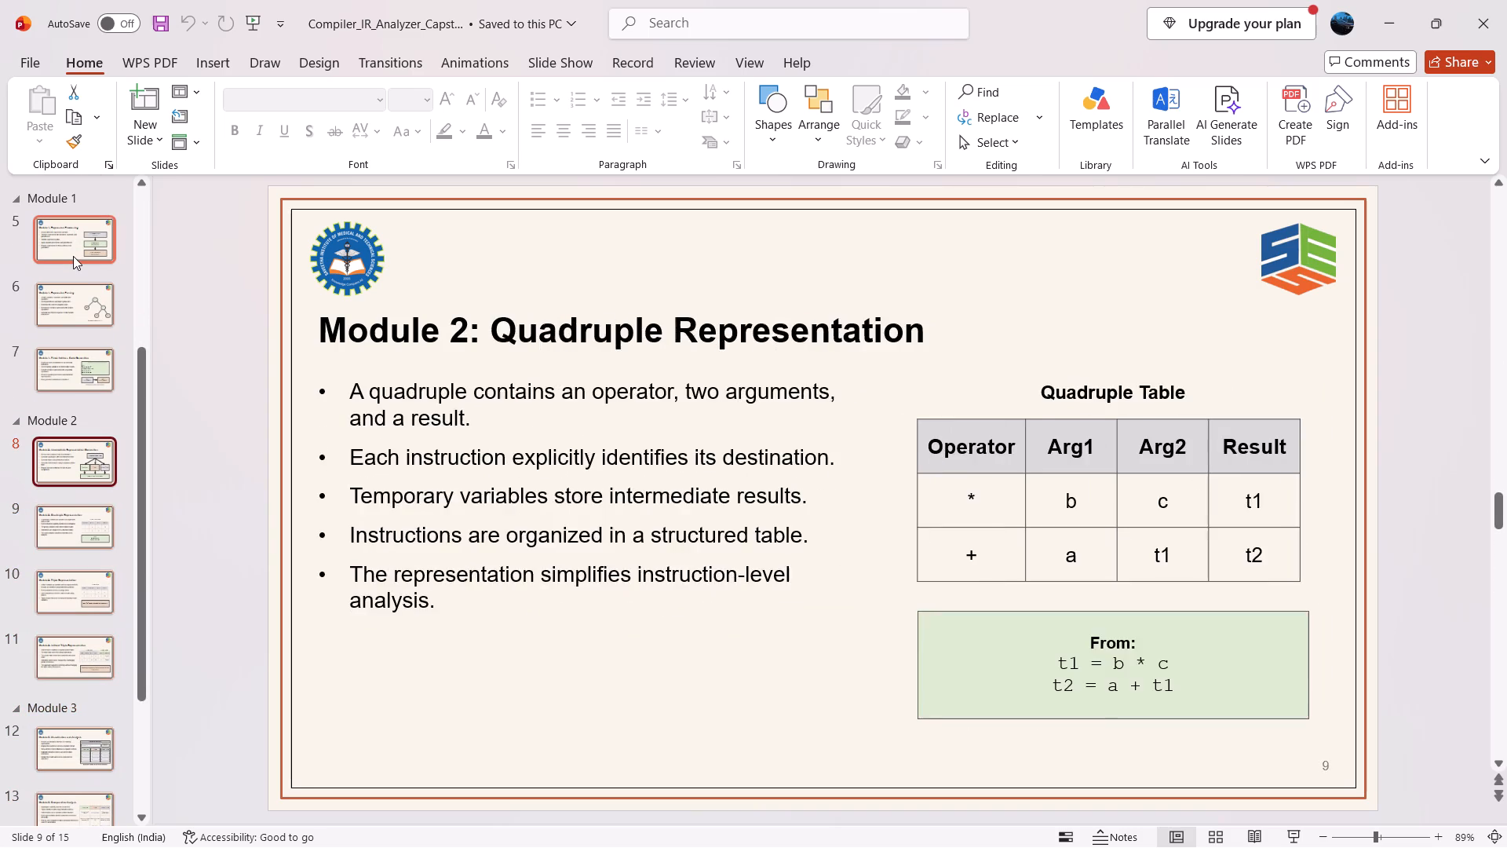
key(Down)
key(Down)
key(Down)
key(Down)
key(Down)
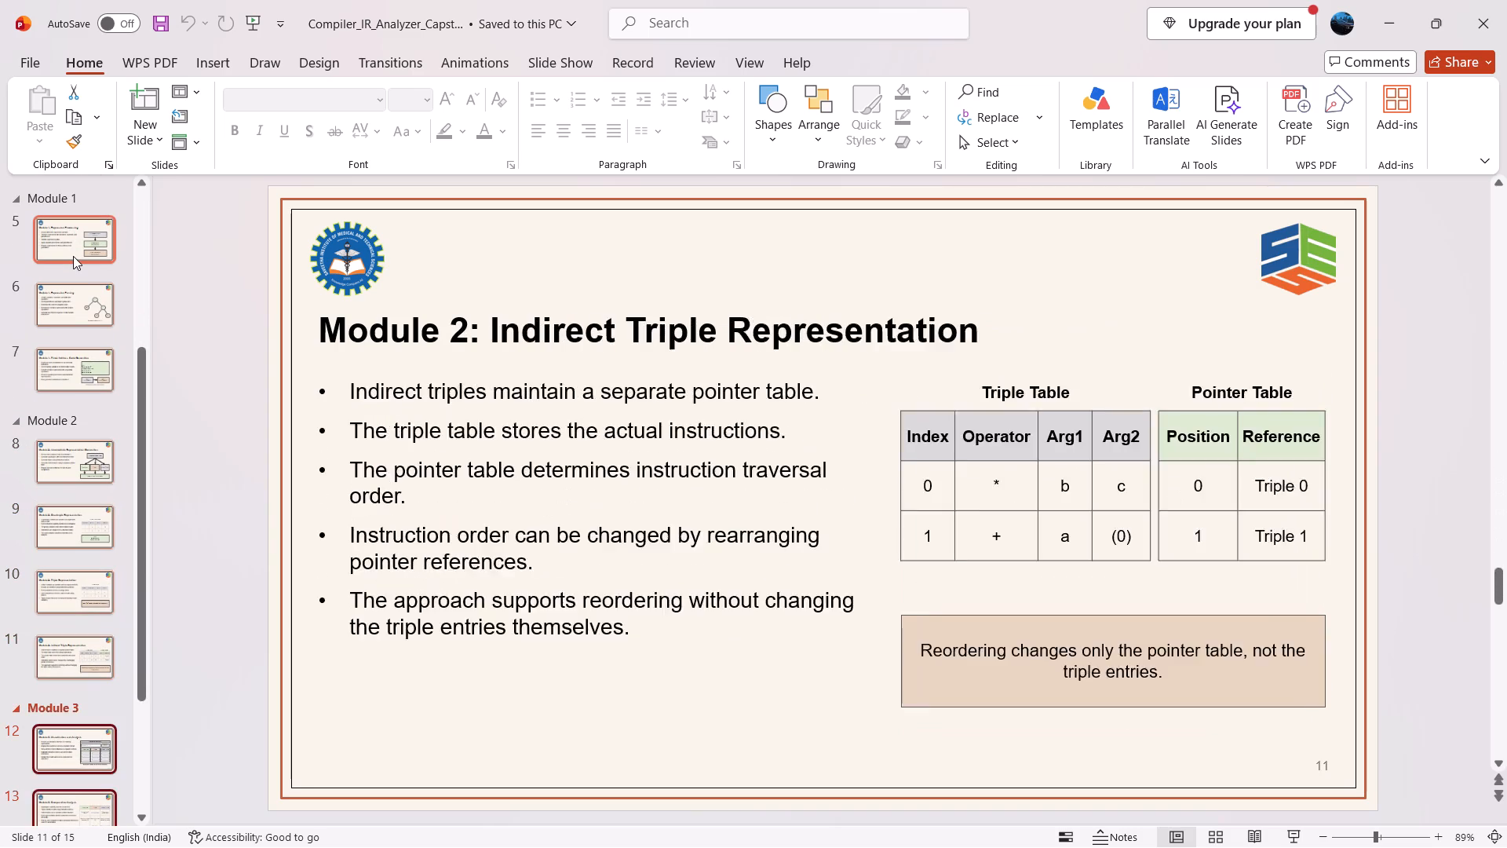
Examine the Module 3 and Wrap-up slides through Conclusion and Future Enhancements.
key(Down)
key(Down)
key(Down)
key(Up)
key(Up)
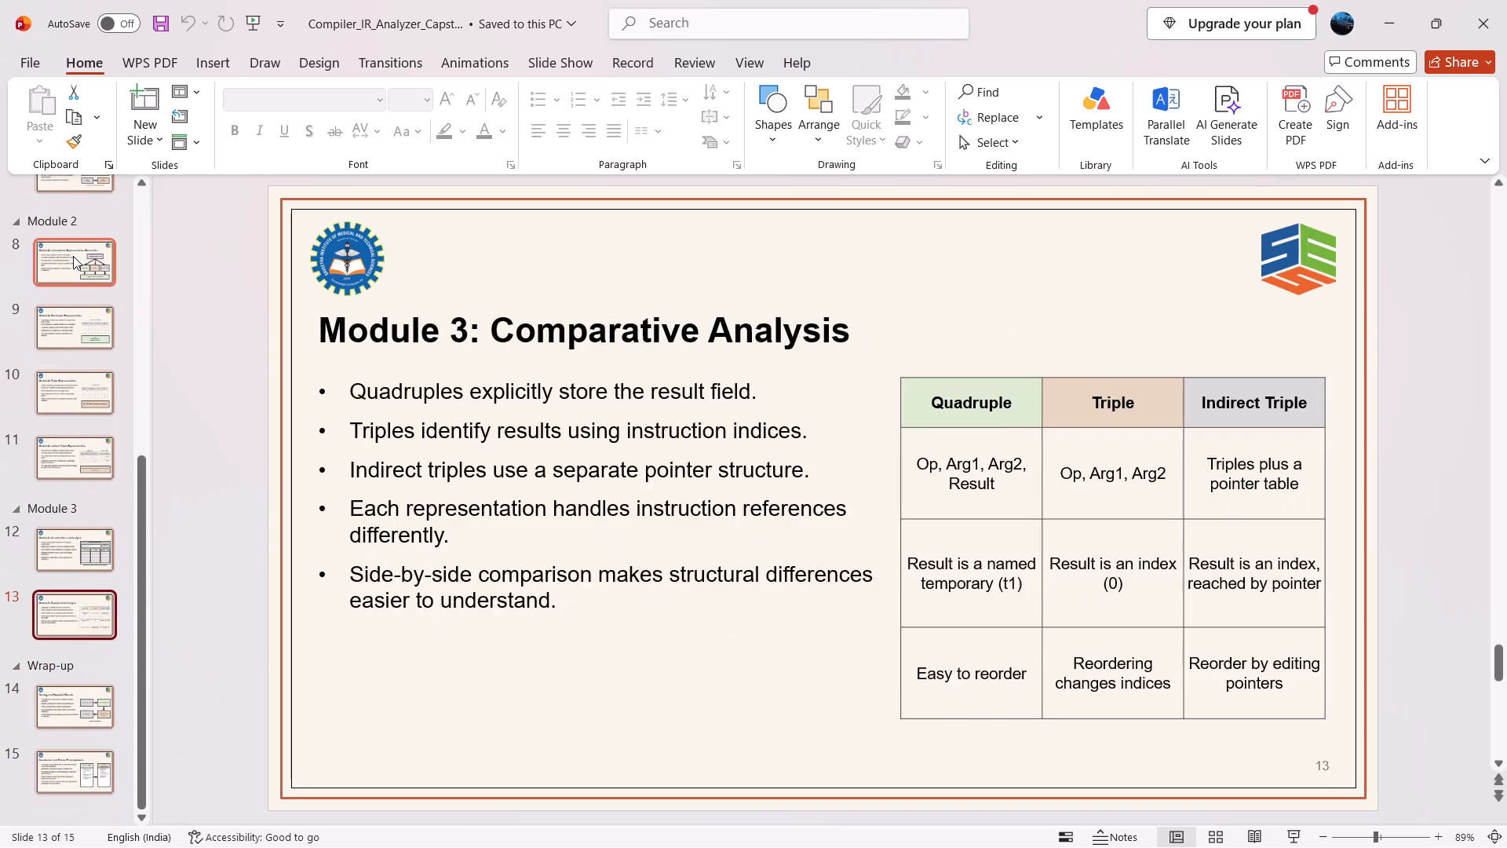
key(Up)
key(Down)
key(Up)
key(Down)
key(Down)
key(Down)
key(Down)
key(Up)
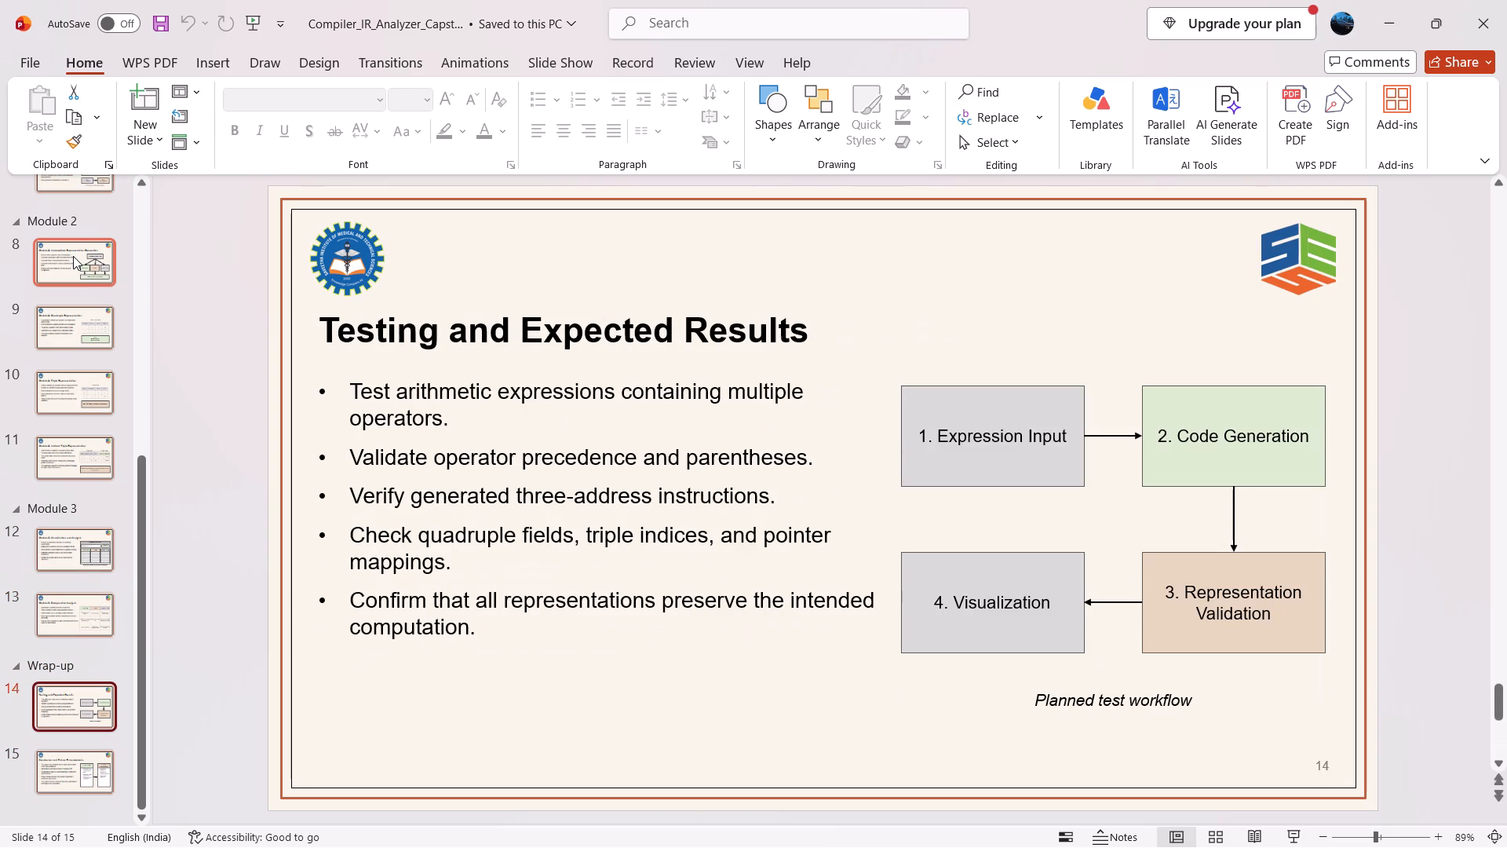
key(Down)
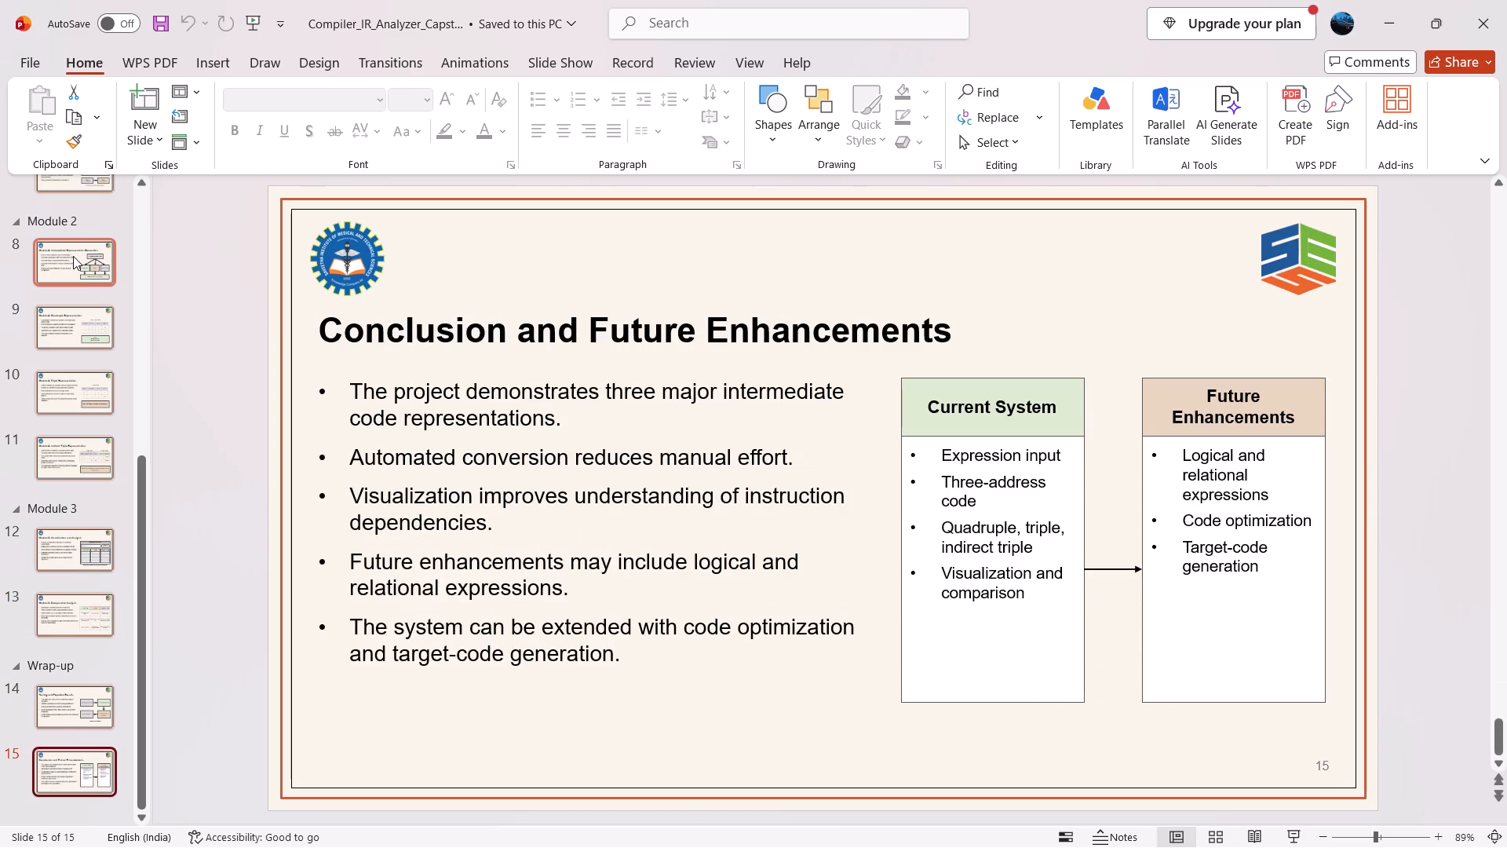
Go back through the deck from the conclusion to the title slide.
key(Up)
key(Up)
key(Up)
key(Up)
key(Up)
key(Up)
key(Up)
key(Up)
key(Up)
key(Up)
key(Up)
key(Up)
key(Up)
key(Up)
key(Up)
key(Up)
key(Up)
key(Up)
key(Up)
key(Up)
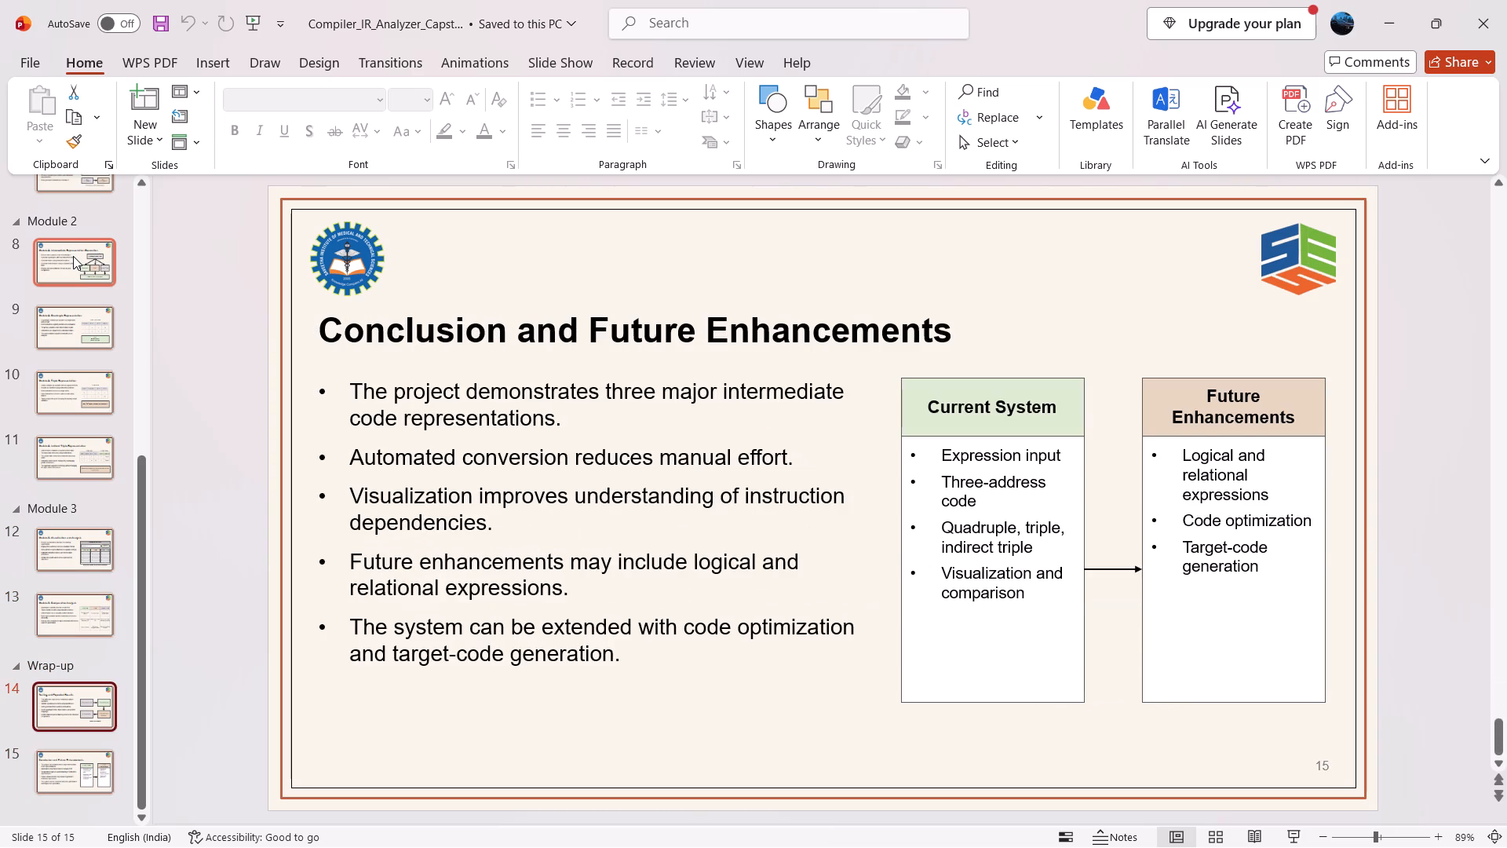
key(Down)
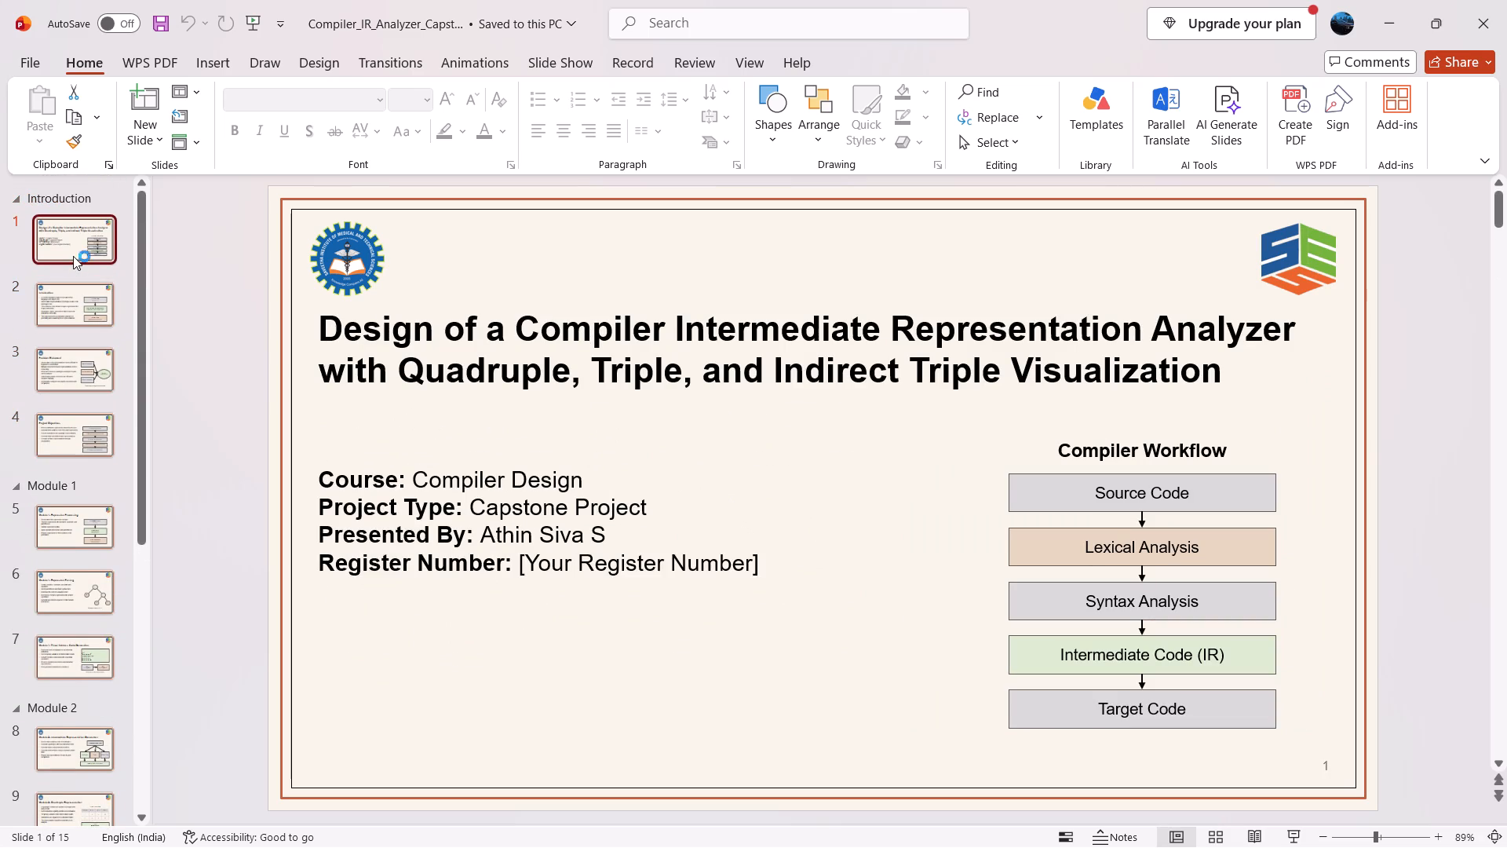
key(Up)
key(Up)
key(Up)
key(Up)
key(Up)
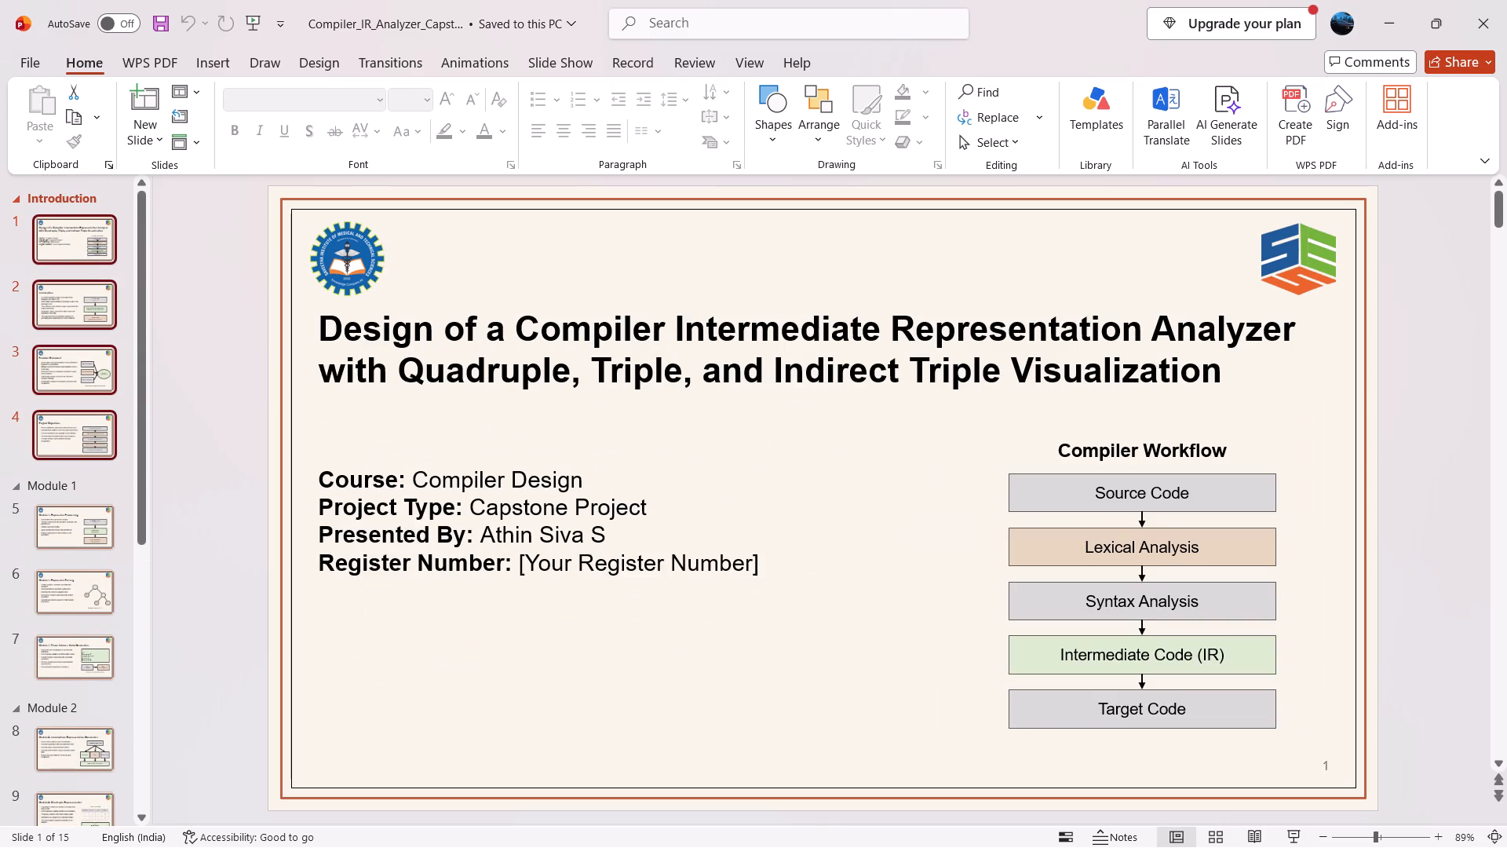
click(1444, 573)
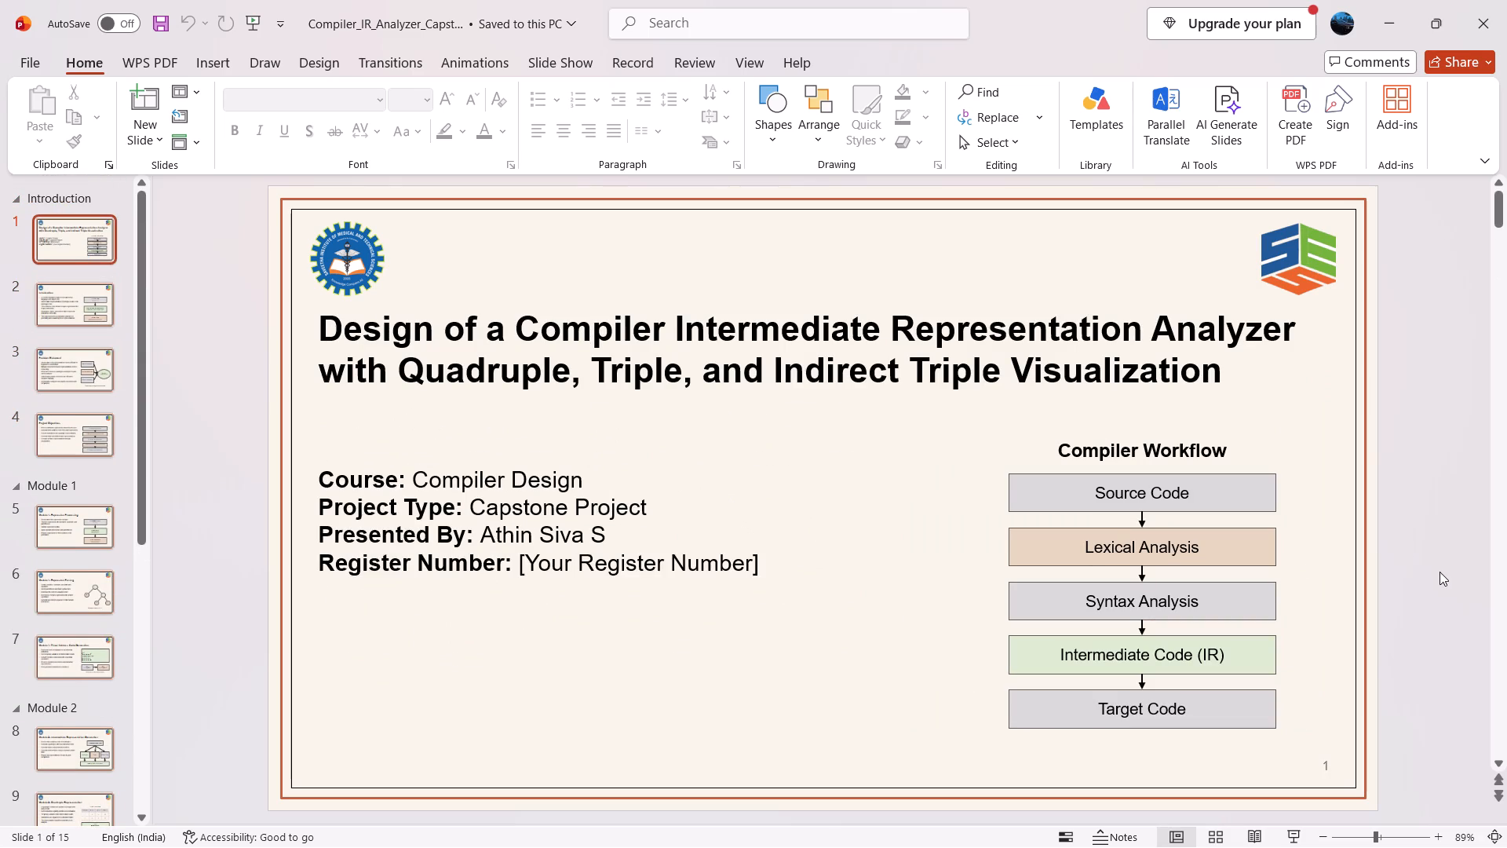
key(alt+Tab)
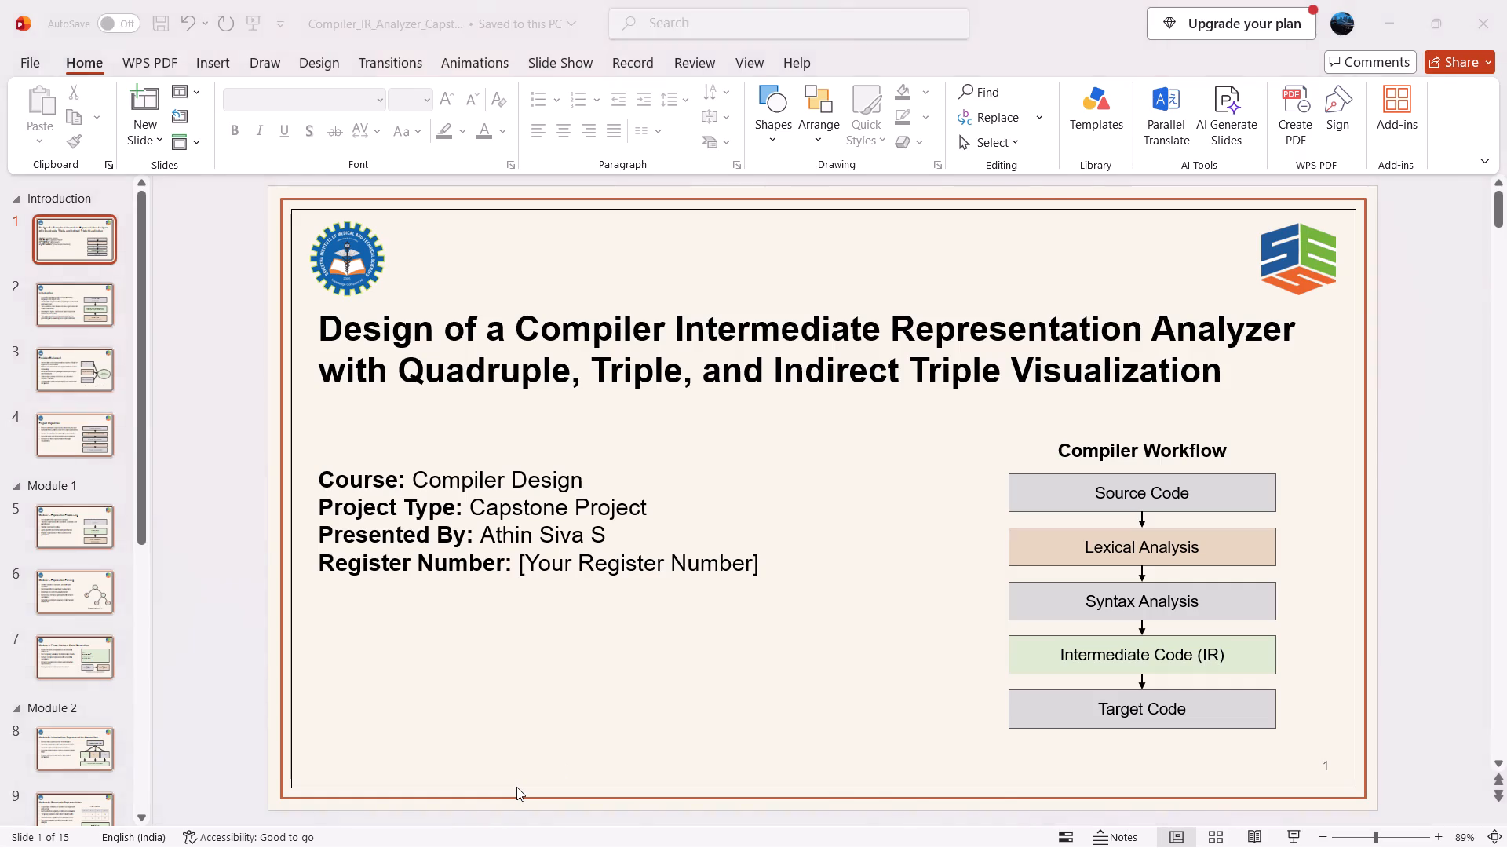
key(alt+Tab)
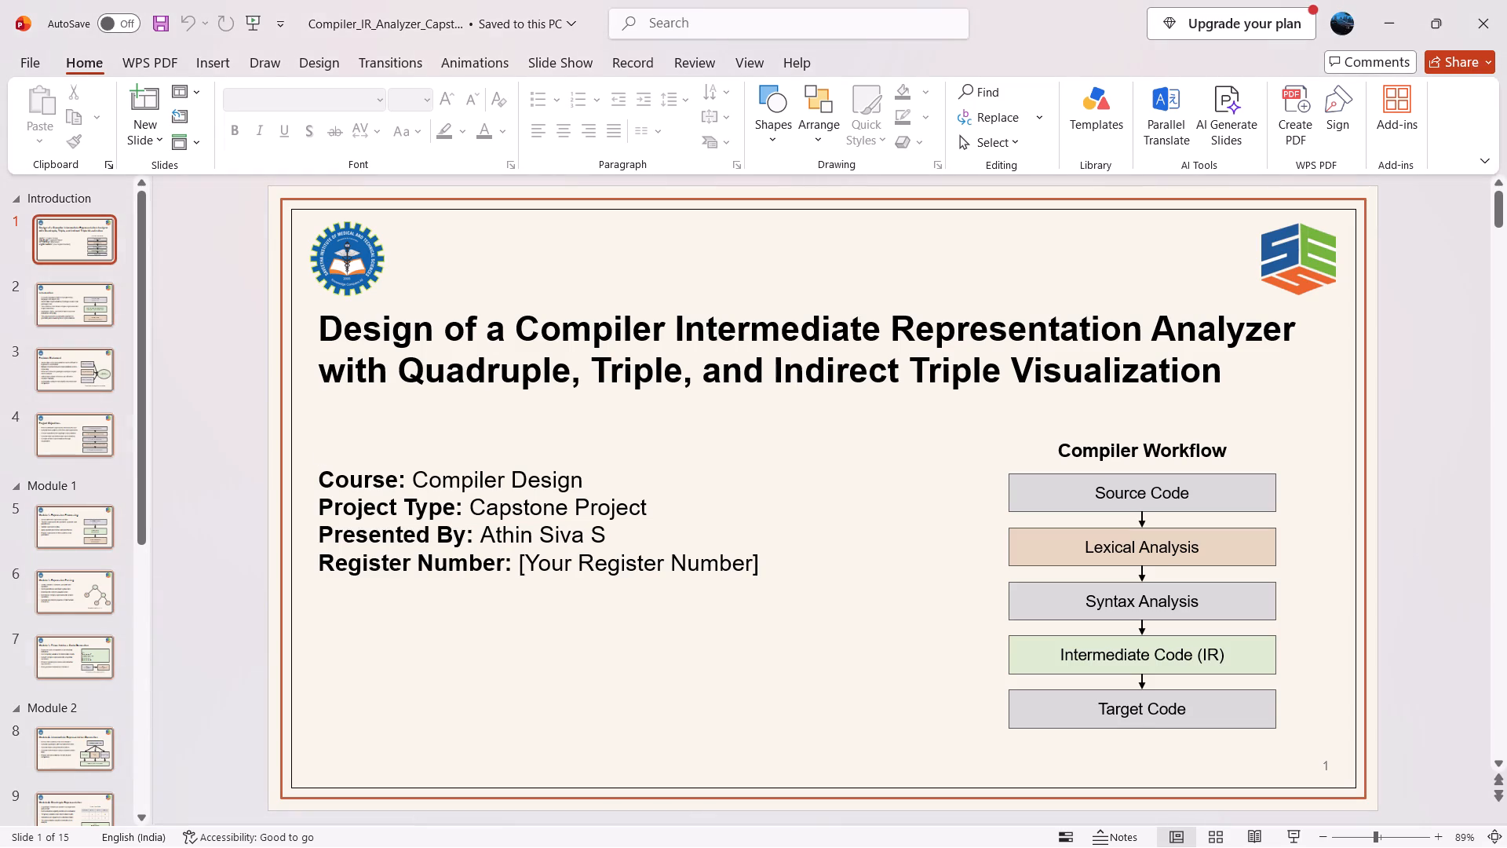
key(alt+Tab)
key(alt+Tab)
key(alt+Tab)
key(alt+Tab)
Turn on AutoSave for the presentation by uploading it to the personal OneDrive.
click(103, 19)
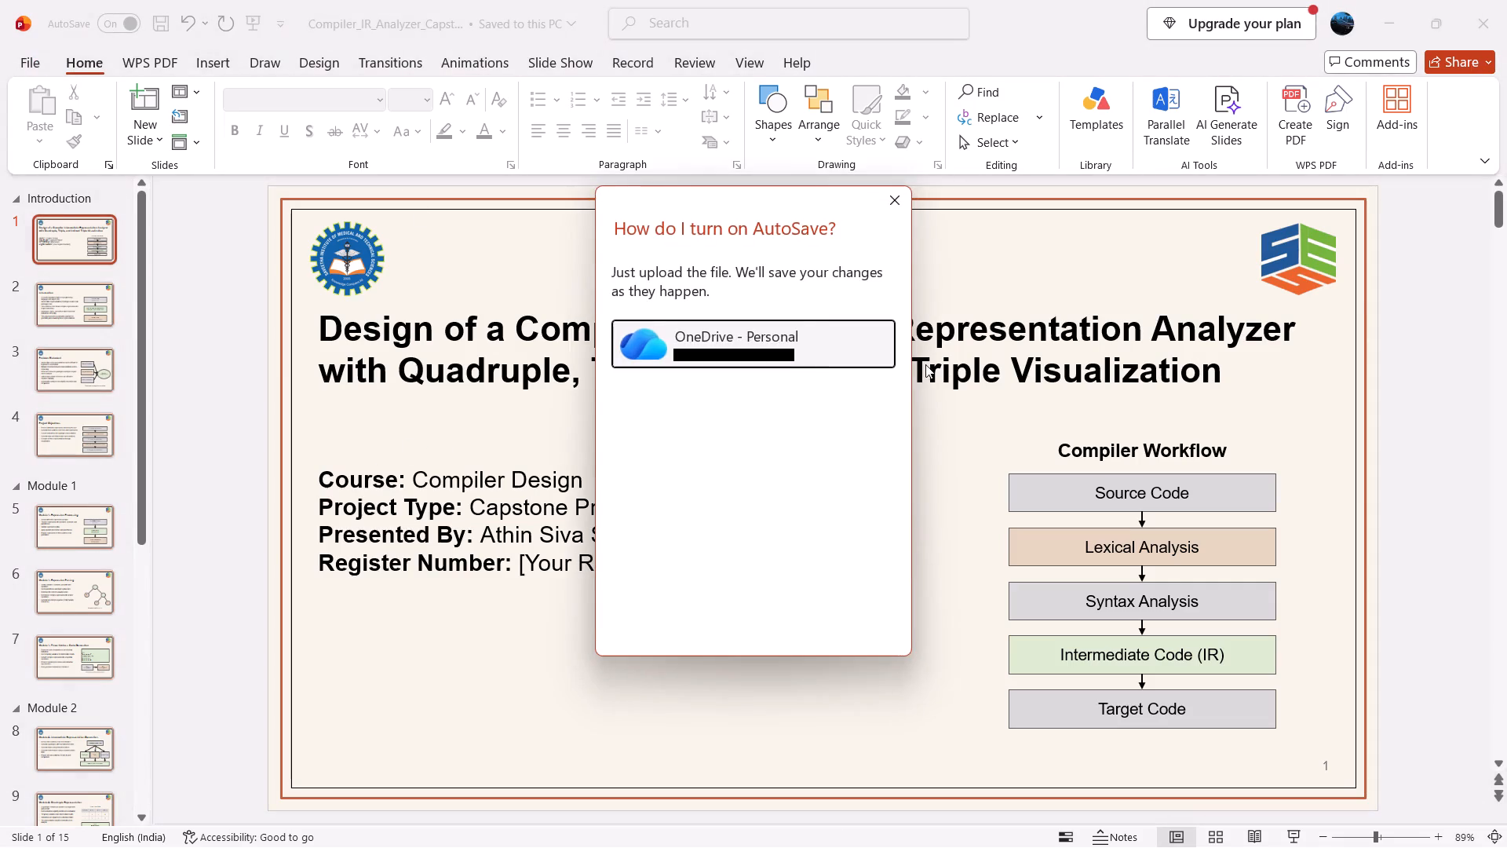
double_click(808, 340)
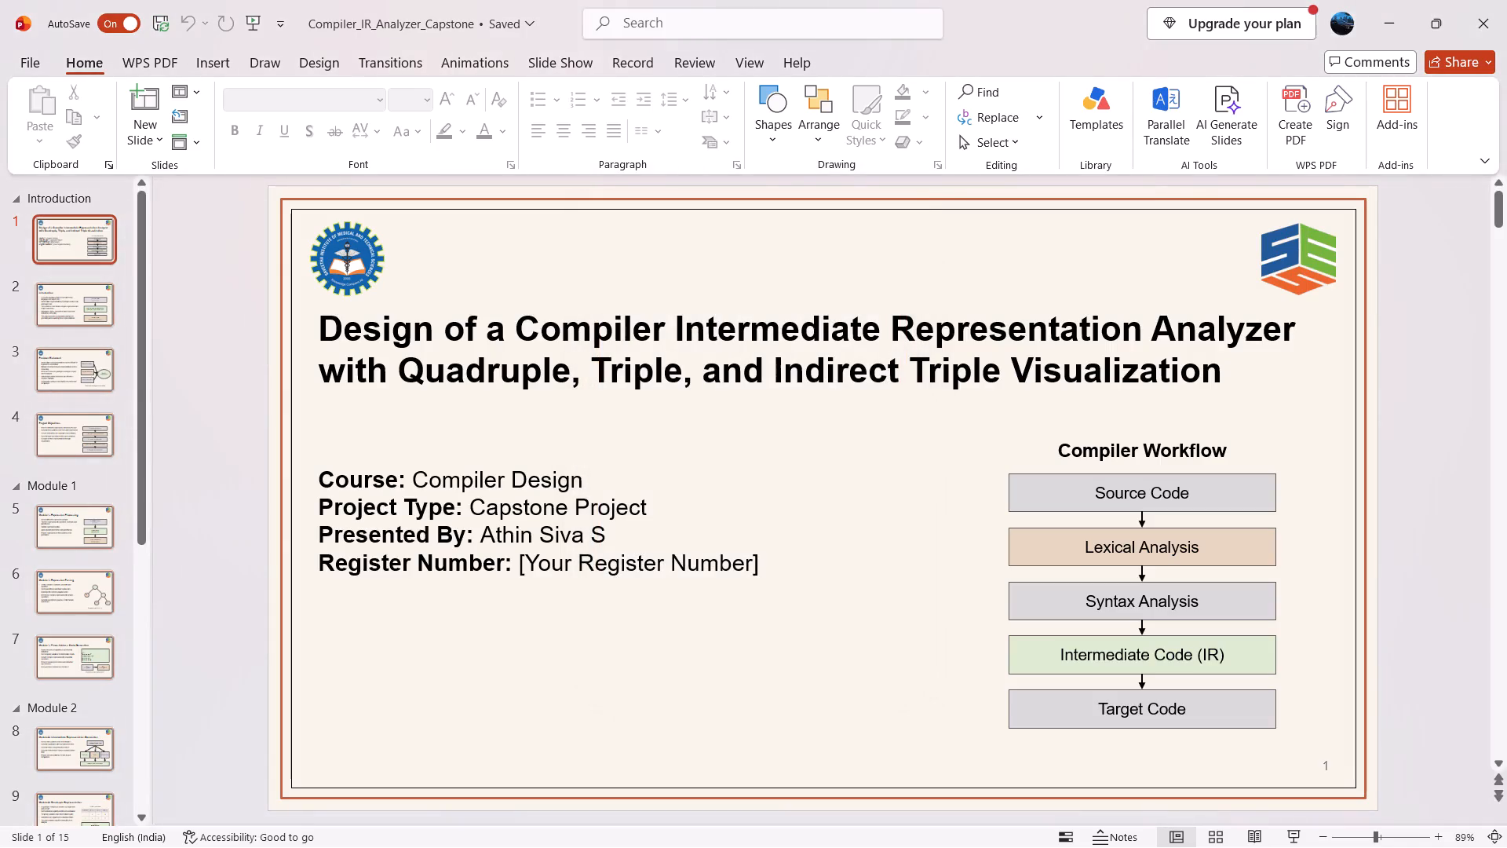
Open the recent presentation Software capstone final.
click(27, 49)
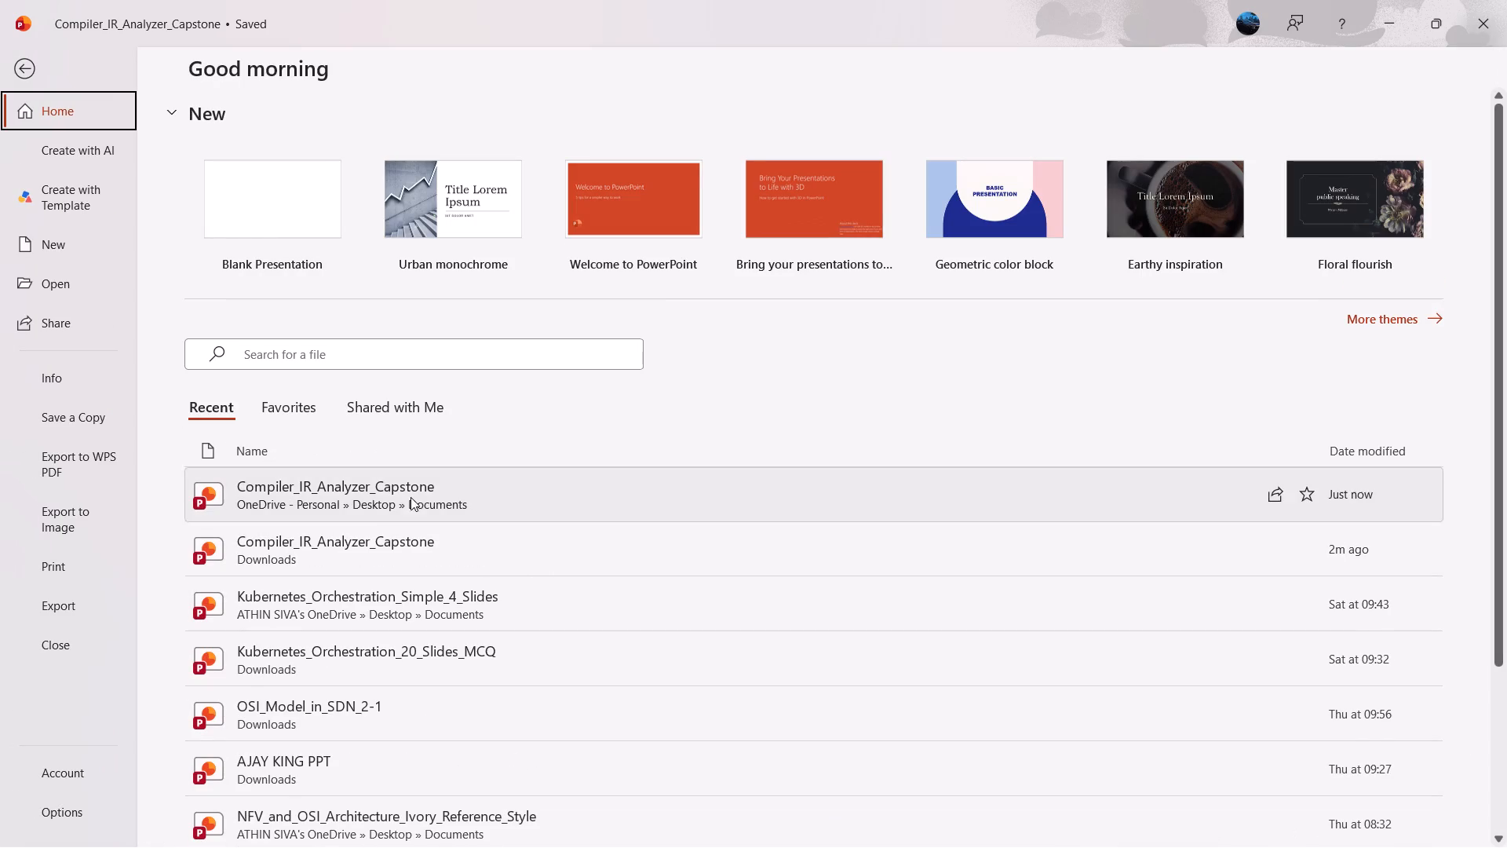
scroll(432, 645, down, 1)
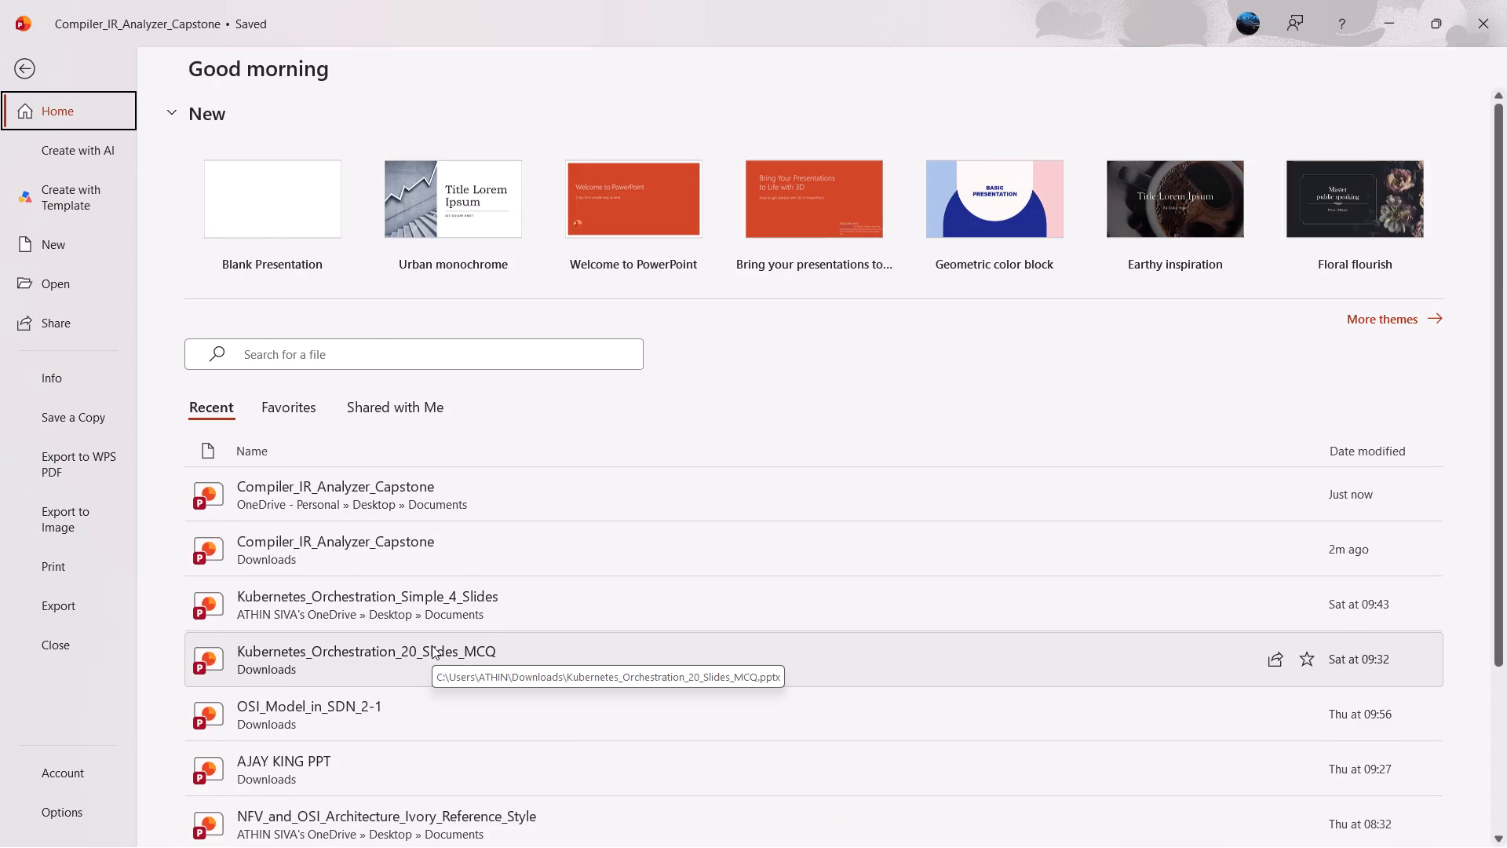
scroll(432, 645, down, 1)
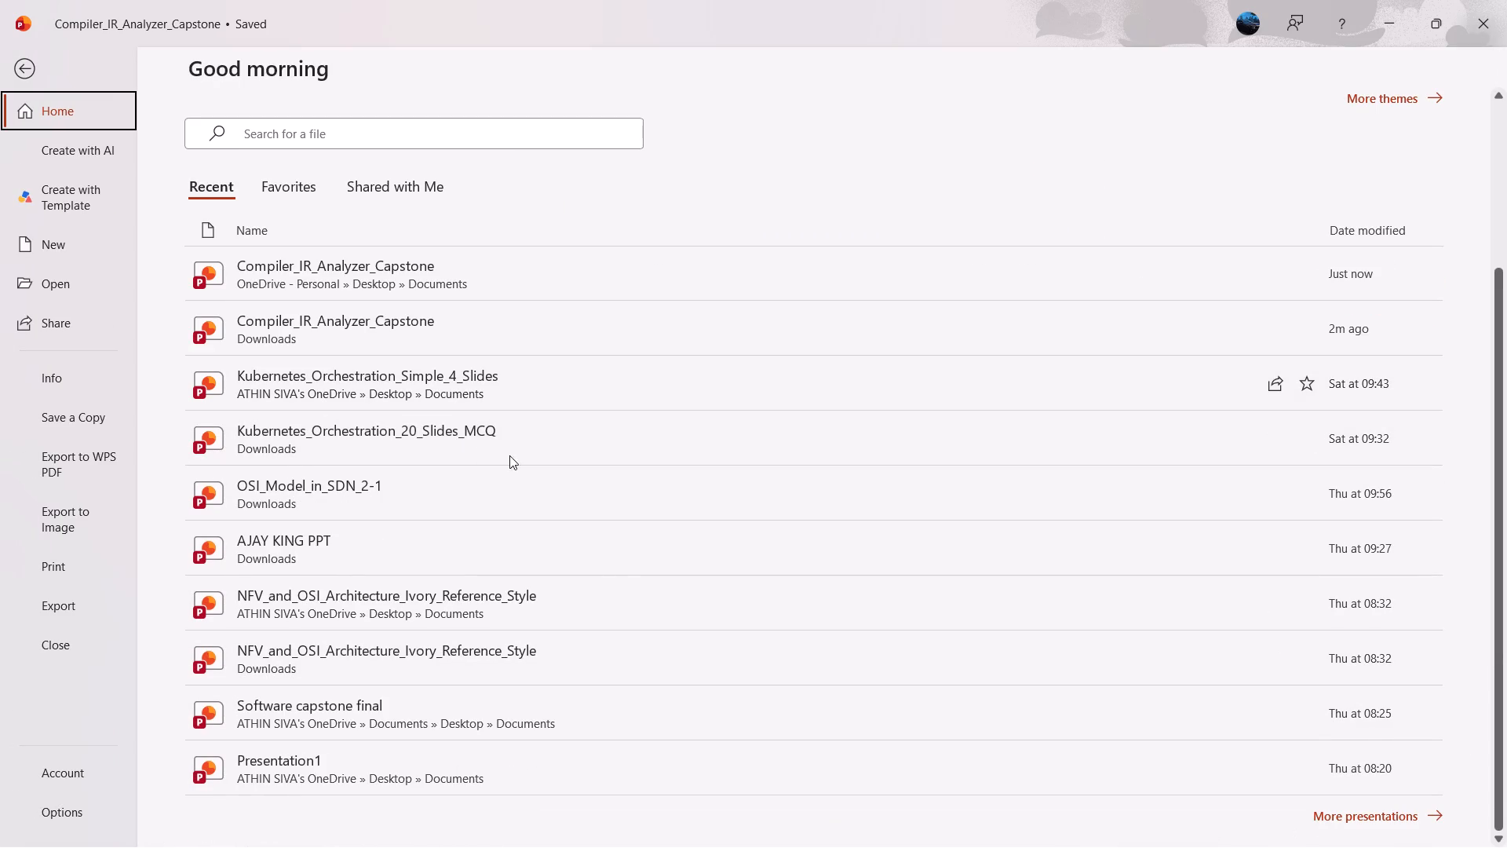
double_click(360, 725)
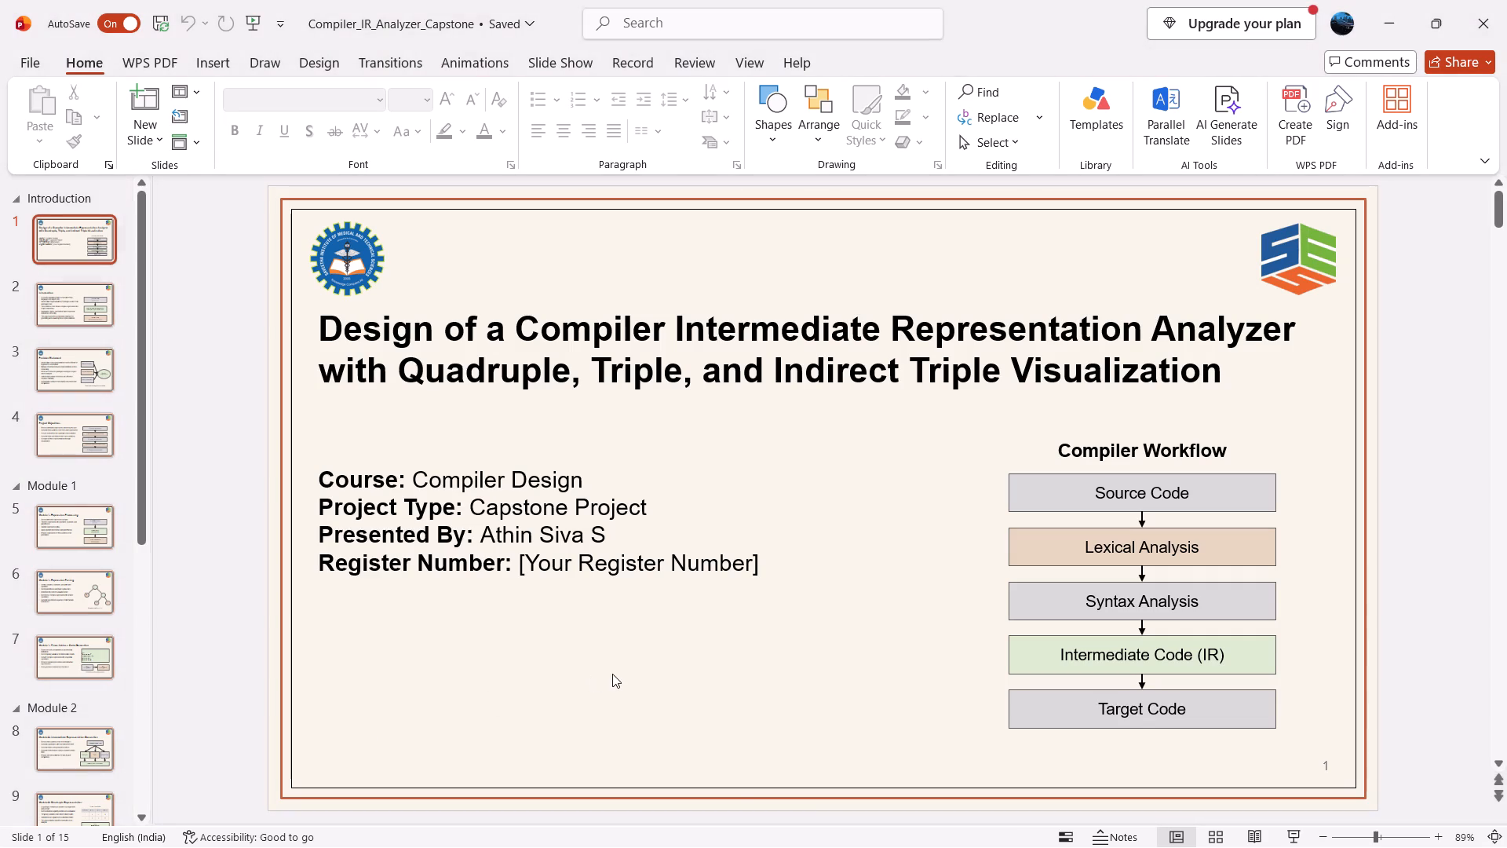
ctrl+scroll(612, 674, down, 6)
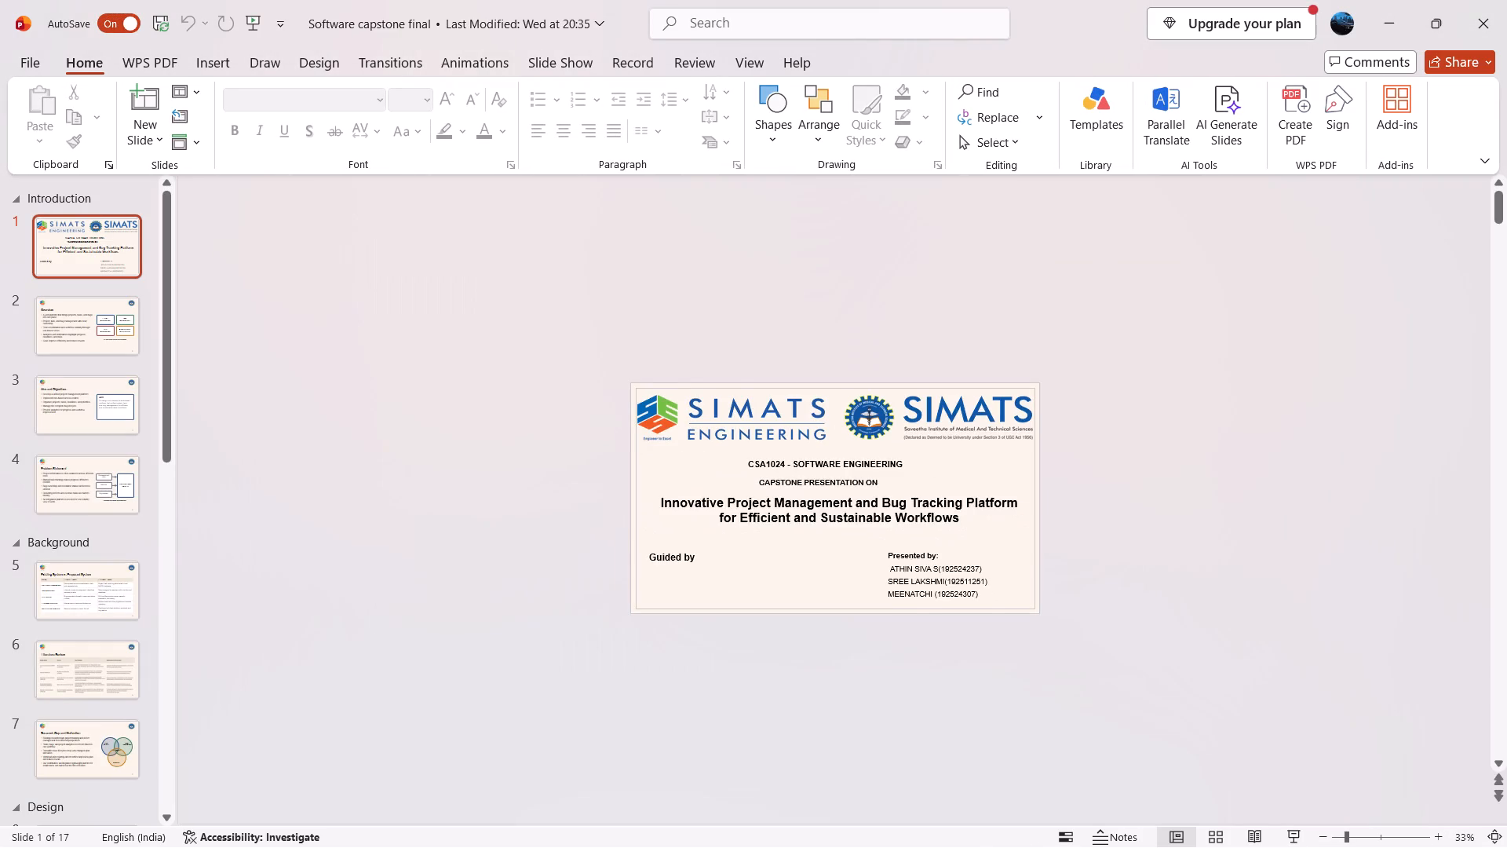
Copy all objects on the Software capstone final title slide and switch back to the Compiler_IR_Analyzer_Capstone presentation.
ctrl+scroll(612, 674, up, 1)
drag(381, 242, 1197, 744)
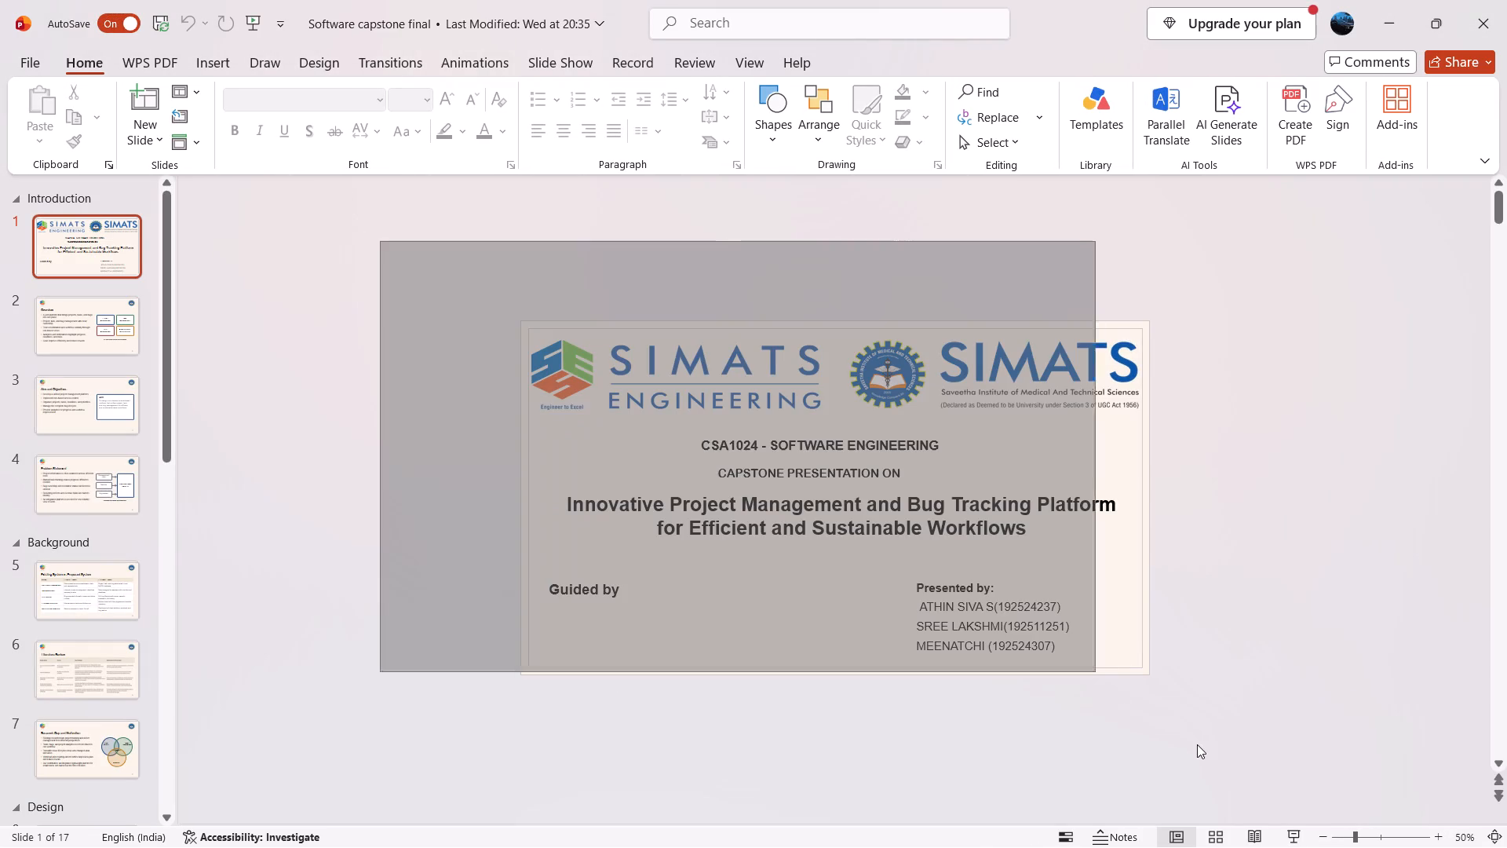
drag(1197, 744, 1270, 770)
key(ctrl+c)
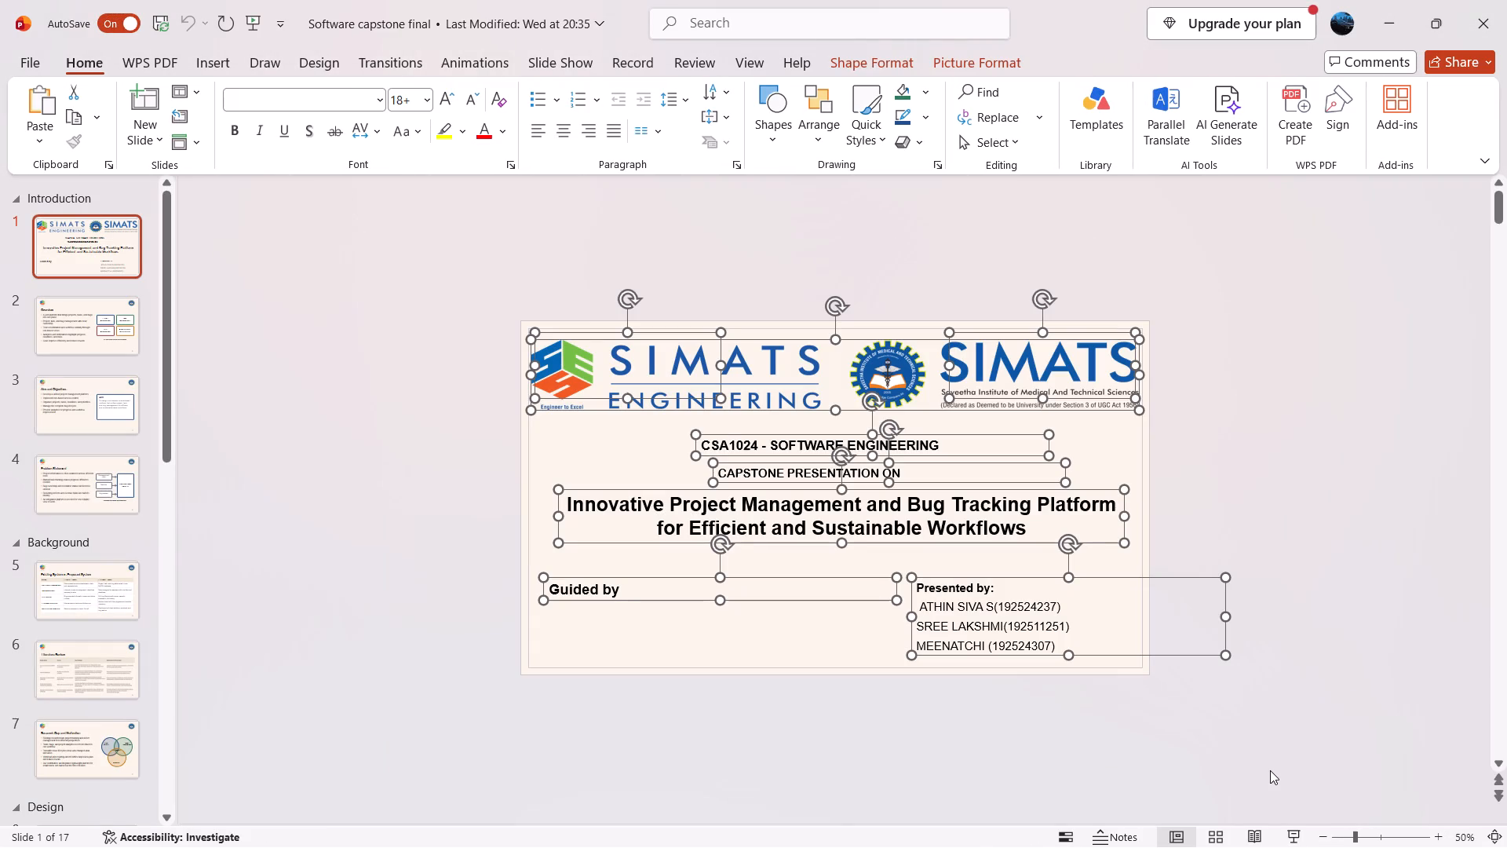
key(alt+Tab)
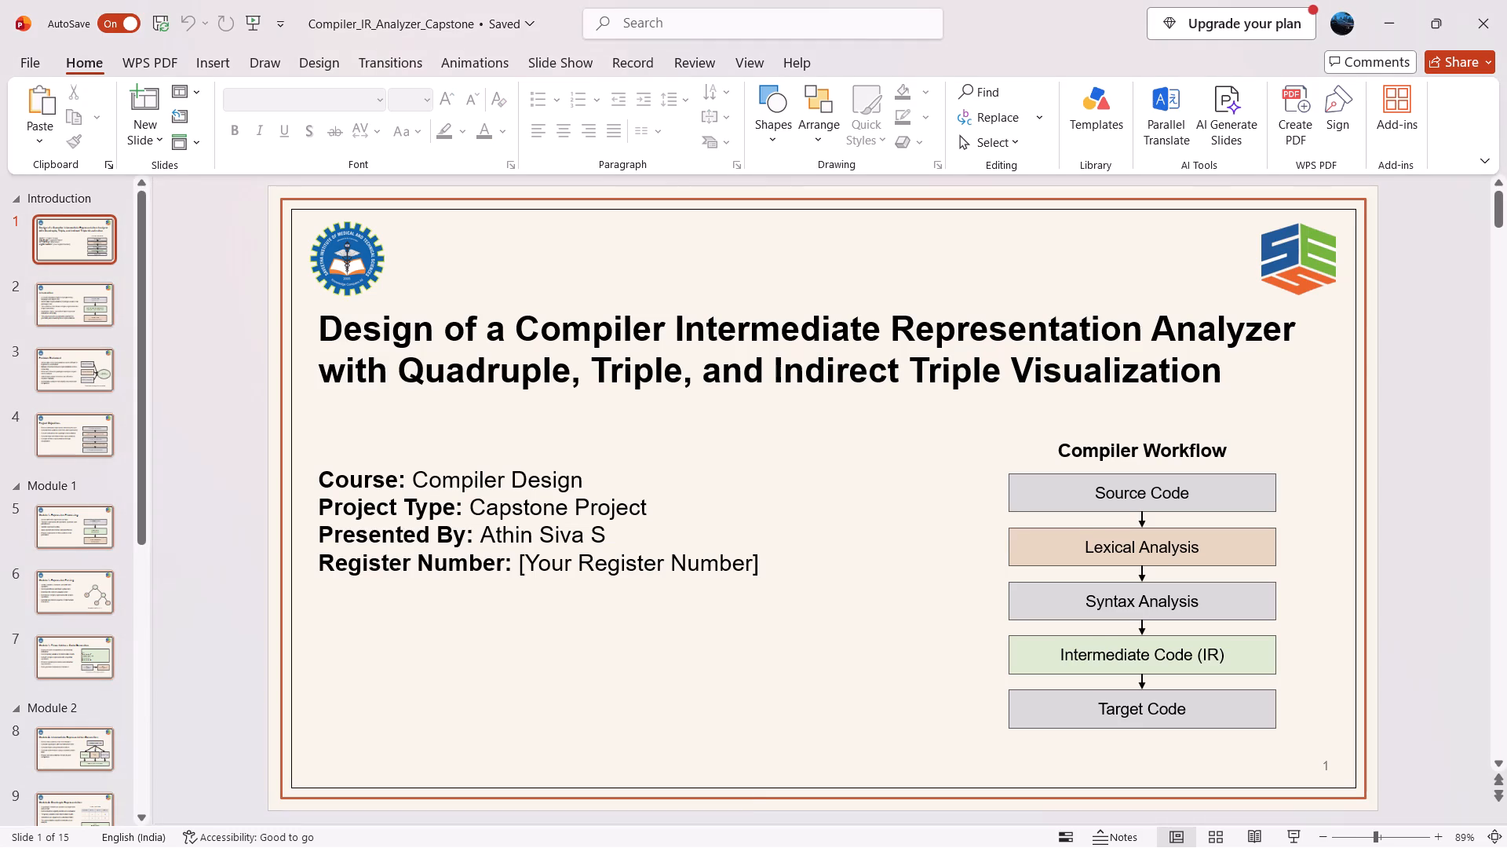
ctrl+scroll(1270, 770, down, 1)
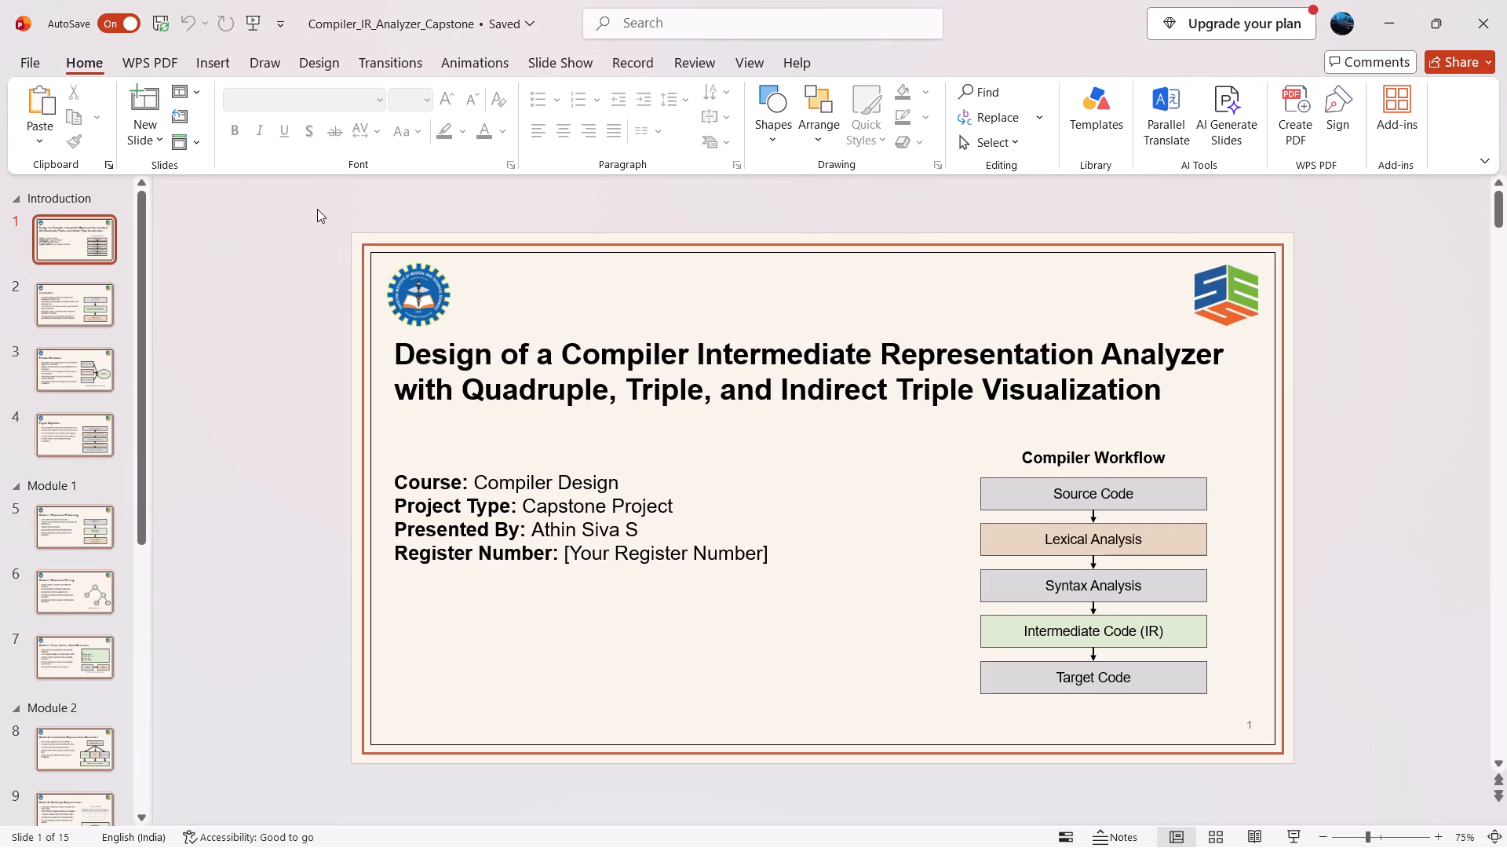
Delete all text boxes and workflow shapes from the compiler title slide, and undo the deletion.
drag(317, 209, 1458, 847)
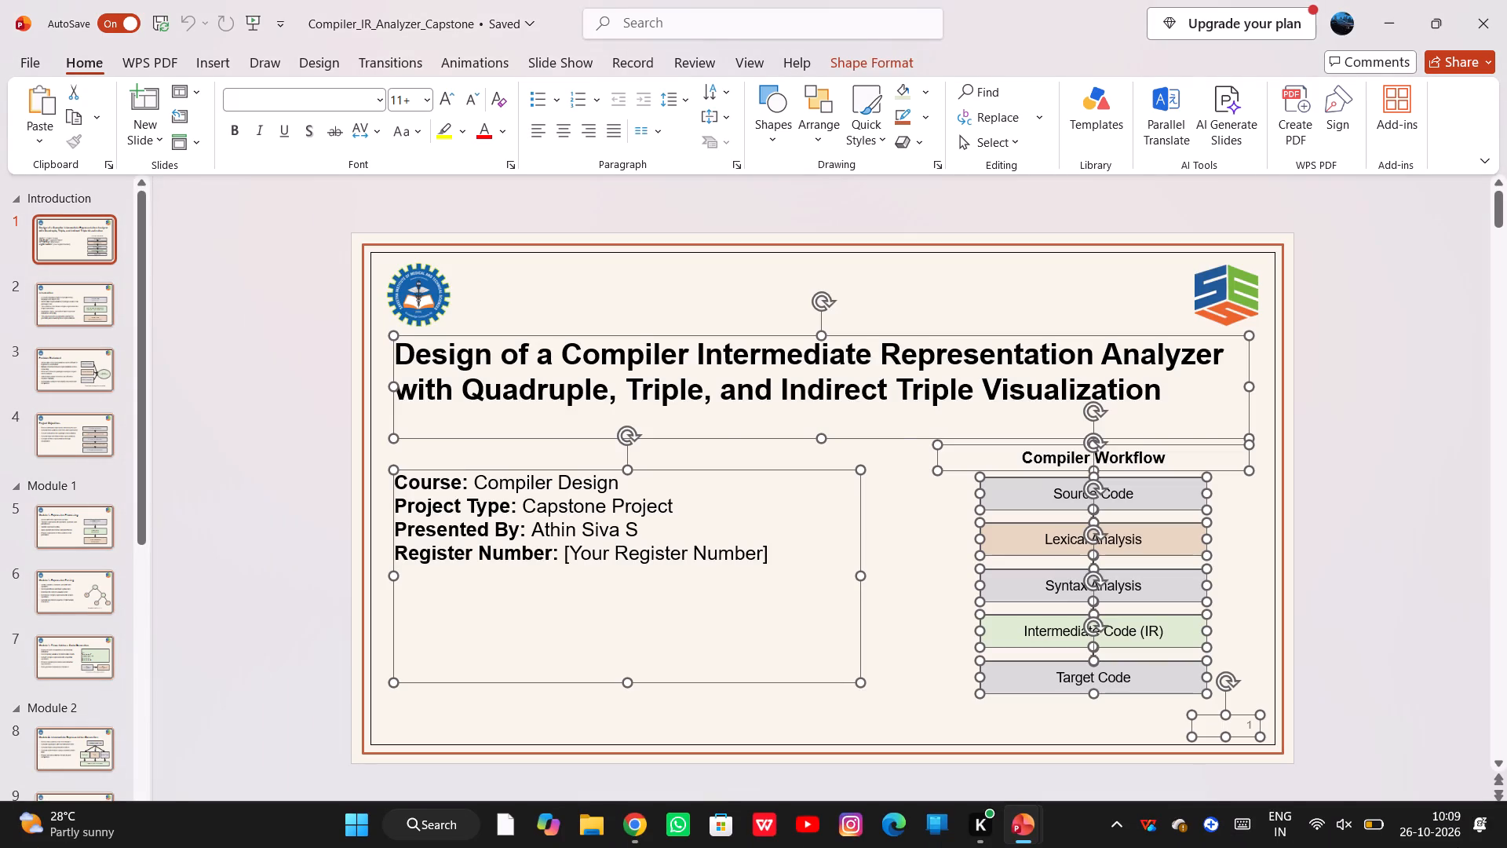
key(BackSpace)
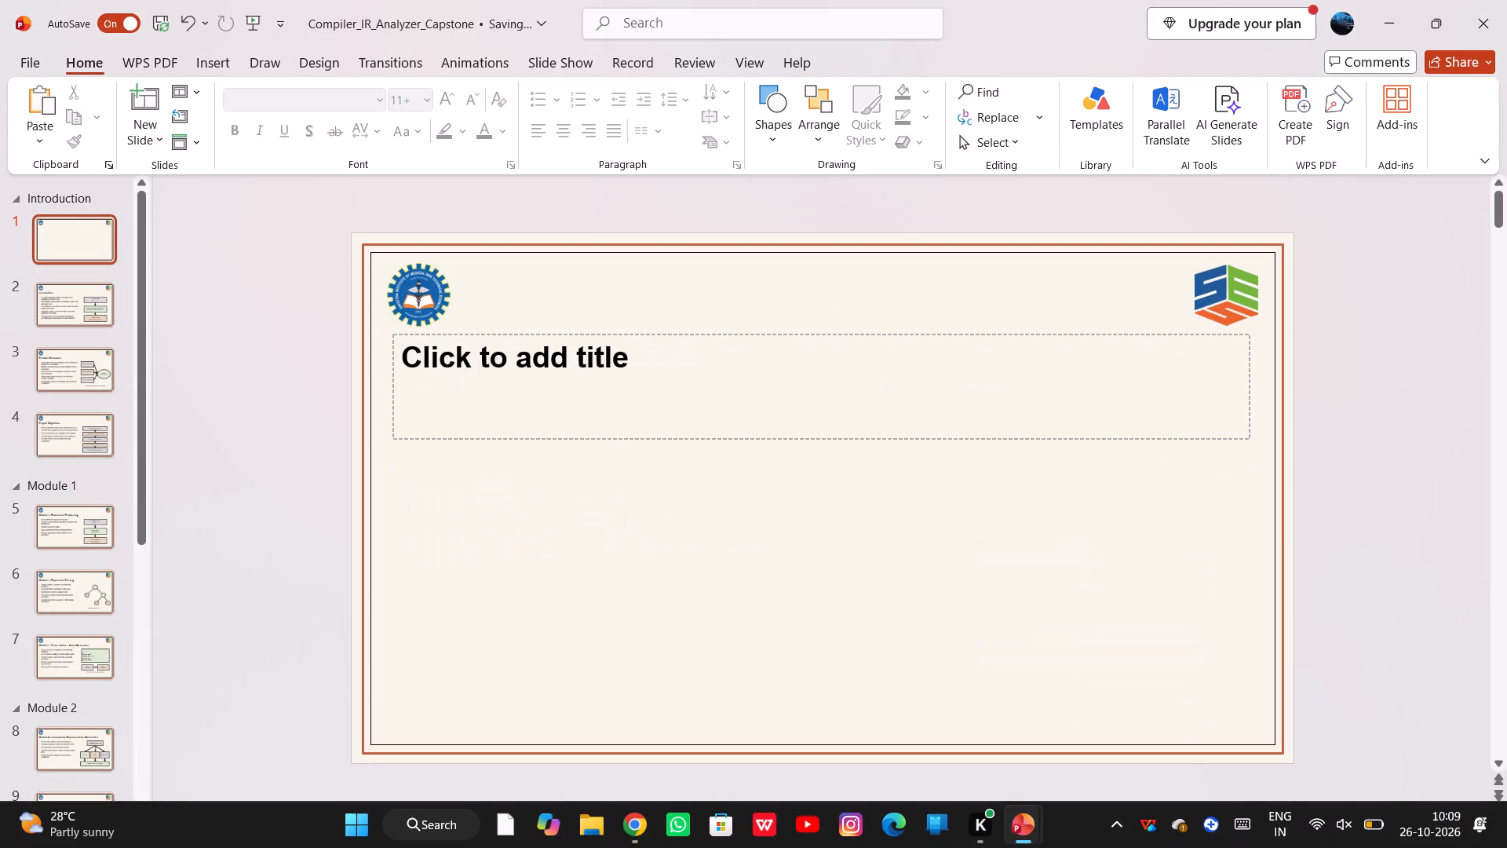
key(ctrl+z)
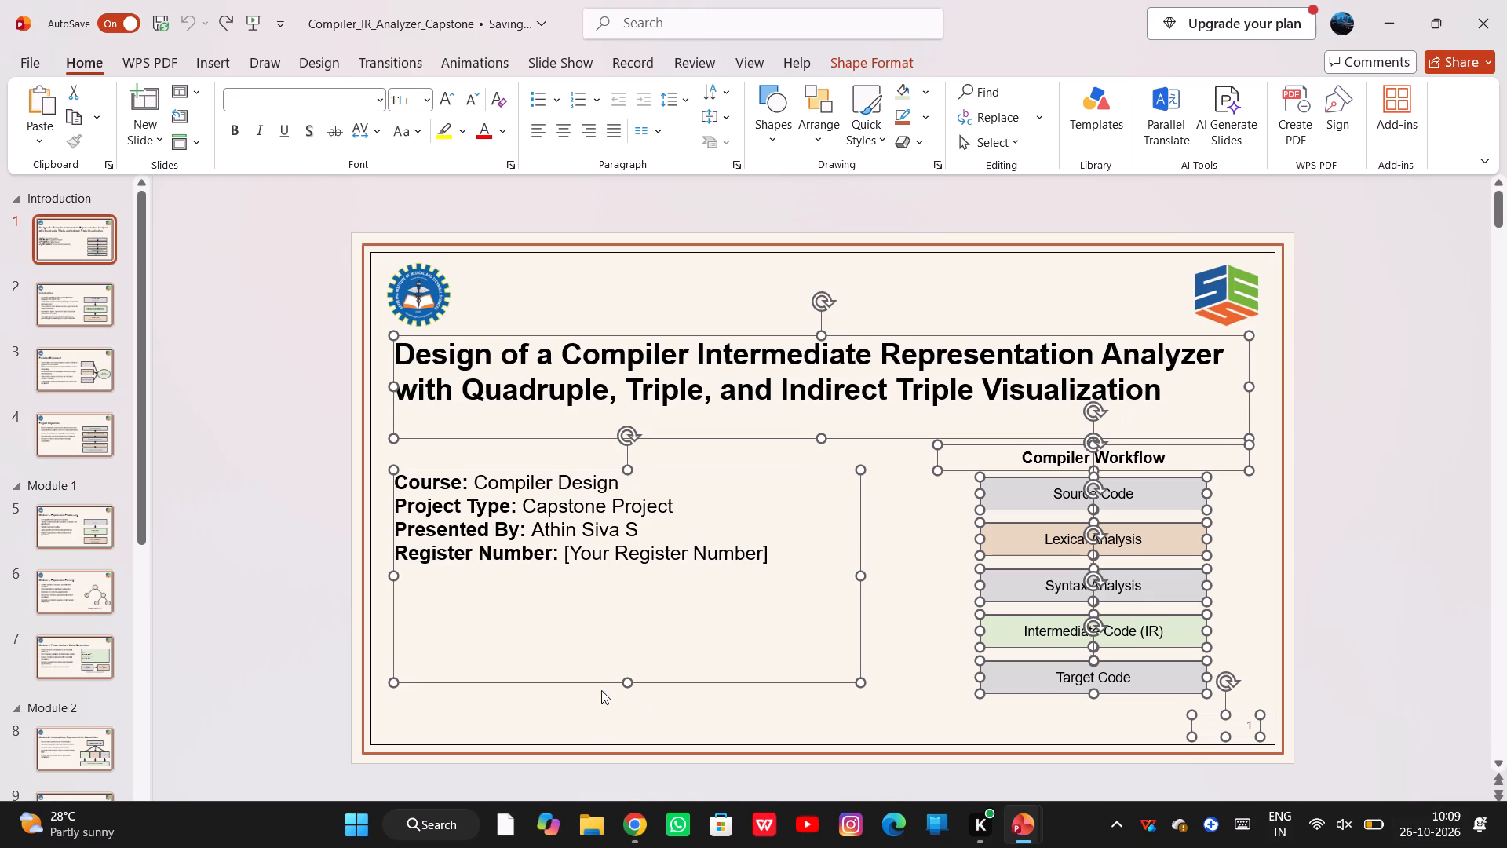
Add a new slide and move it to the first position in the Introduction section.
click(133, 115)
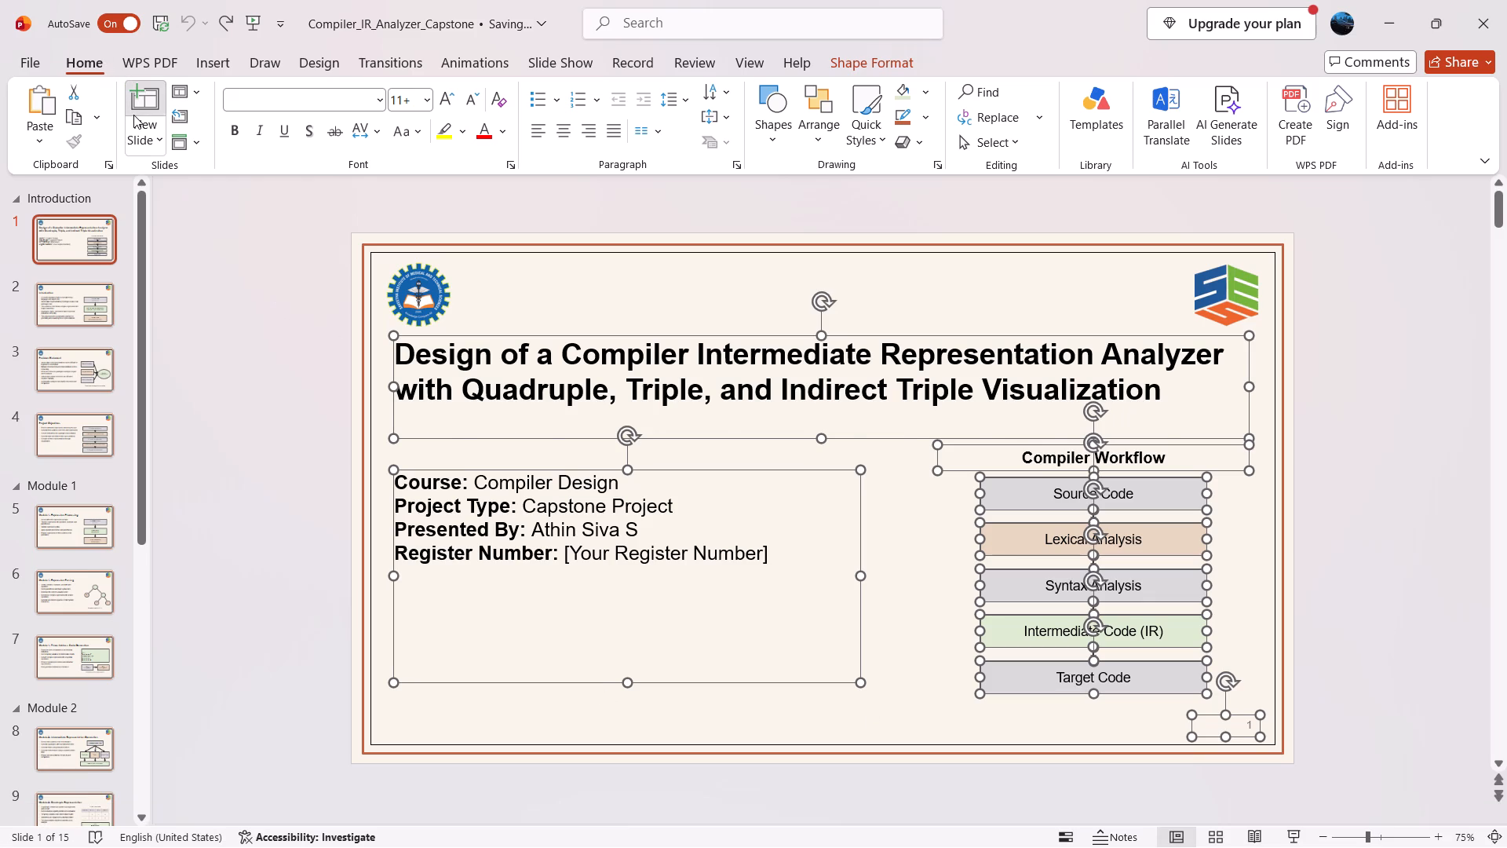
drag(81, 284, 85, 188)
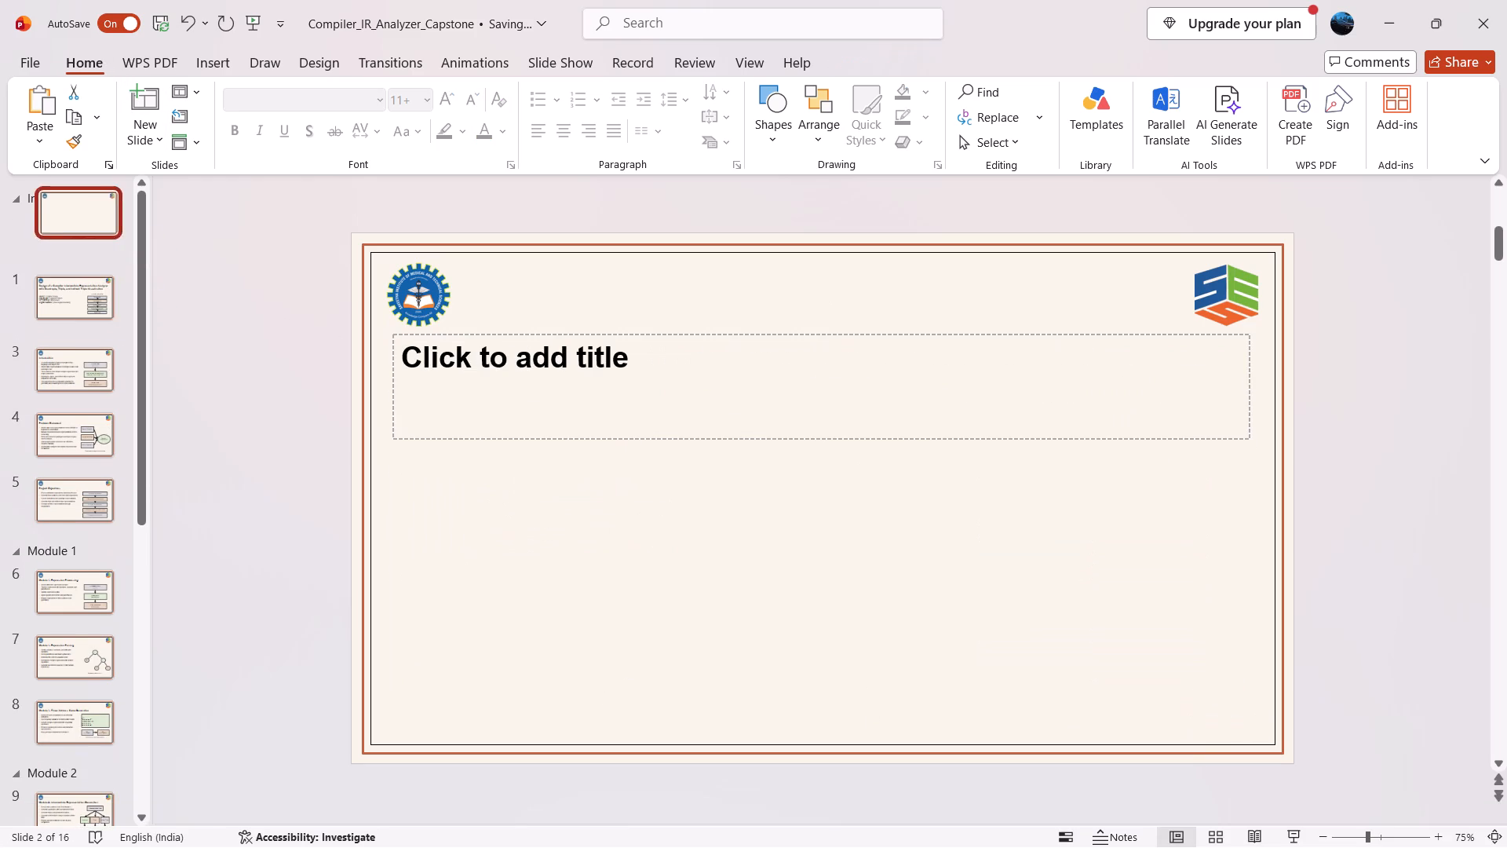
drag(85, 188, 82, 195)
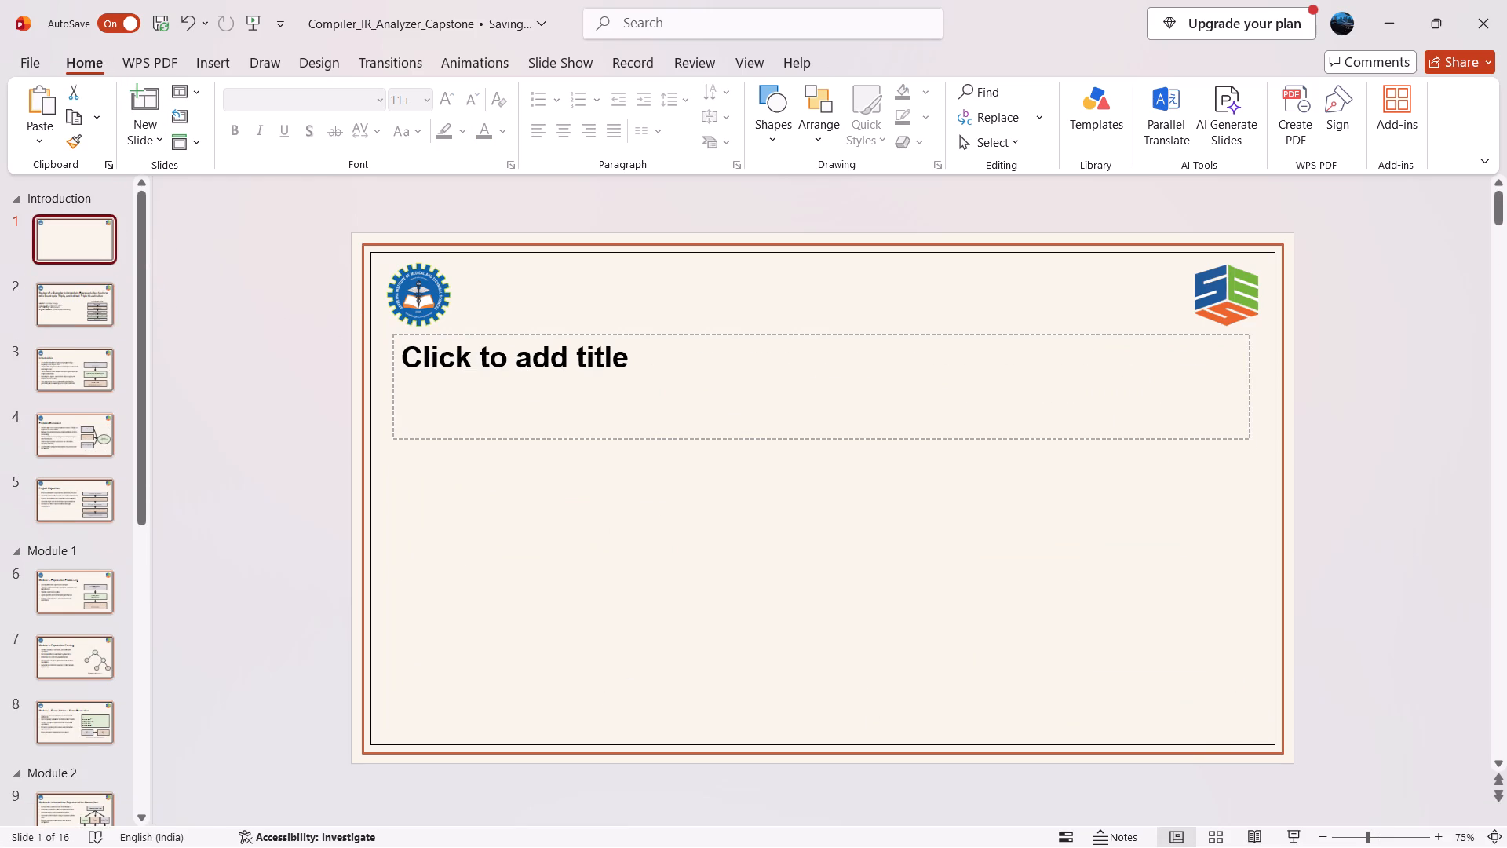
Remove the empty title placeholder from the new first slide and paste the copied title slide objects.
click(488, 334)
key(BackSpace)
key(ctrl+v)
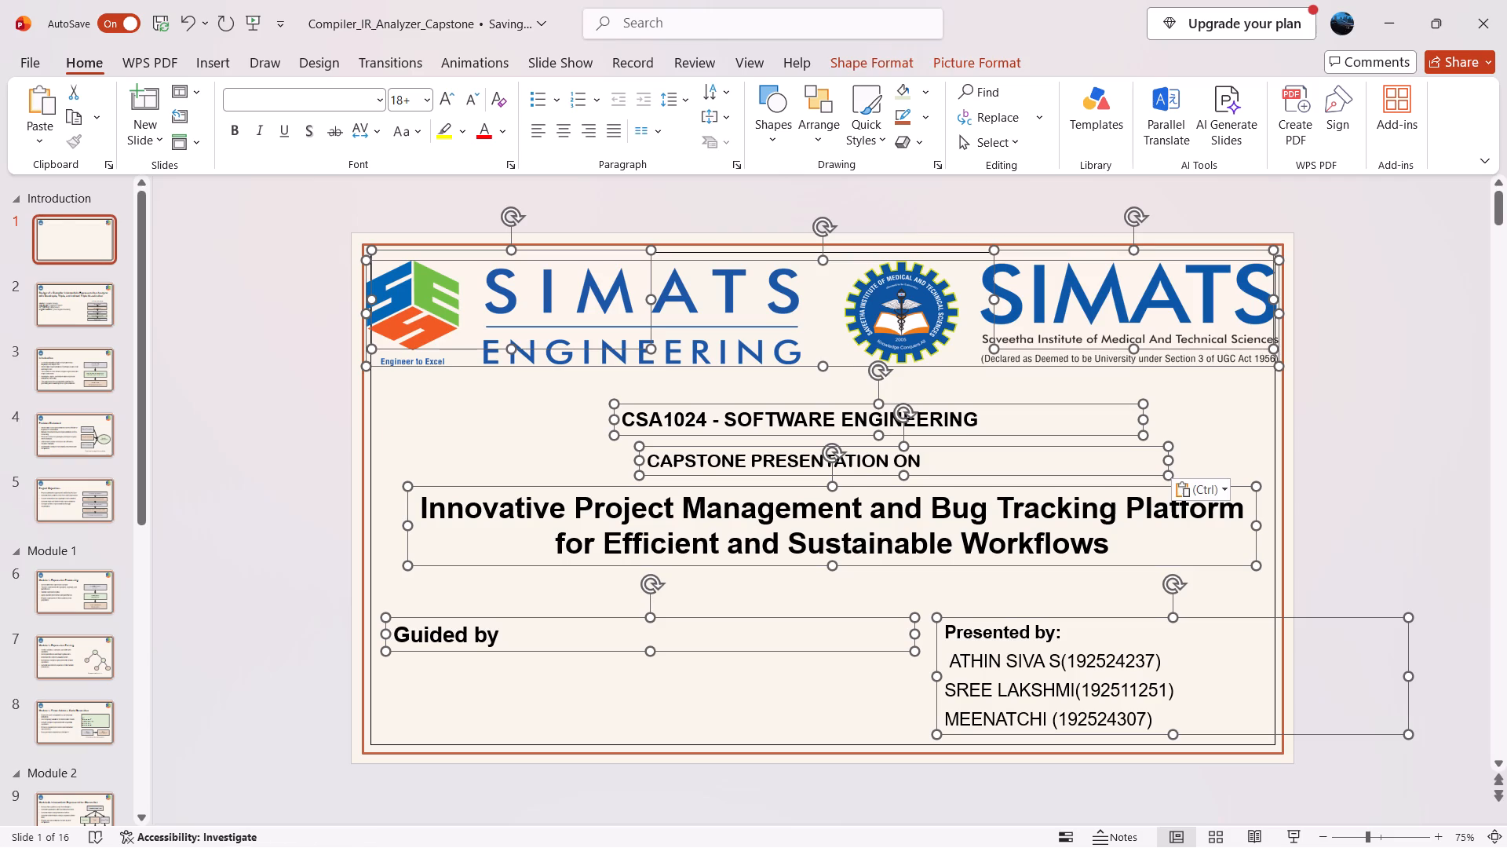
click(281, 367)
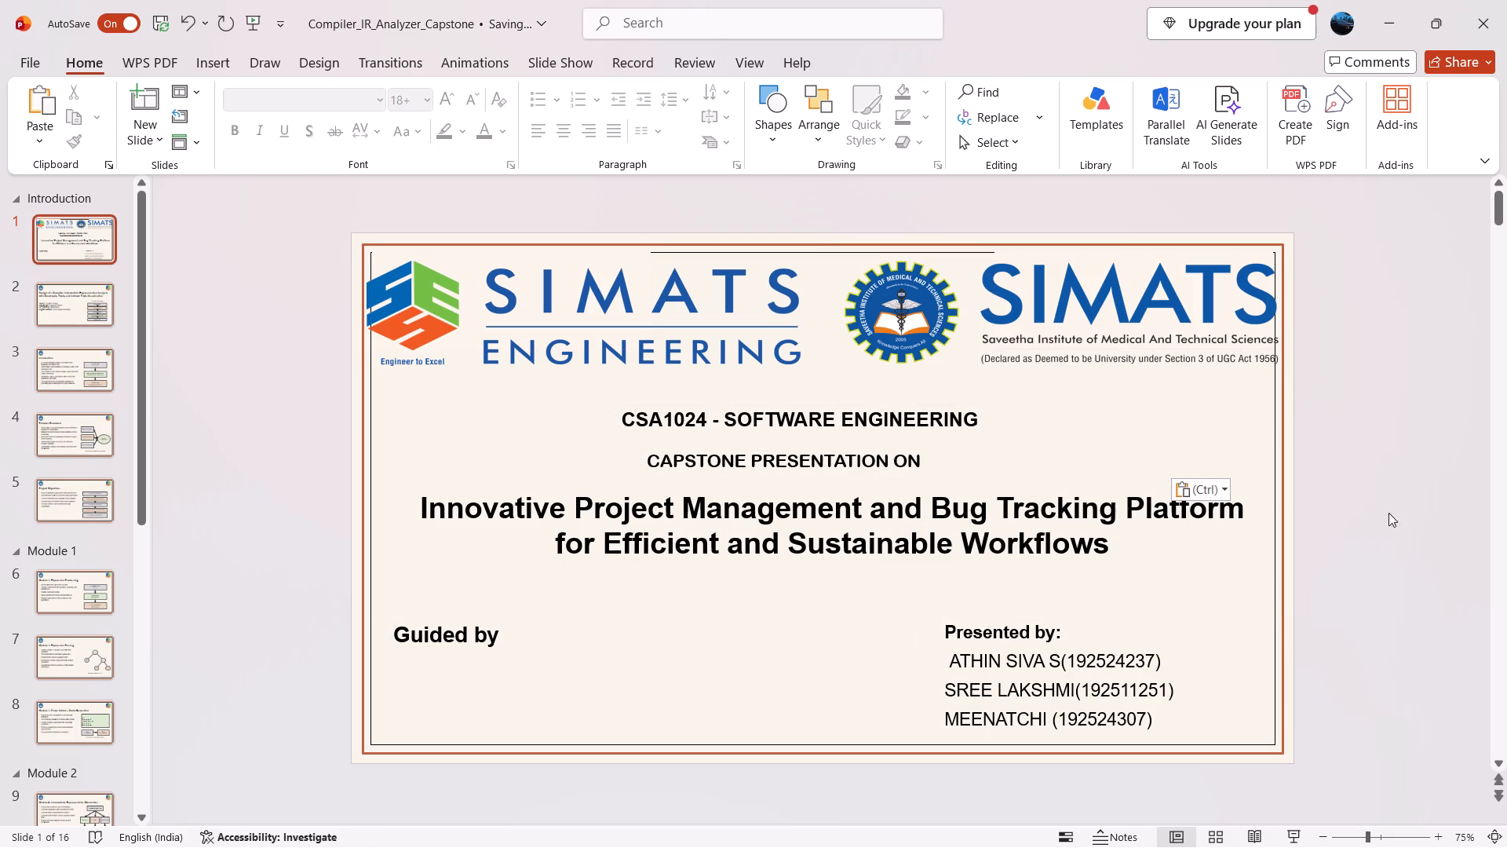
Move the SIMATS logo banner down out of the way and nudge both blank cover pictures behind it below the frame's top line.
drag(754, 313, 783, 318)
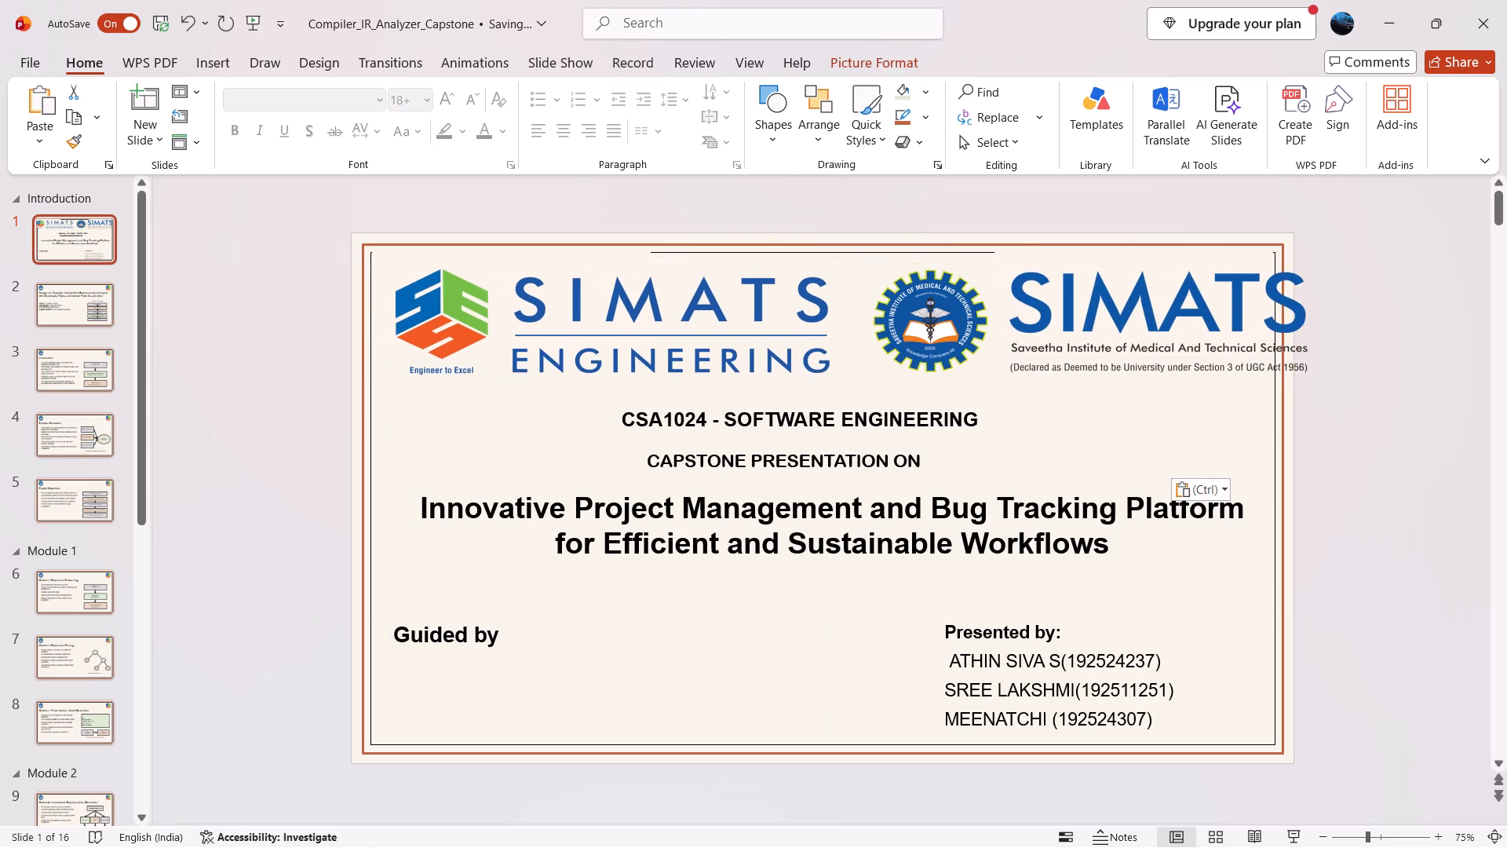
drag(783, 318, 780, 430)
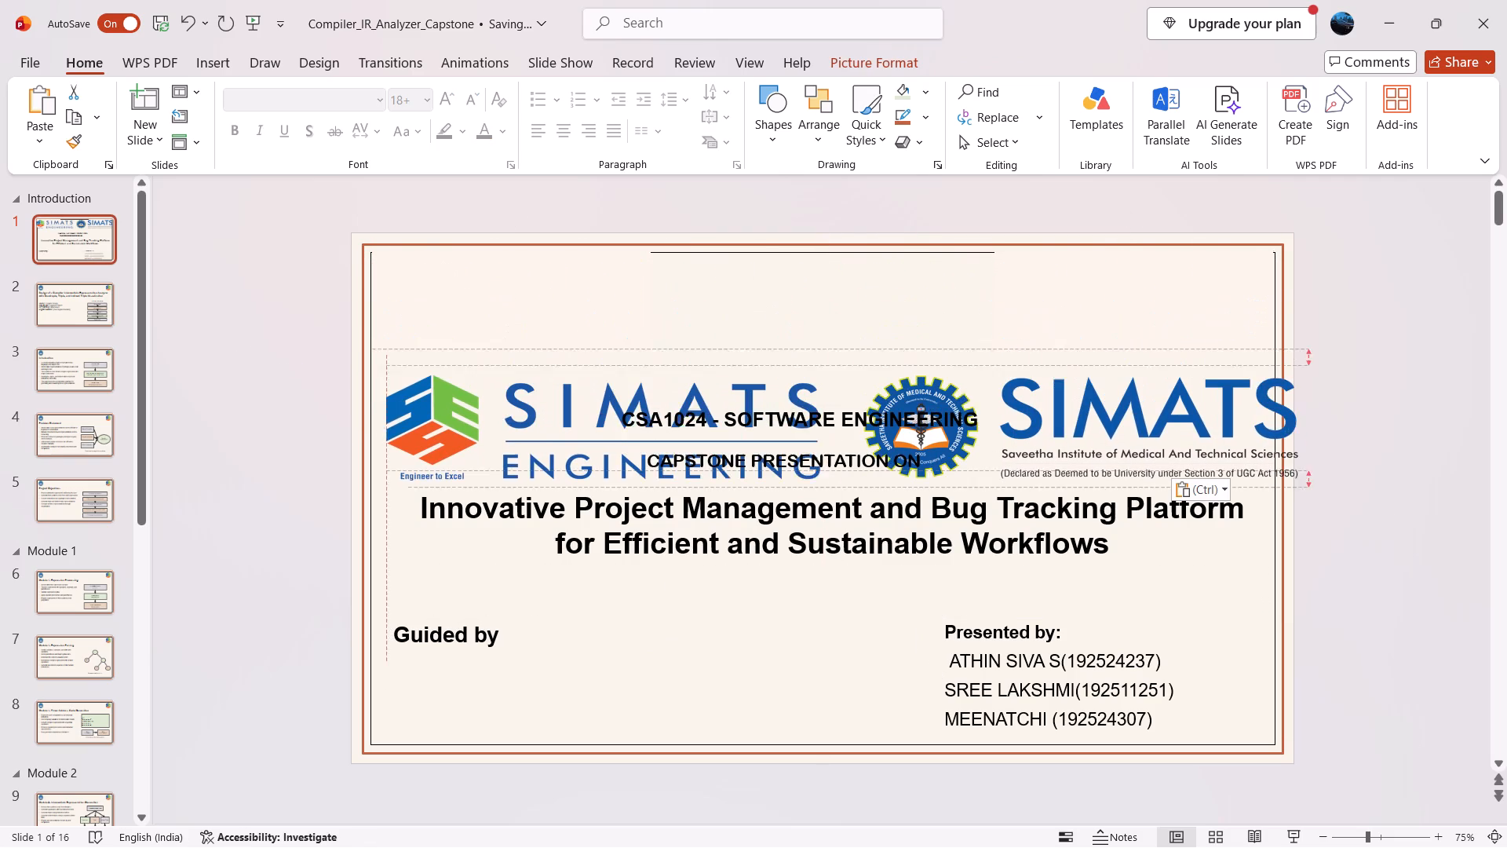
drag(780, 430, 780, 434)
drag(614, 311, 614, 320)
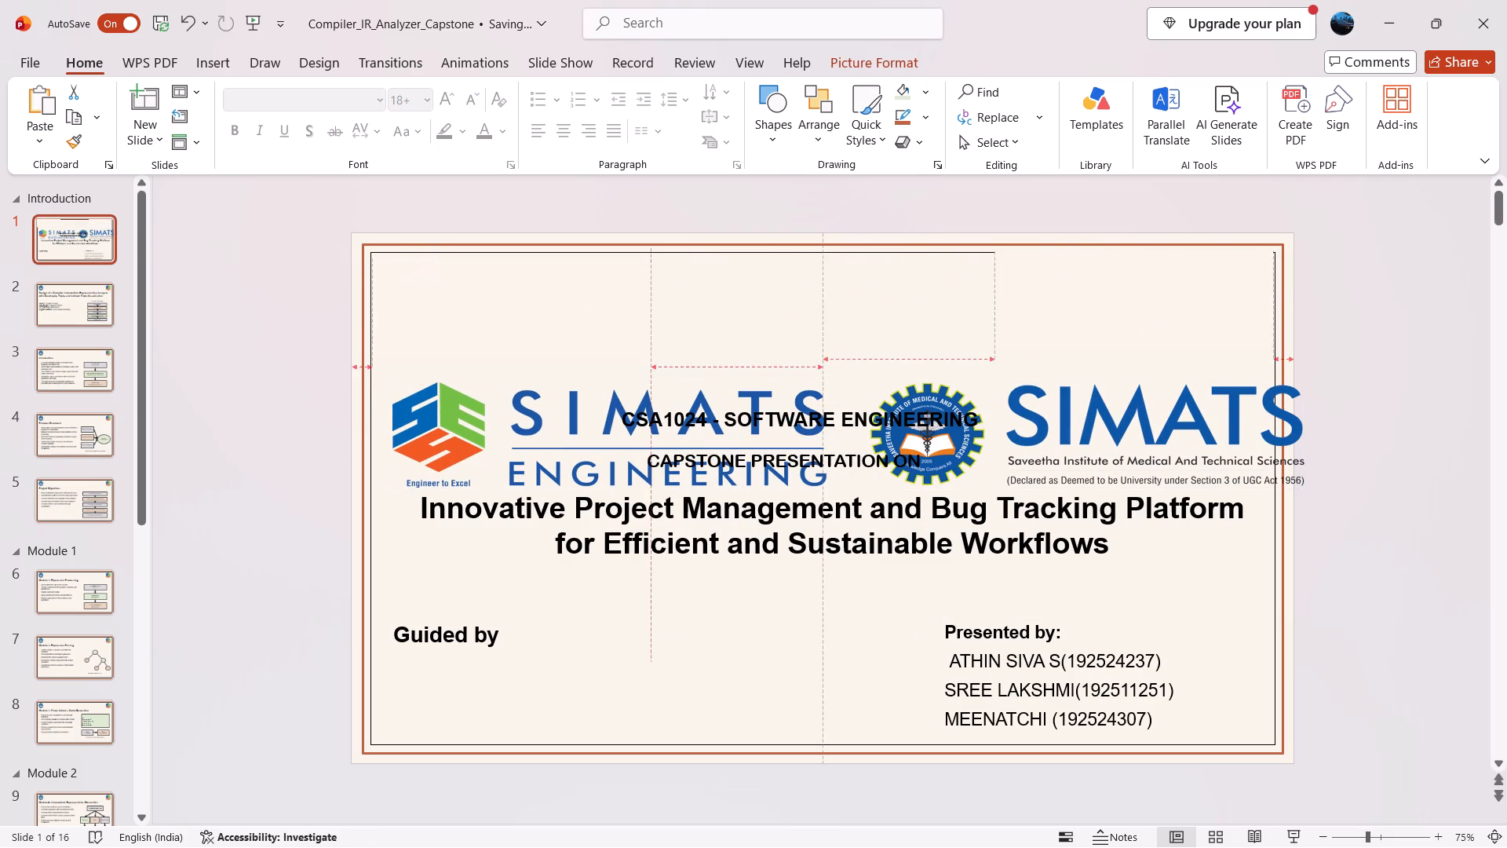
drag(614, 320, 615, 320)
drag(1129, 312, 1129, 320)
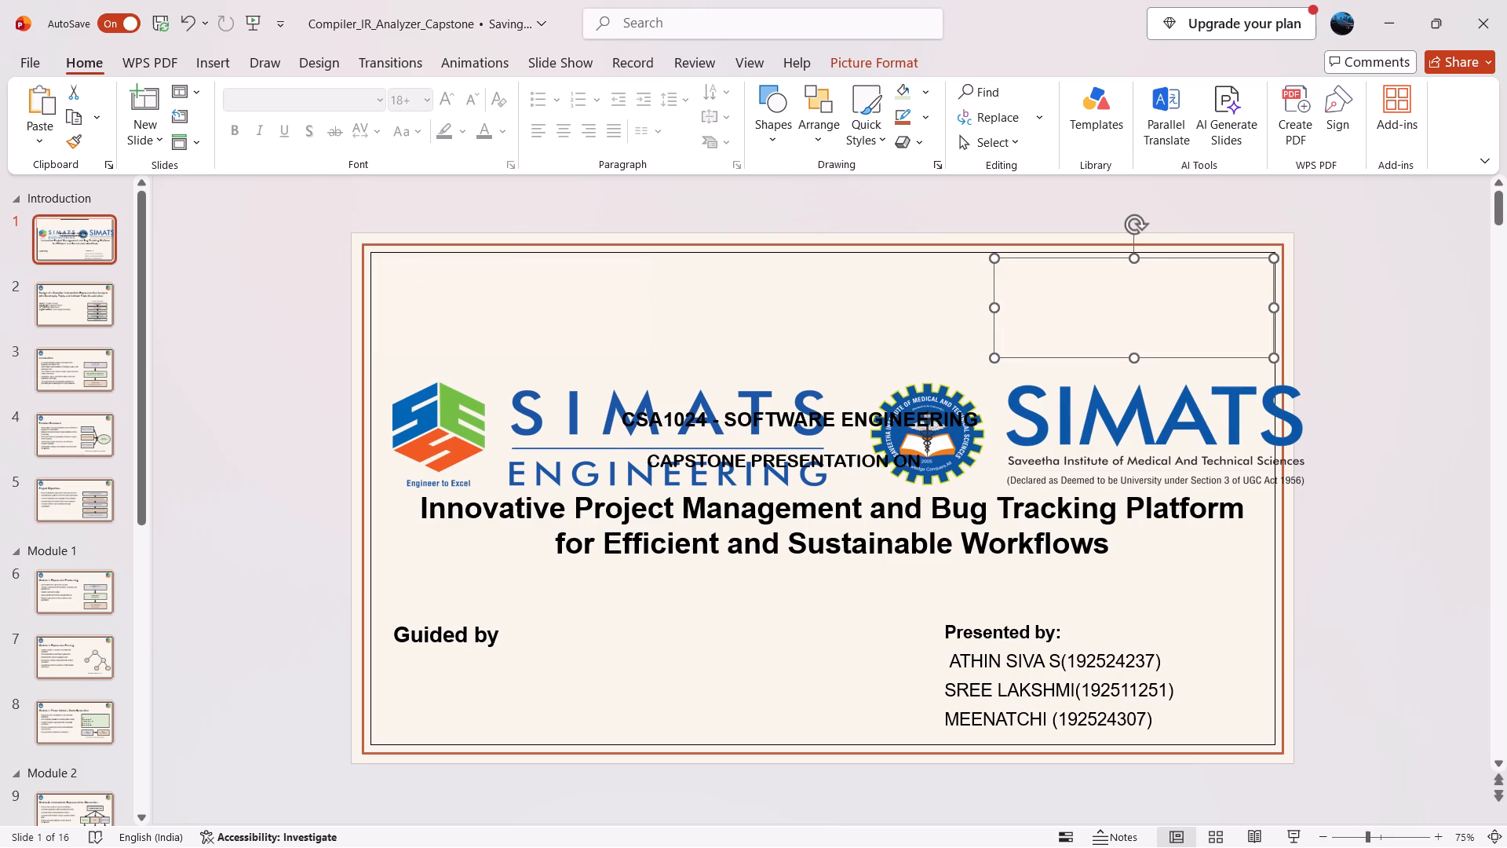
Move the SIMATS logo banner back above the course heading and narrow it to 31.56 cm, fitting it inside the slide frame.
click(951, 419)
click(468, 417)
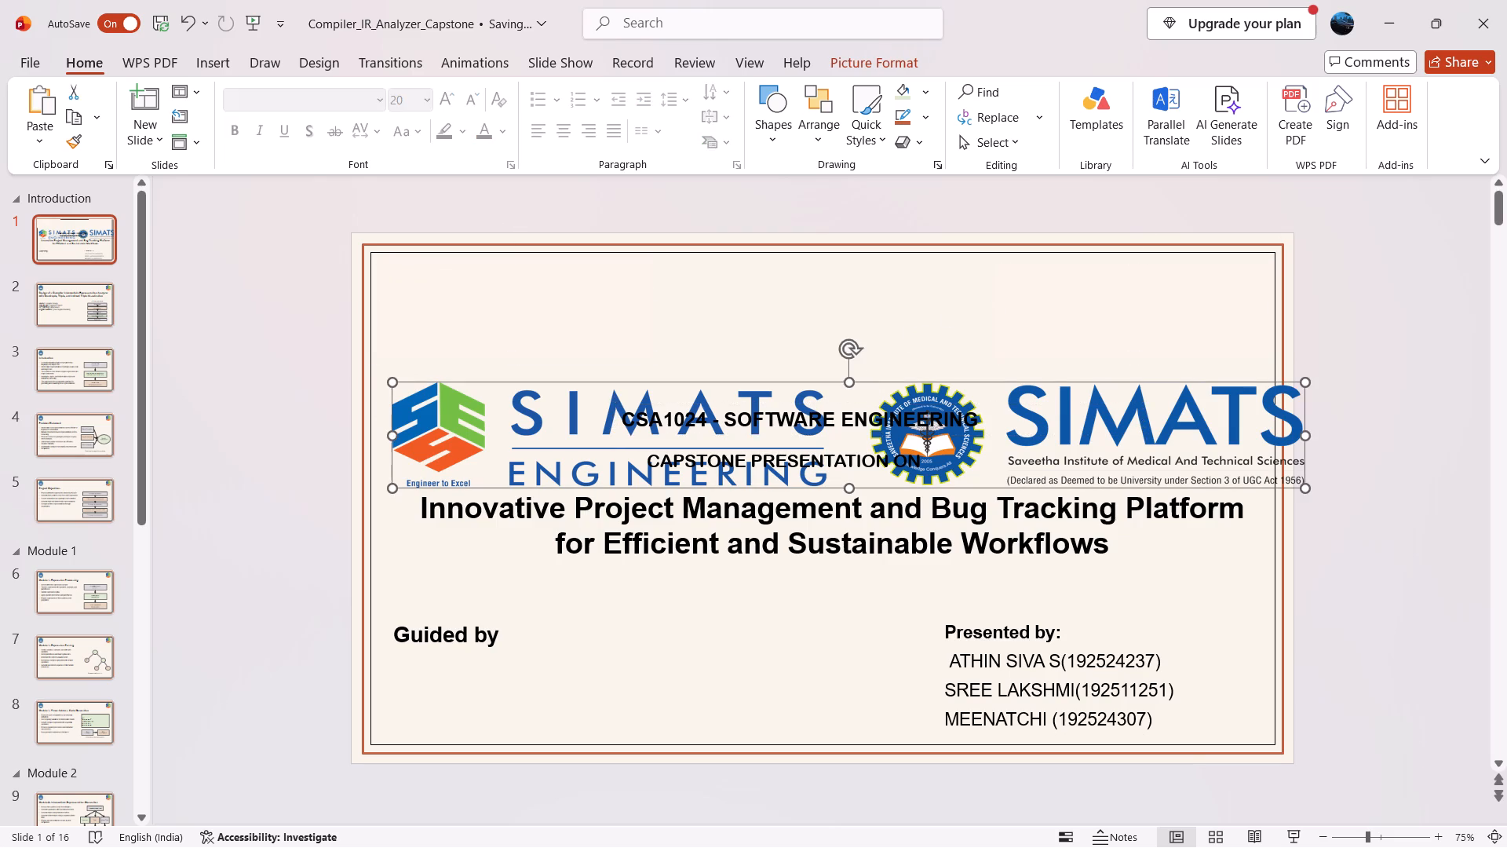
drag(468, 417, 454, 316)
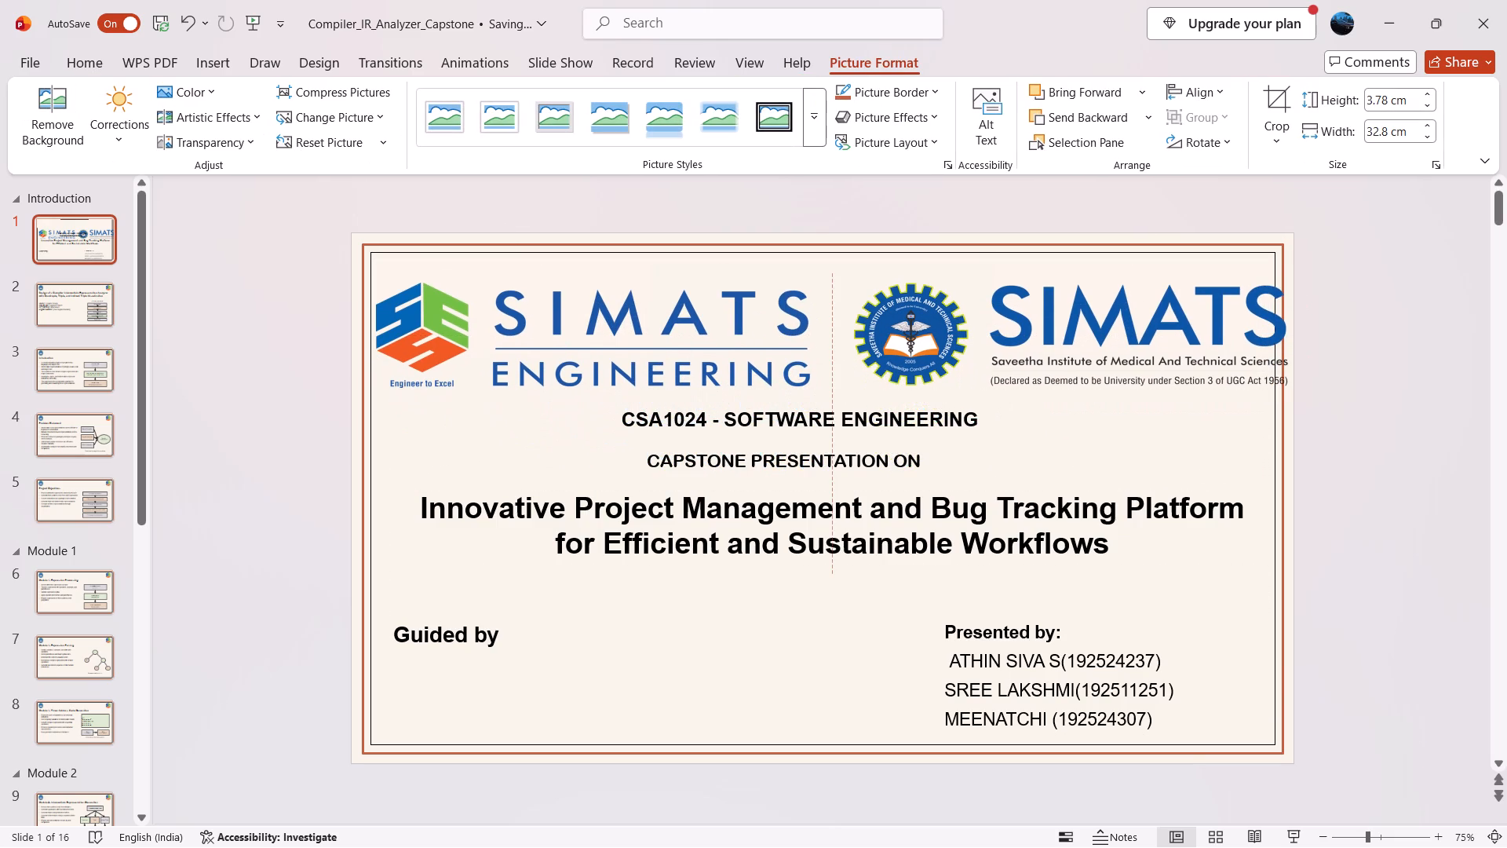
drag(454, 316, 421, 337)
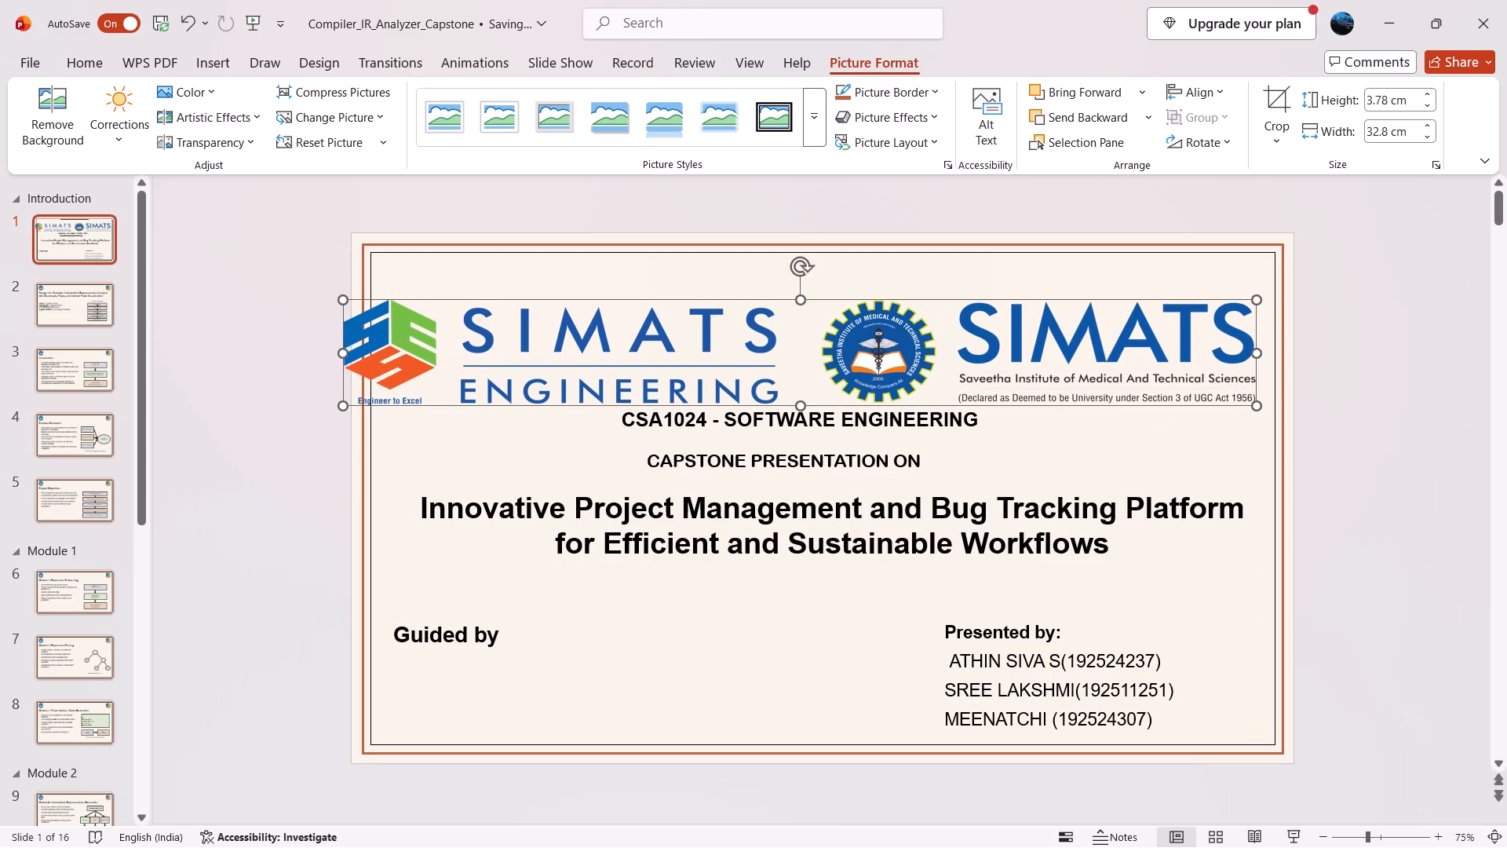
drag(1258, 355, 1257, 355)
drag(1257, 355, 1250, 355)
drag(898, 321, 925, 308)
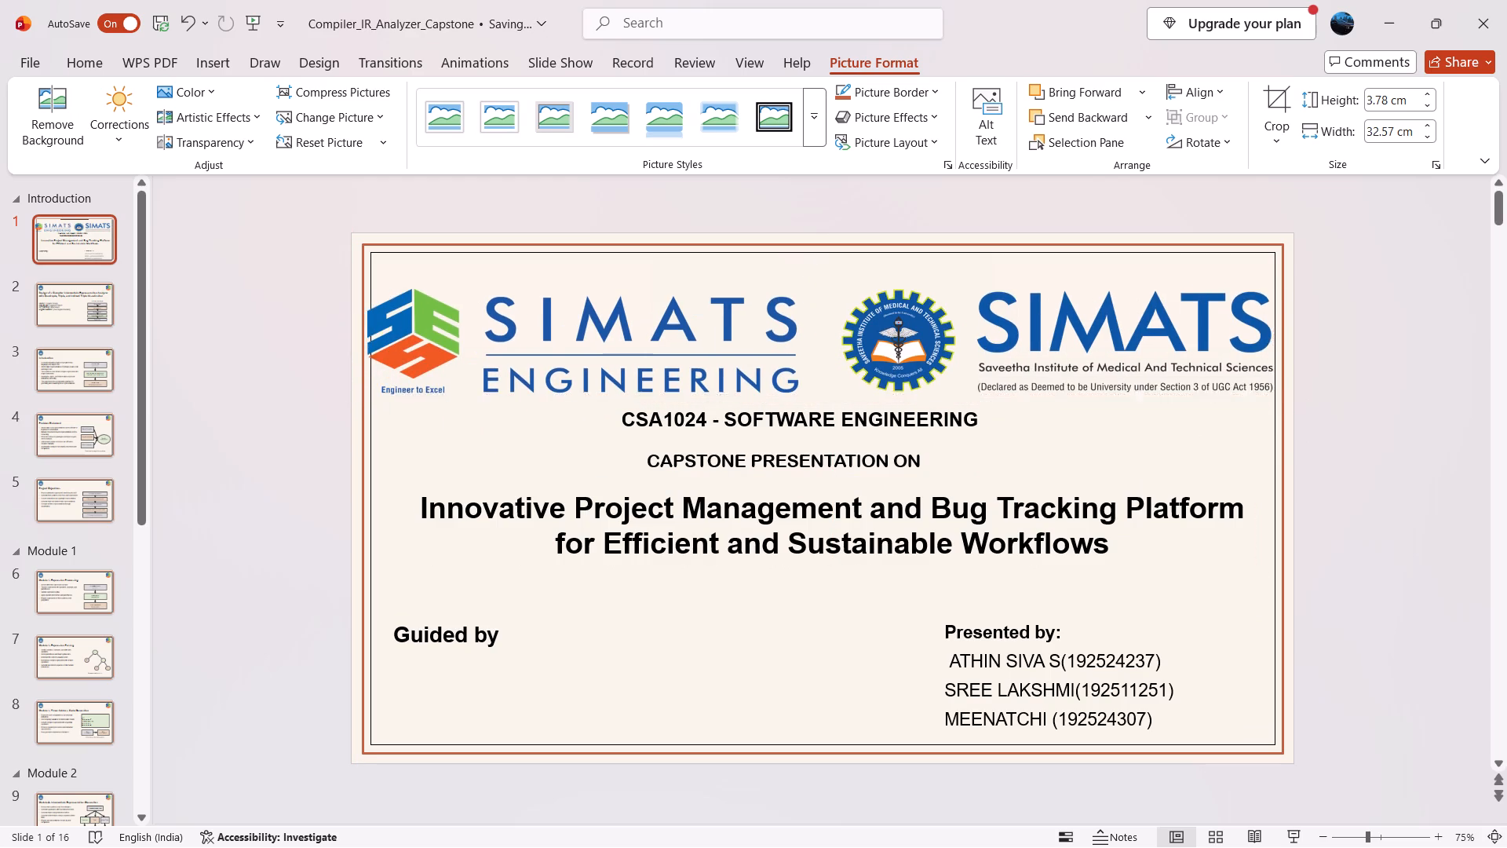
drag(925, 308, 925, 290)
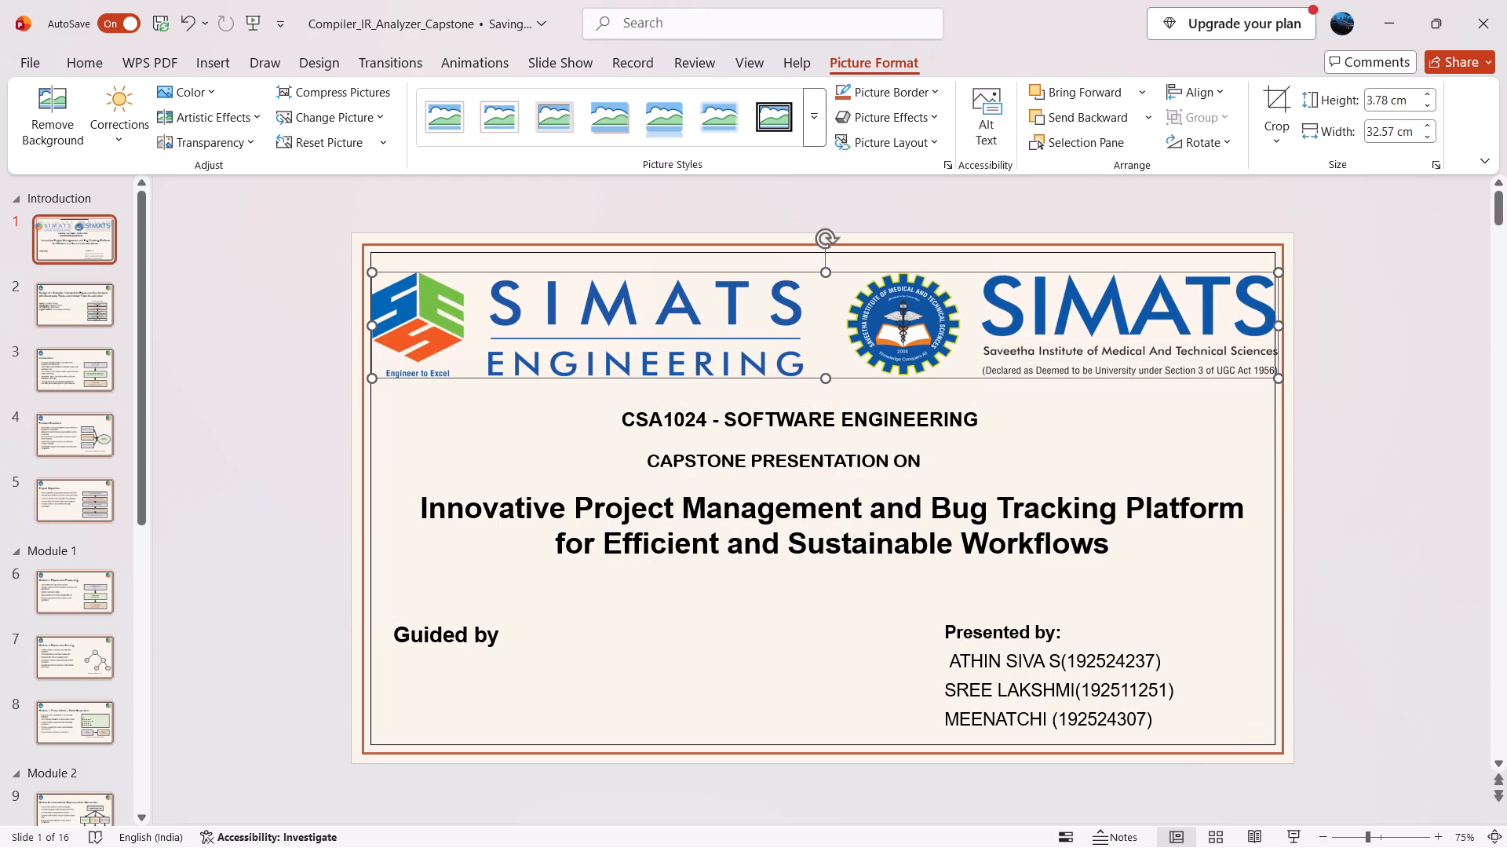
drag(374, 323, 390, 323)
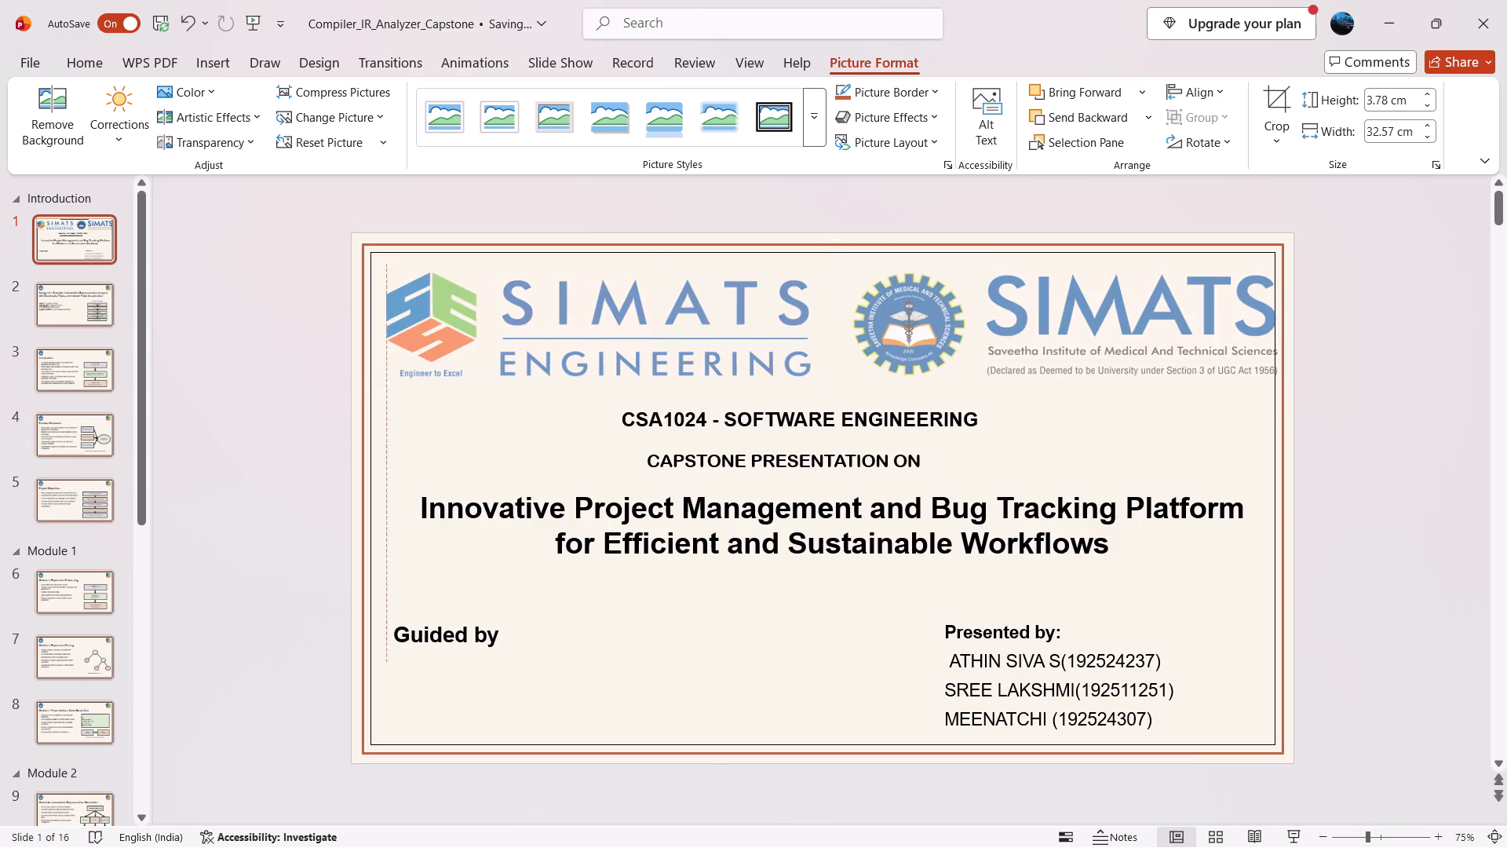
drag(390, 323, 402, 321)
drag(659, 340, 645, 336)
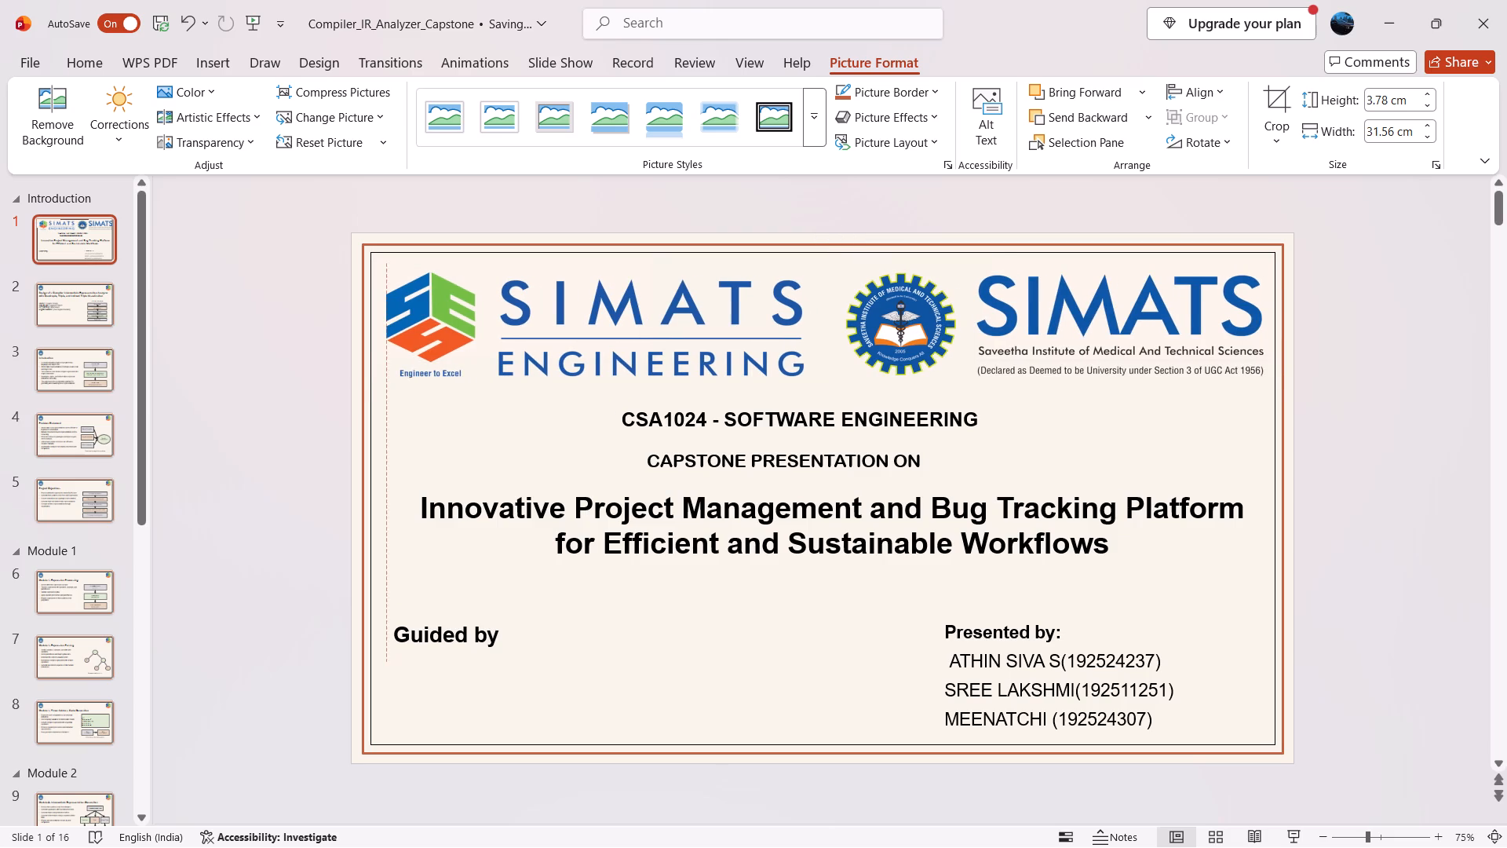
drag(645, 336, 648, 334)
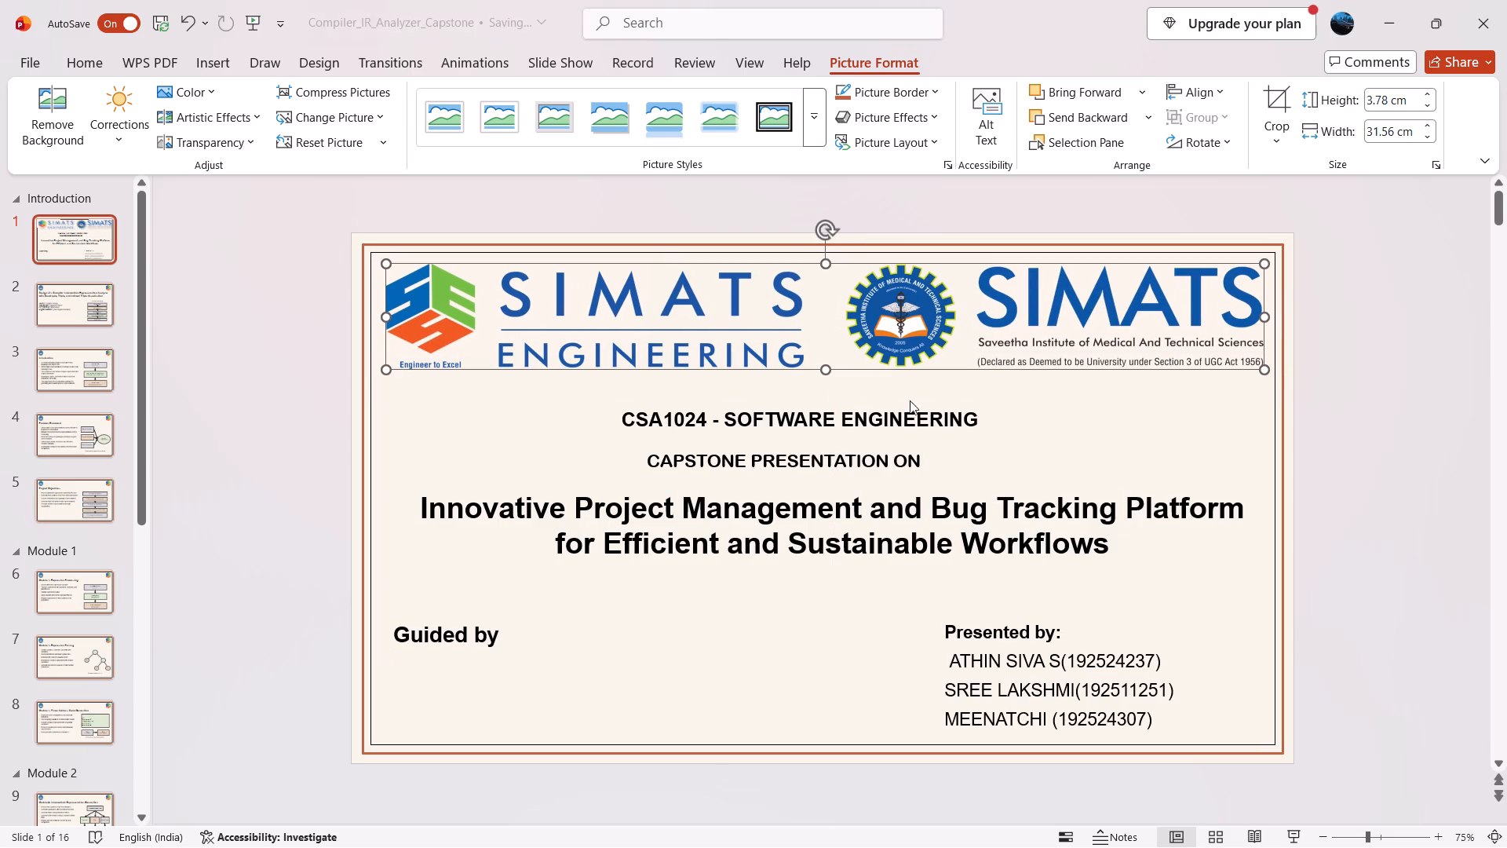
click(1352, 539)
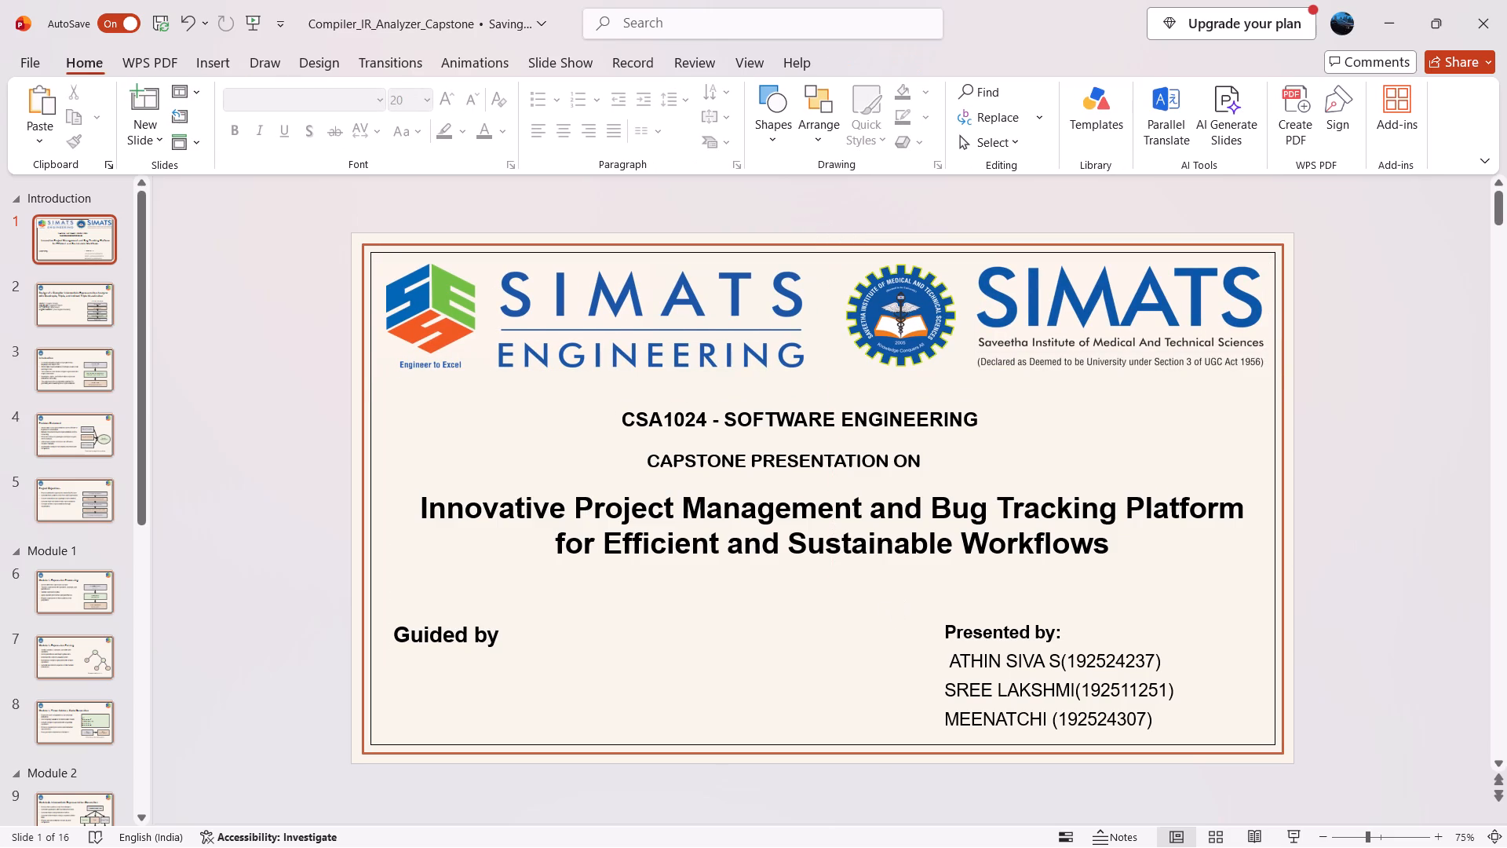
Shift the Presented by text box closer to the slide frame's right edge and delete the second presenter's line.
click(912, 641)
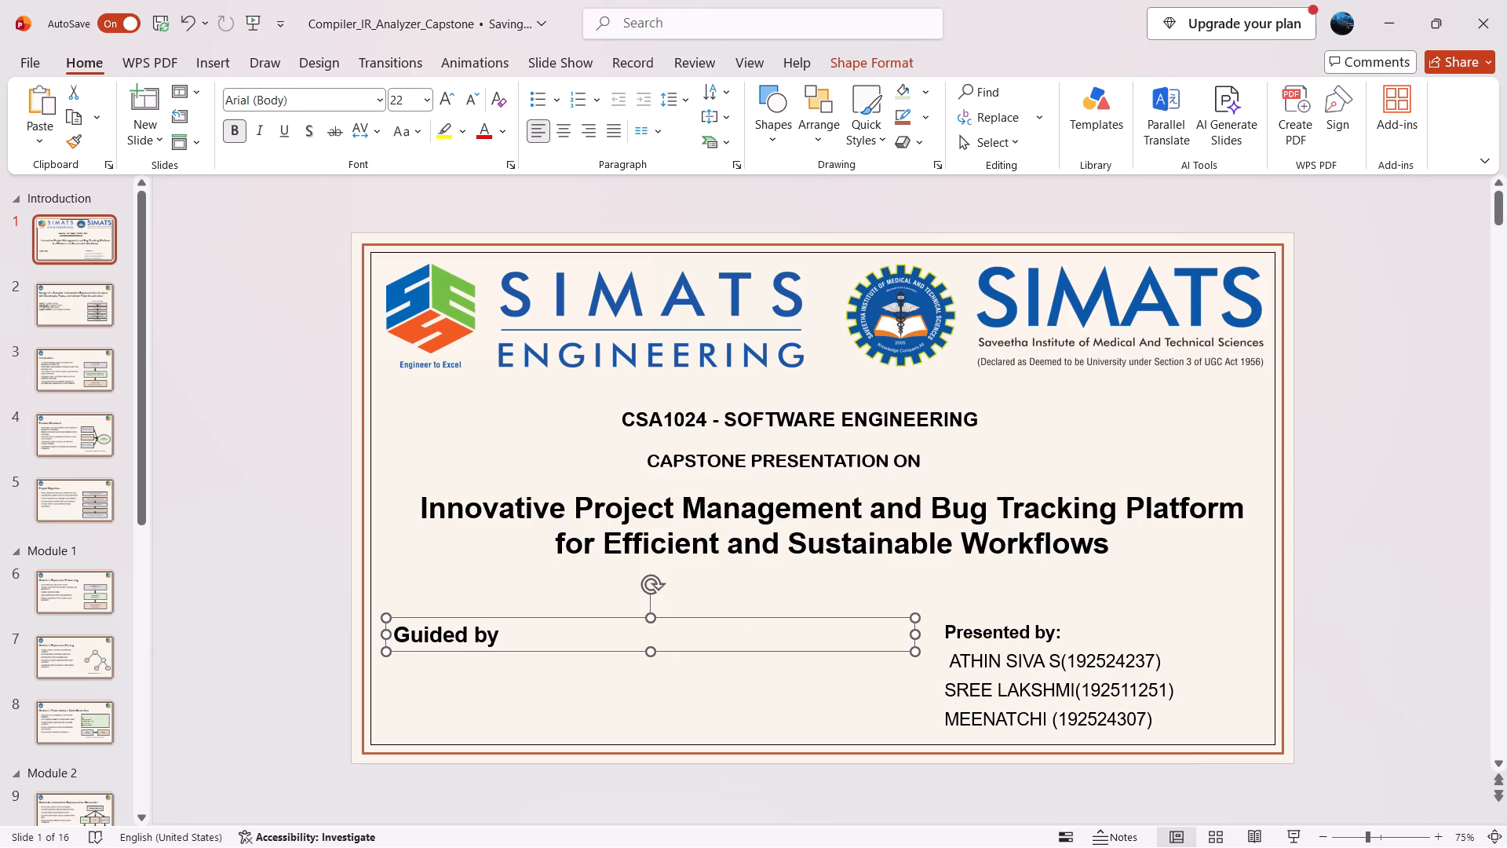
click(1034, 688)
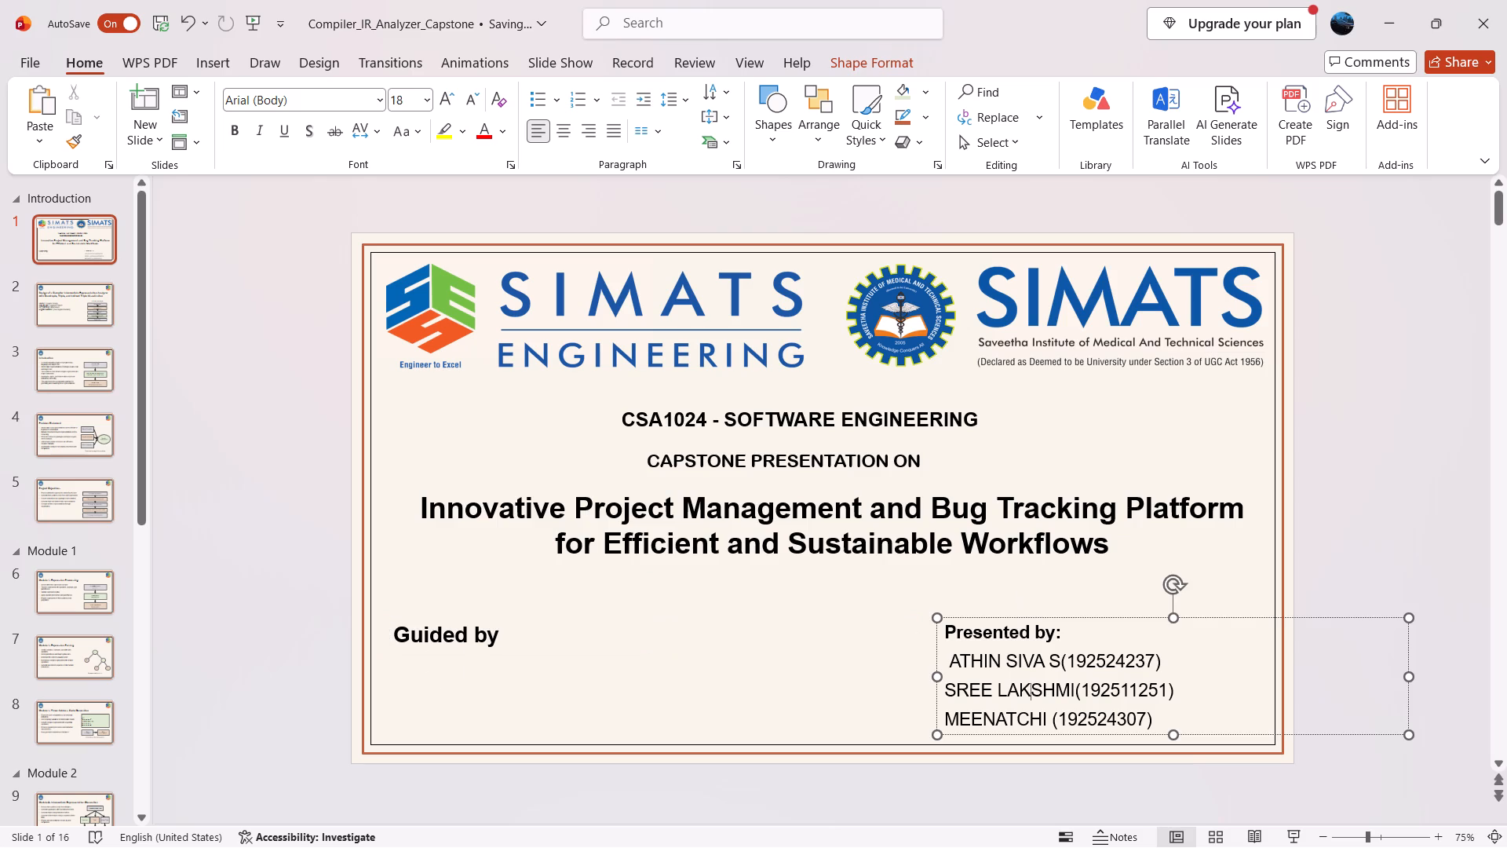
drag(1012, 618, 1075, 612)
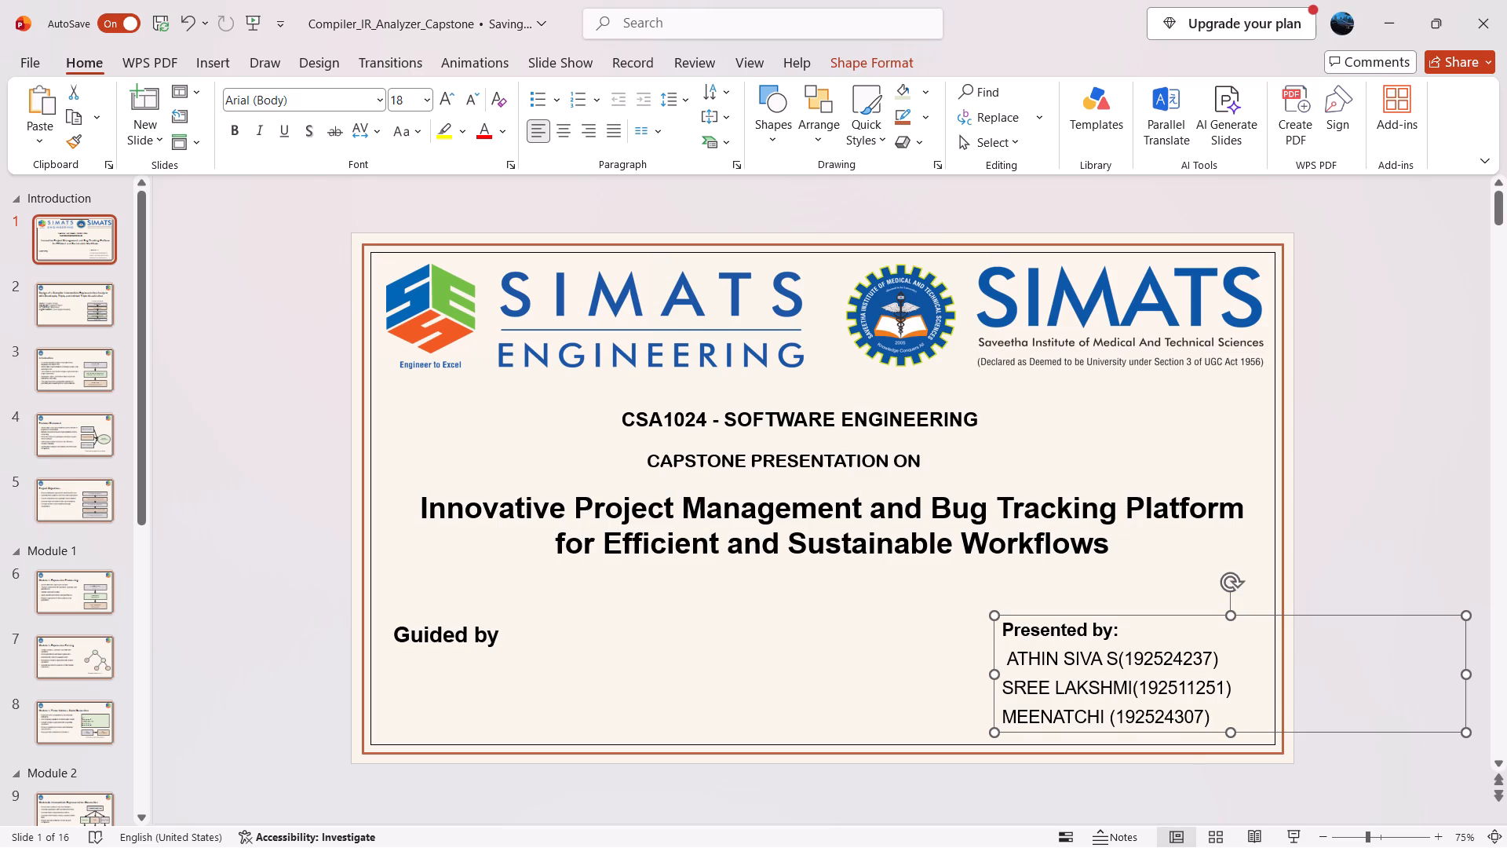
drag(1229, 688, 1027, 687)
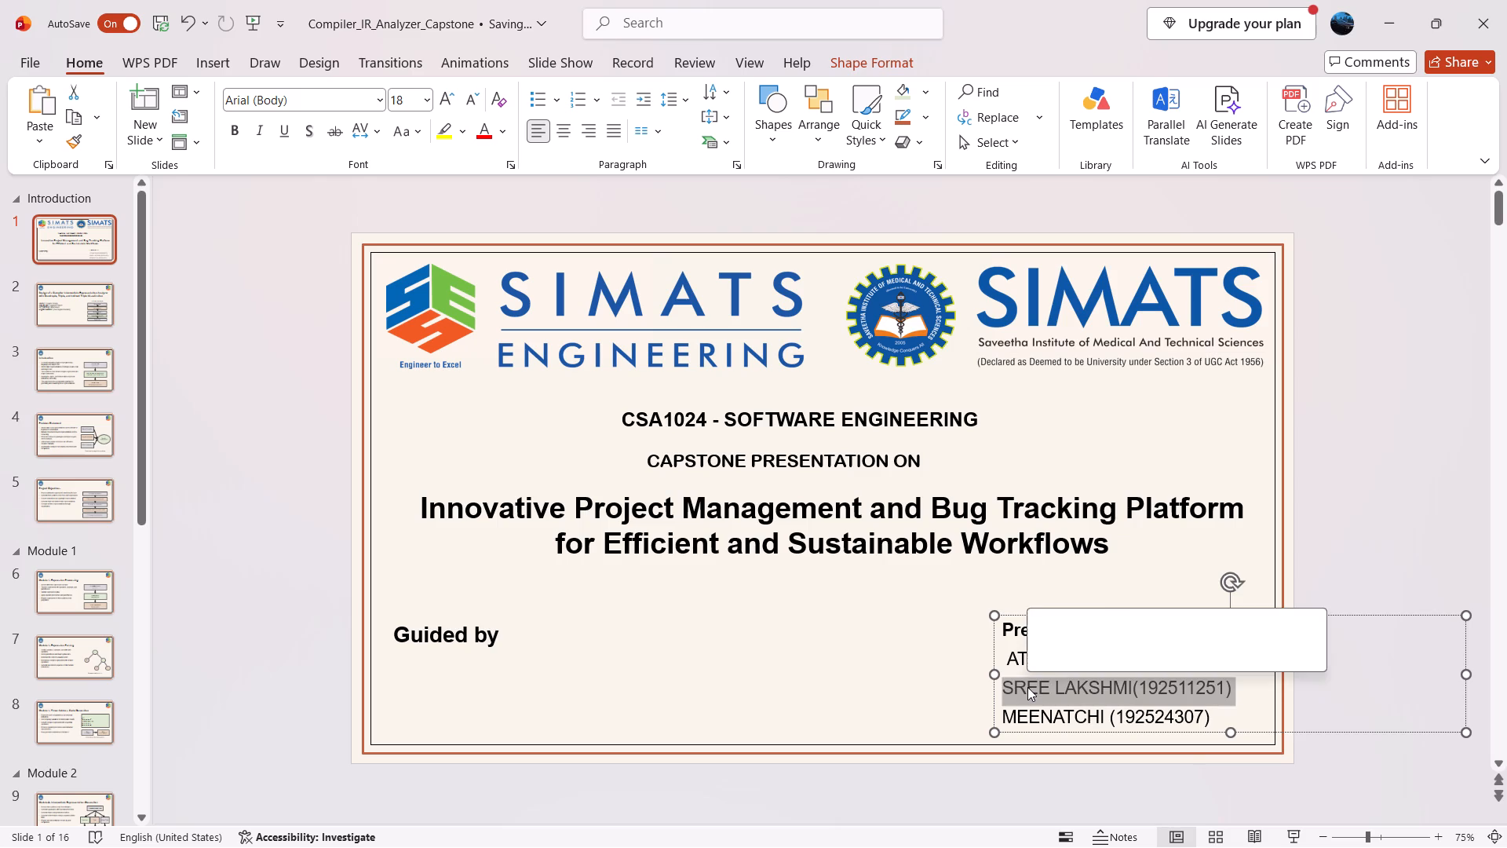
key(BackSpace)
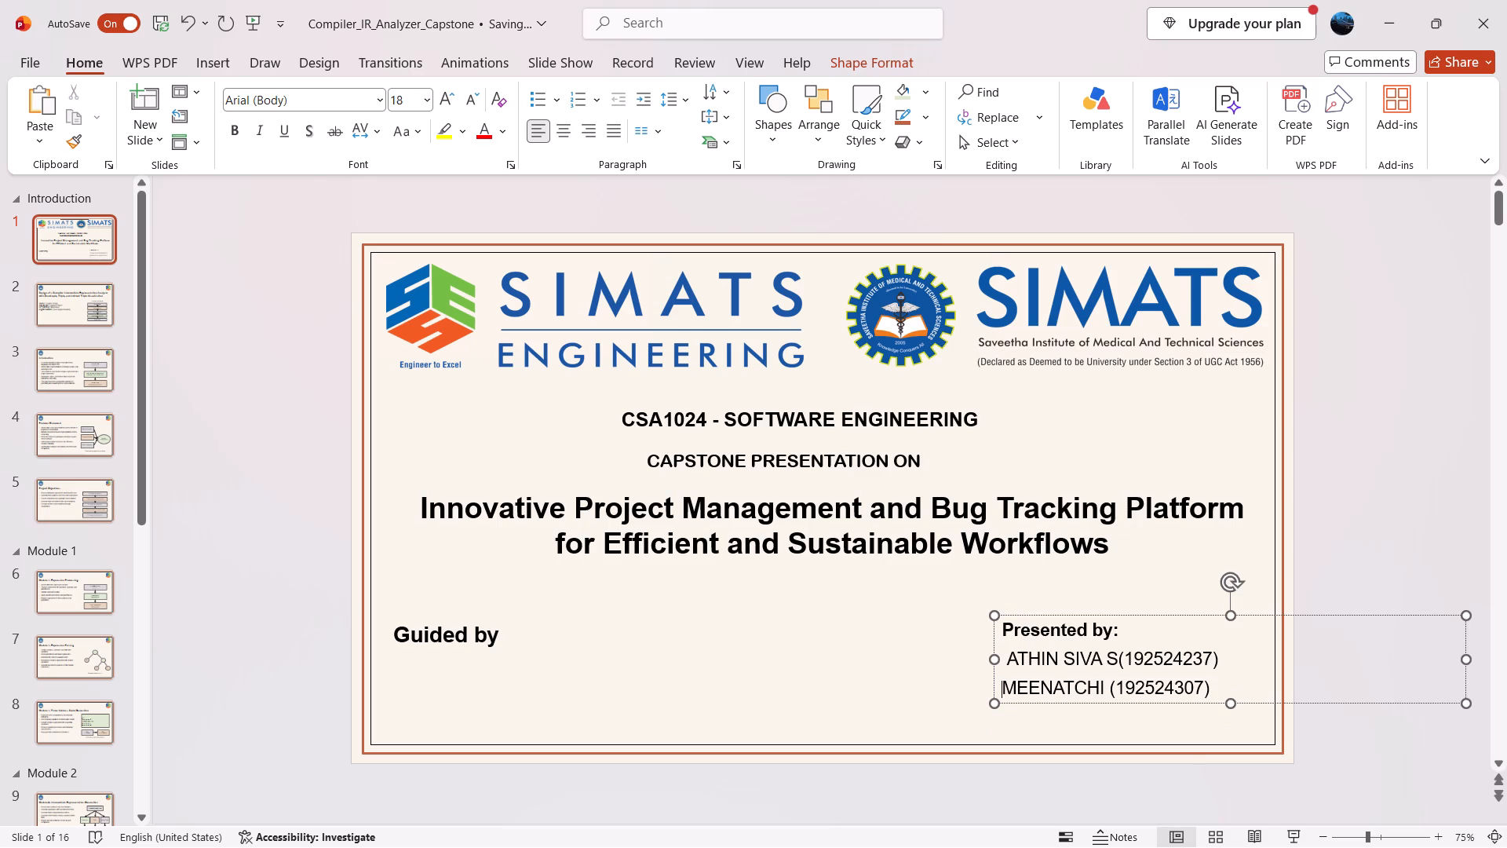
Replace the project title on slide 1 with the compiler intermediate representation analyzer title copied from slide 2.
click(87, 289)
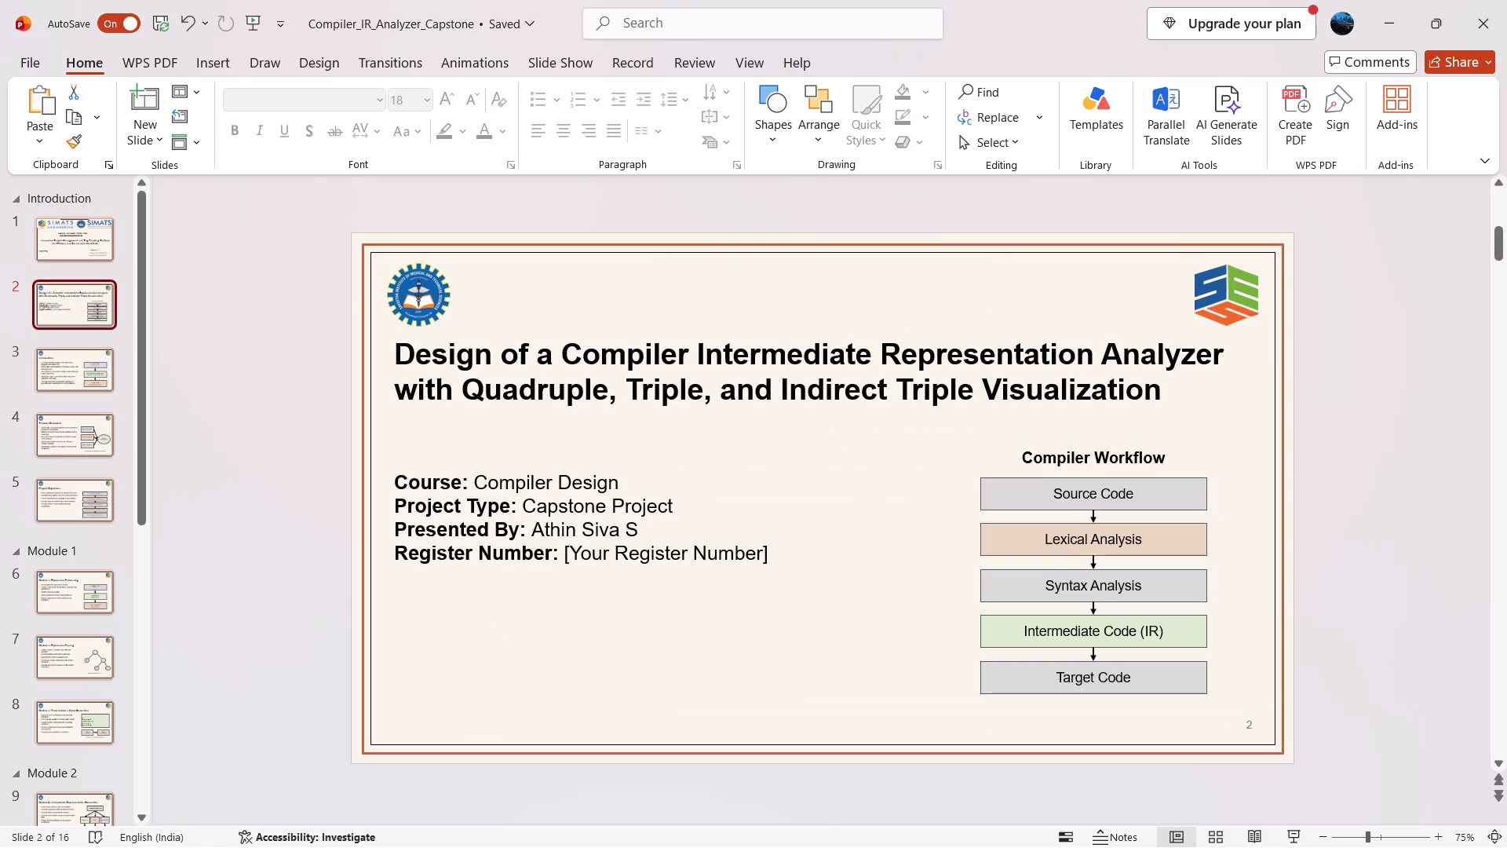
drag(402, 357, 947, 410)
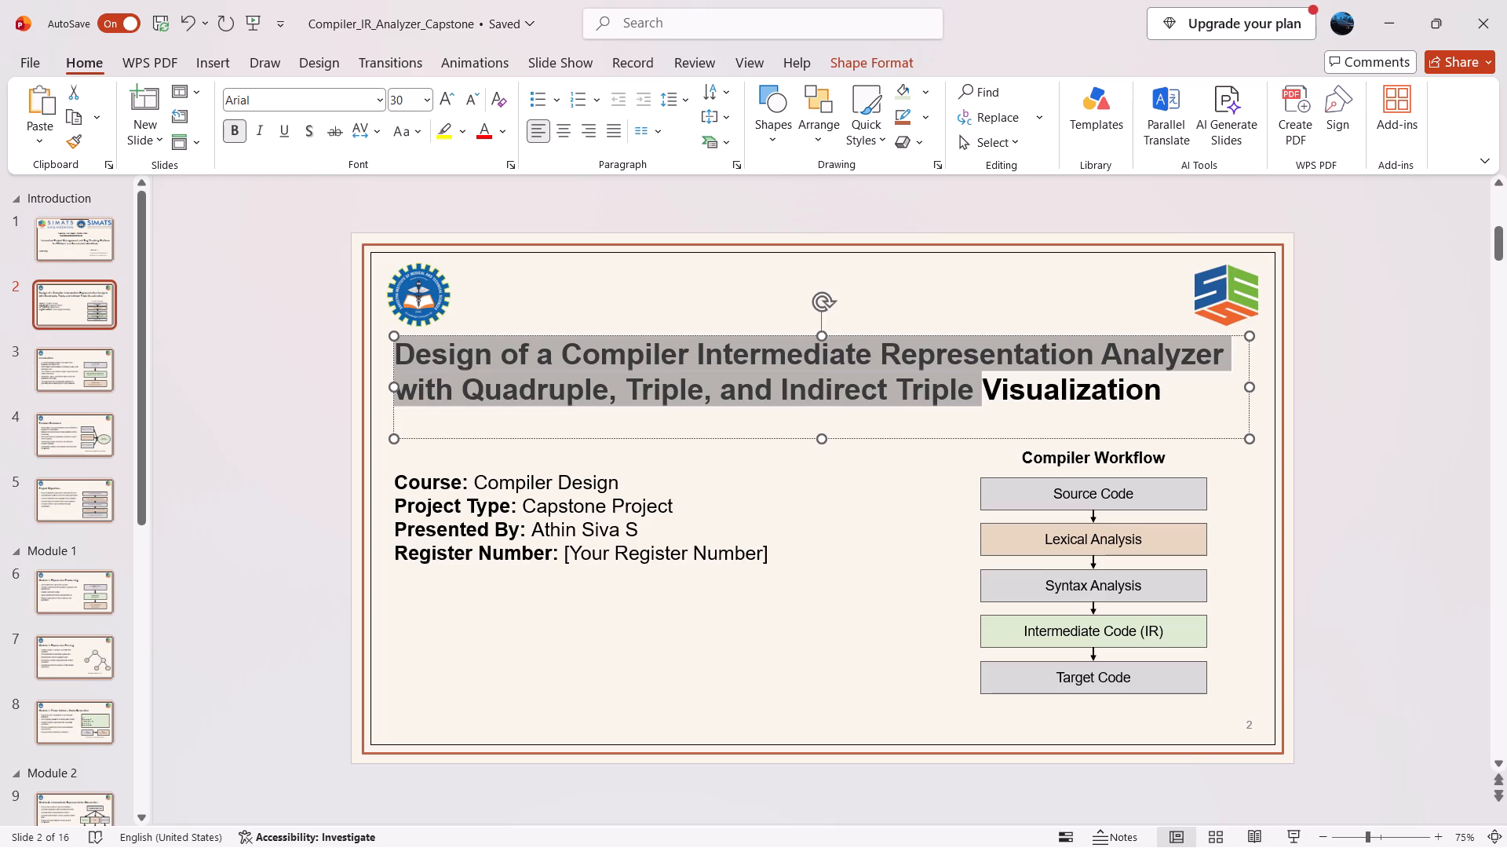
drag(947, 410, 1120, 412)
key(ctrl+c)
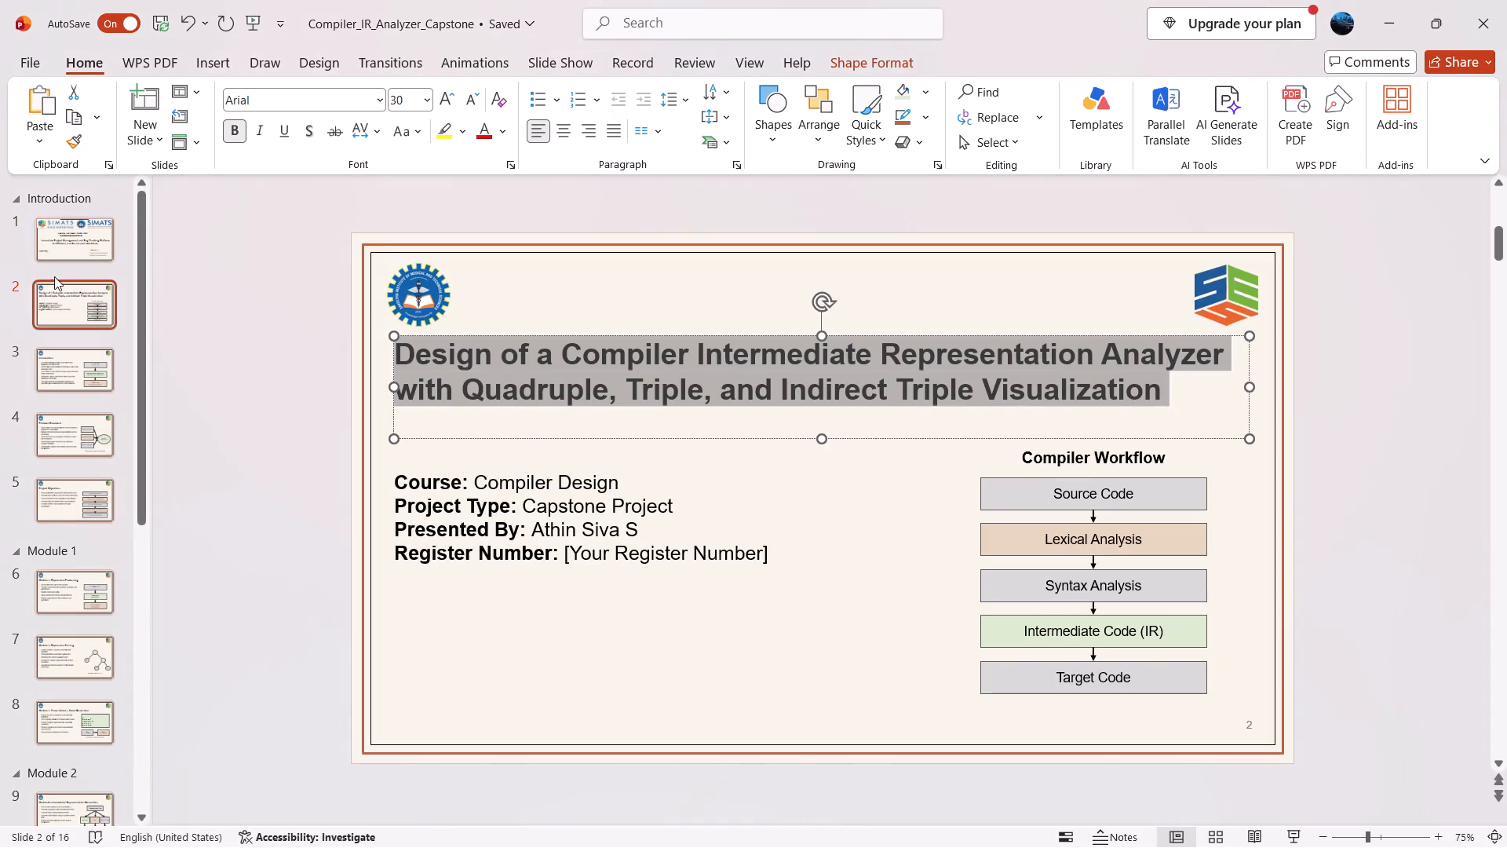
click(62, 247)
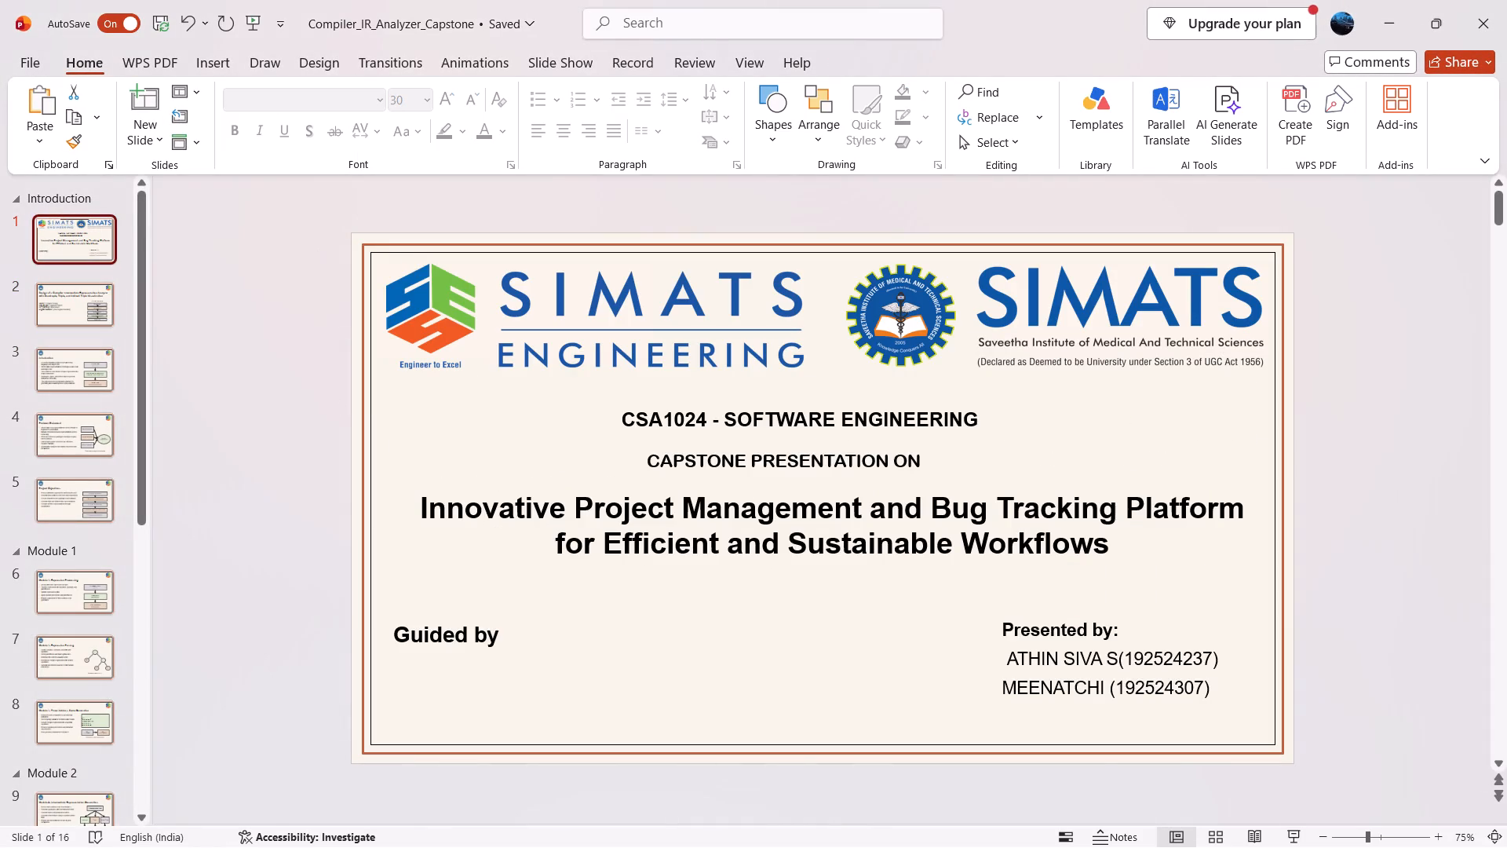
drag(1104, 546, 234, 521)
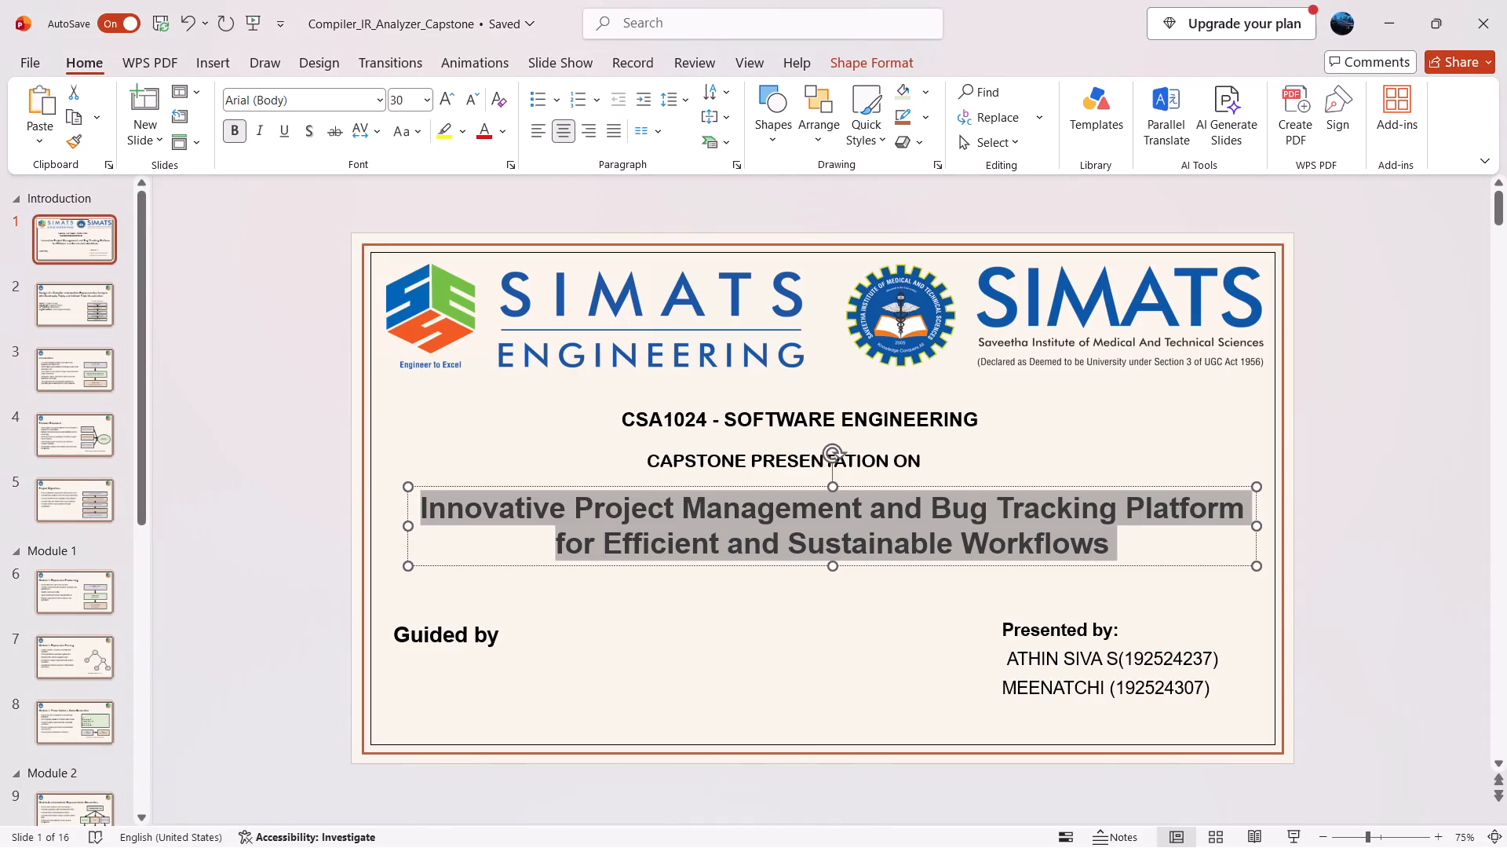
drag(234, 521, 268, 495)
key(ctrl+v)
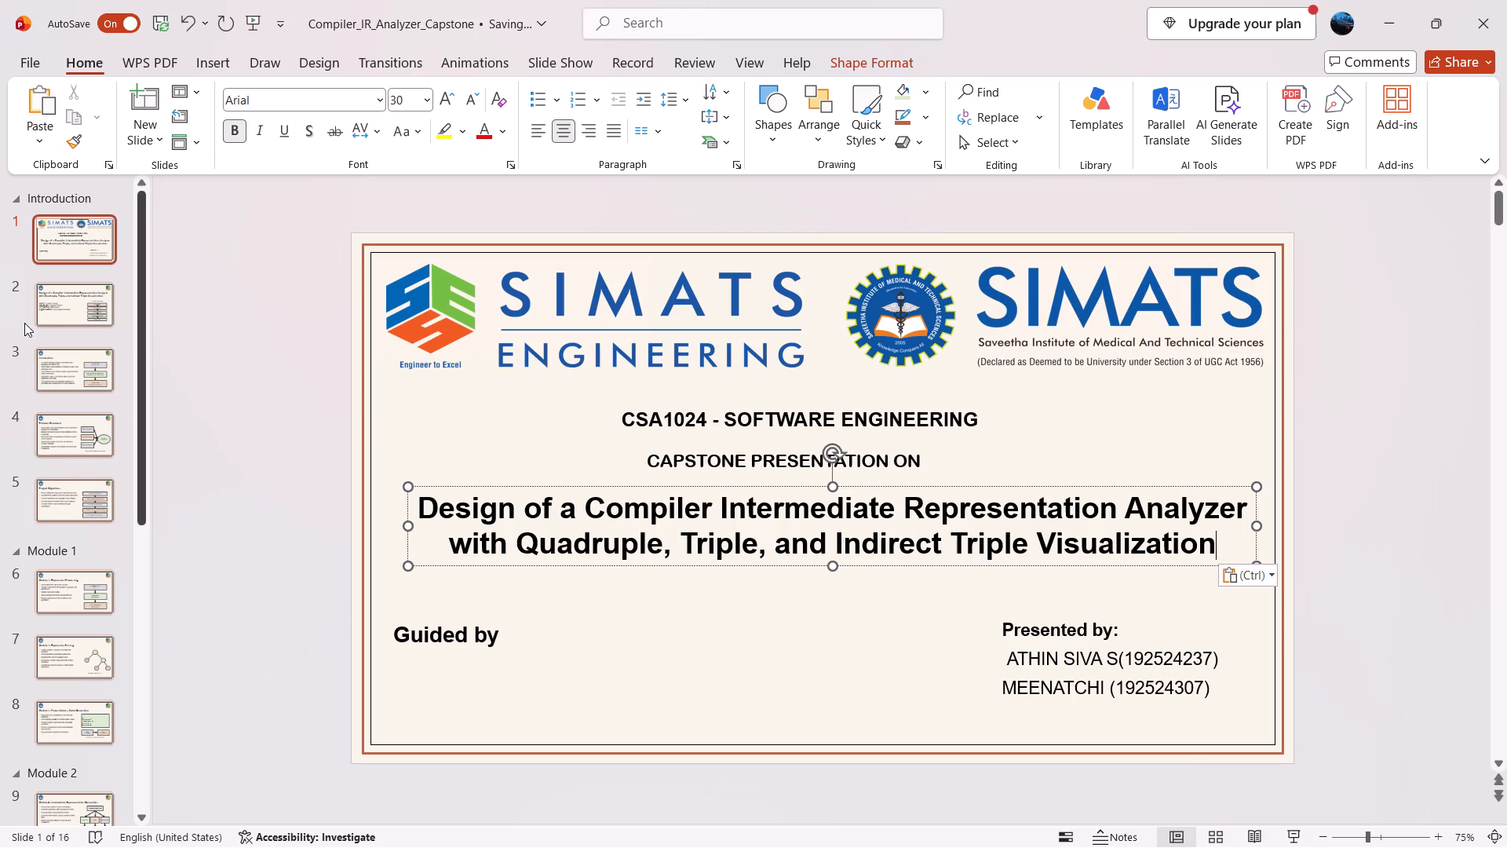
Replace SOFTWARE ENGINEERING in slide 1's course heading with the course name Compiler Design copied from slide 2.
click(46, 309)
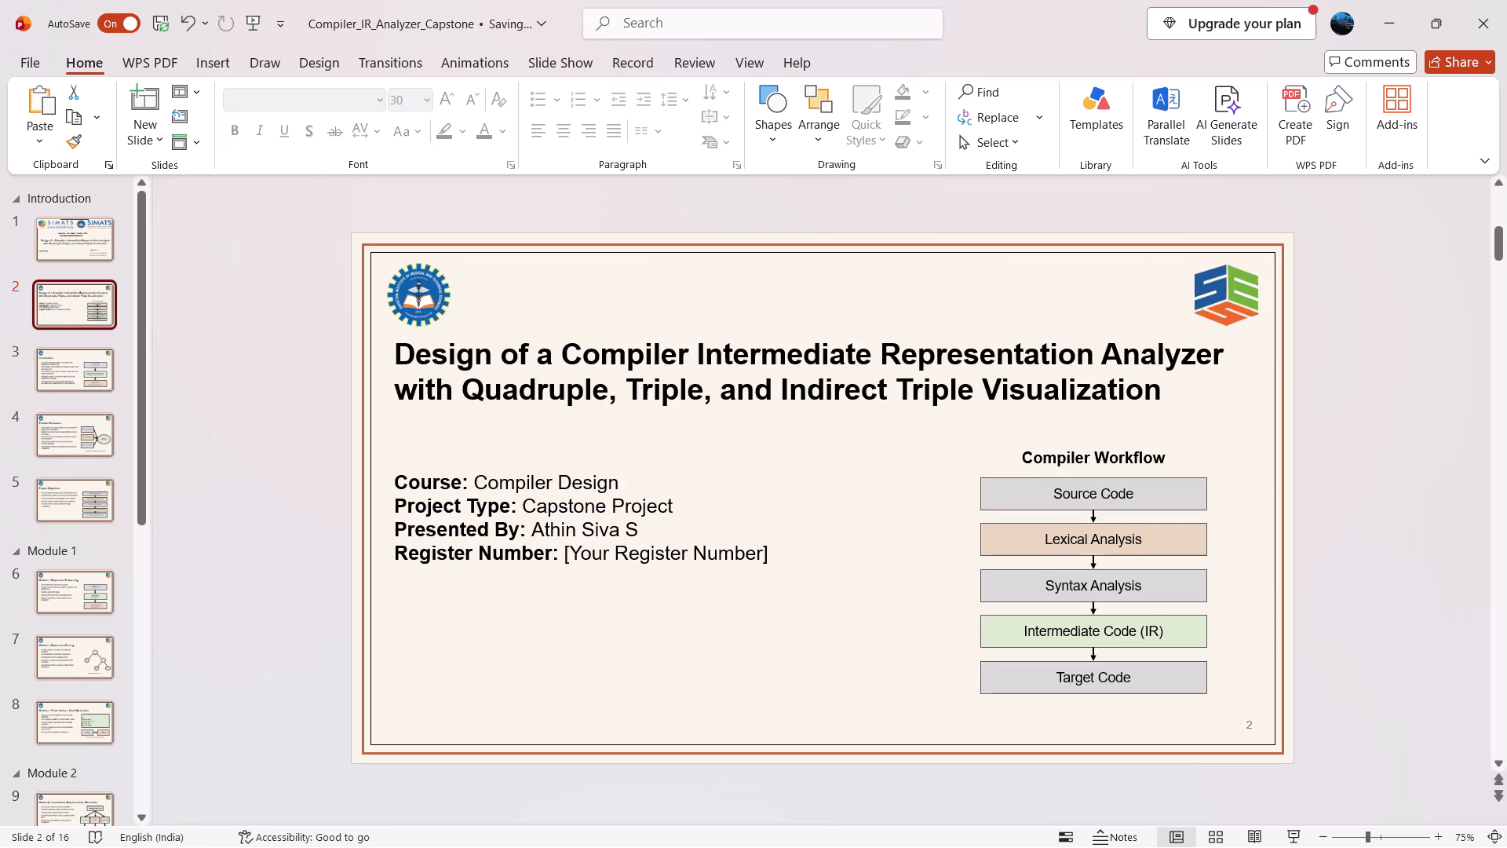
drag(480, 482, 627, 484)
key(ctrl+c)
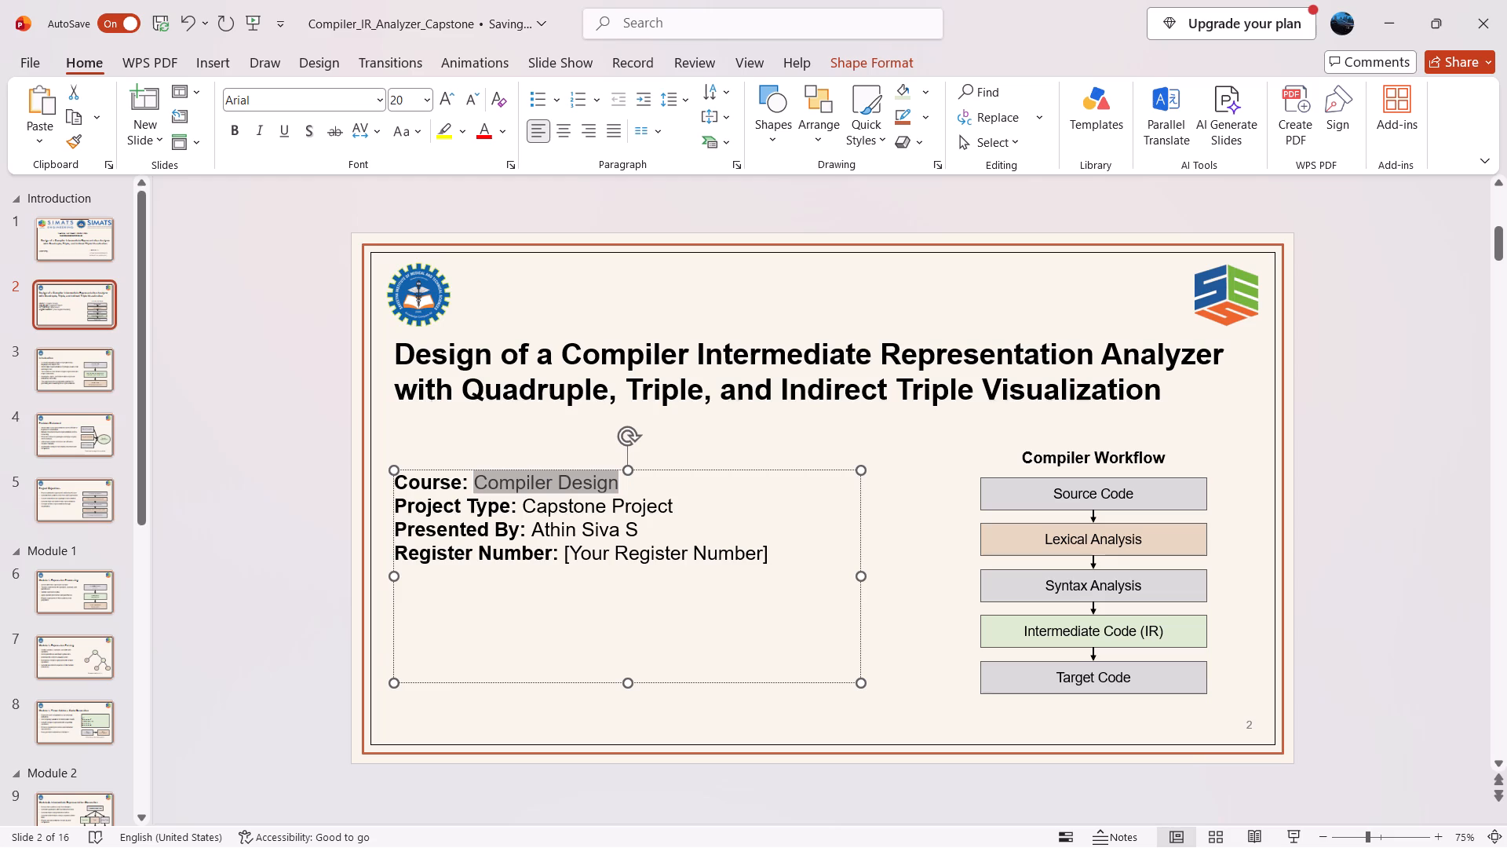
click(38, 230)
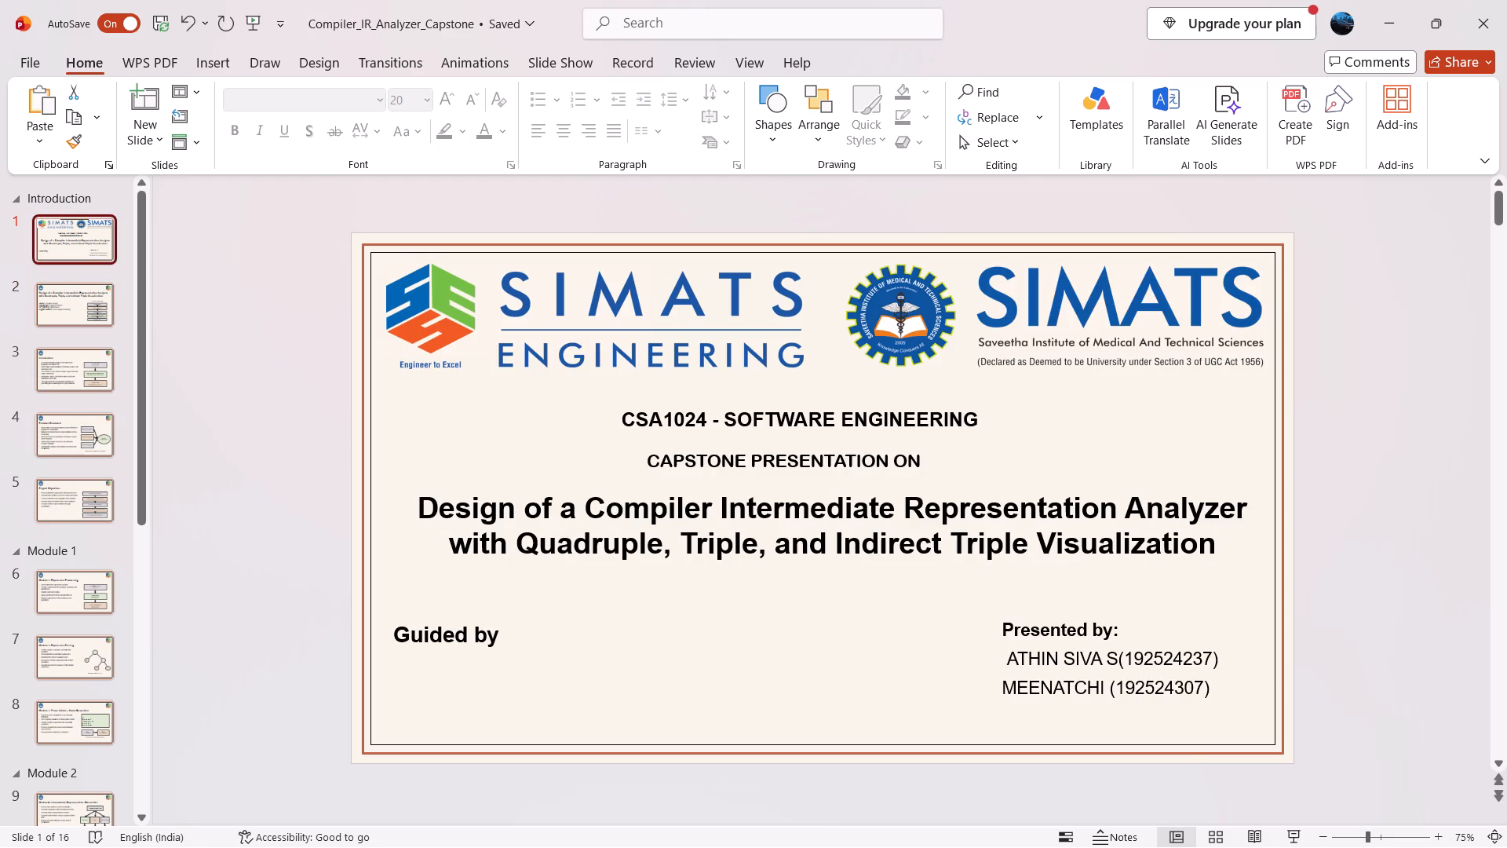
drag(974, 420, 758, 426)
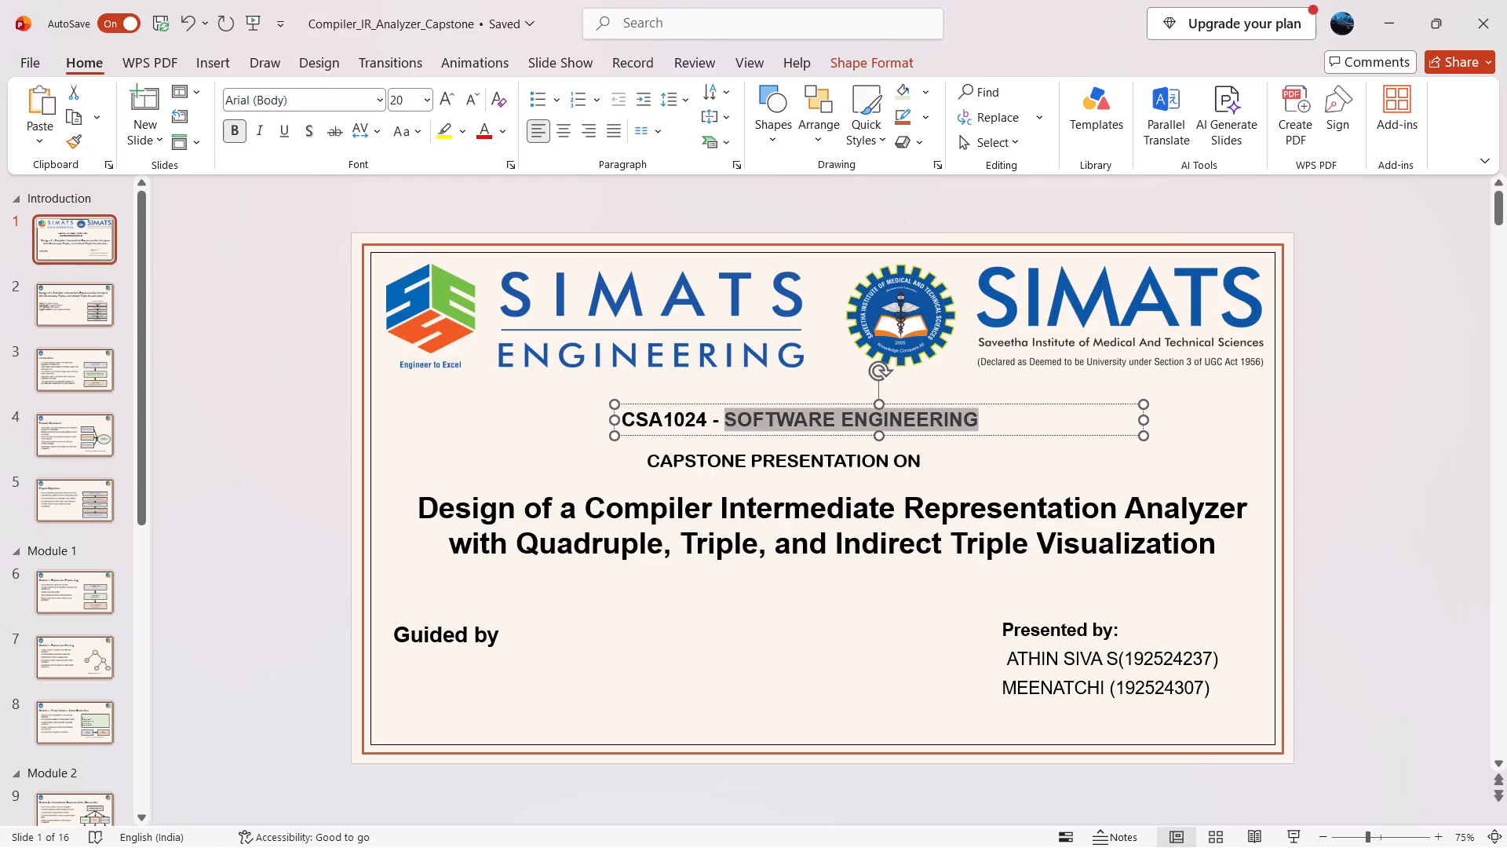
drag(758, 426, 761, 425)
key(BackSpace)
key(BackSpace)
key(BackSpace)
key(BackSpace)
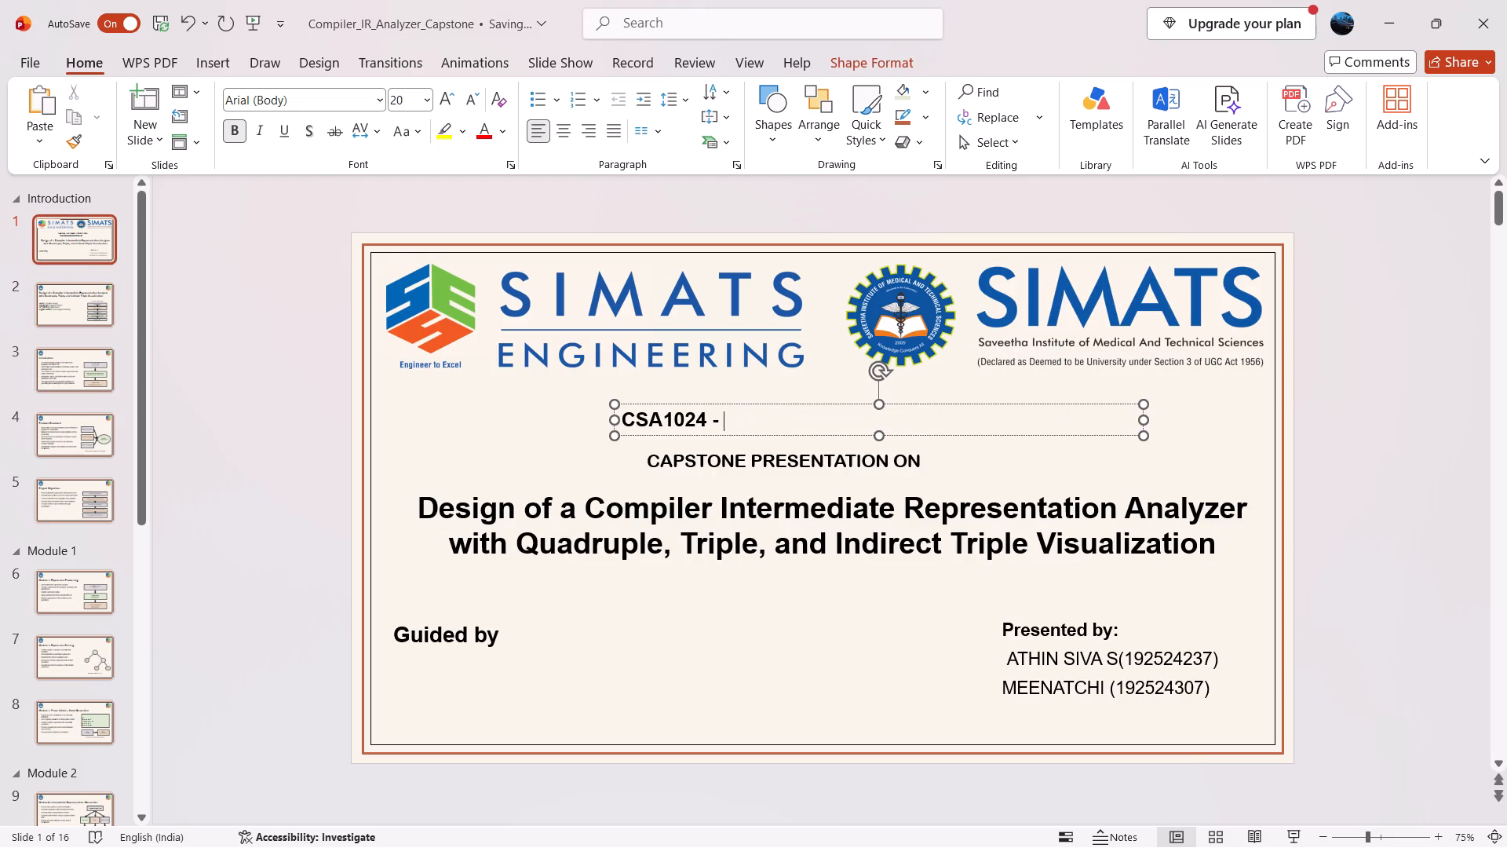
key(ctrl+v)
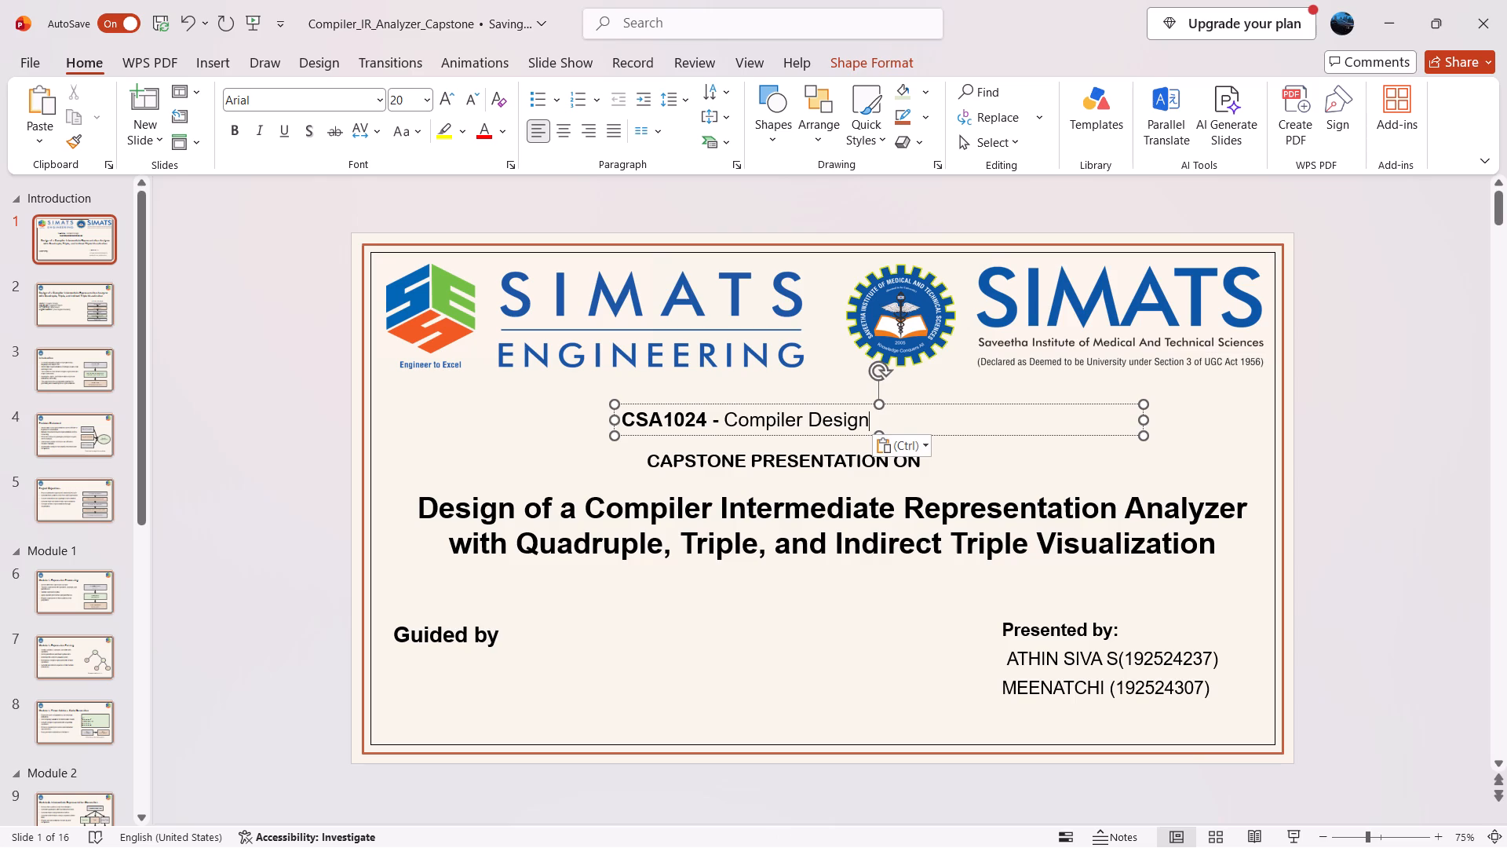
Make Compiler Design in the course heading bold and change it to UPPERCASE.
click(662, 419)
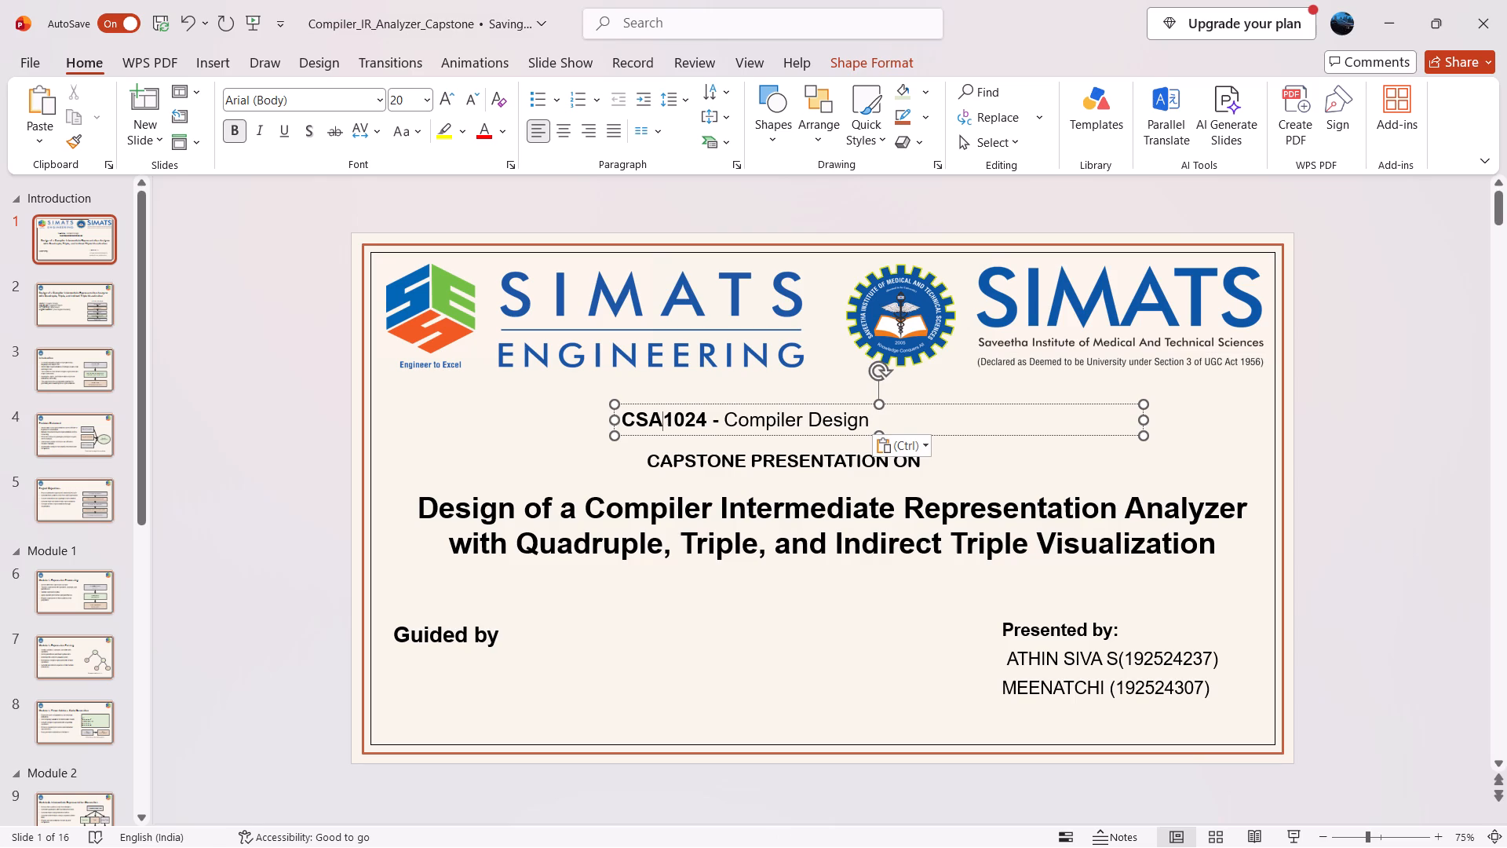
drag(731, 426, 856, 408)
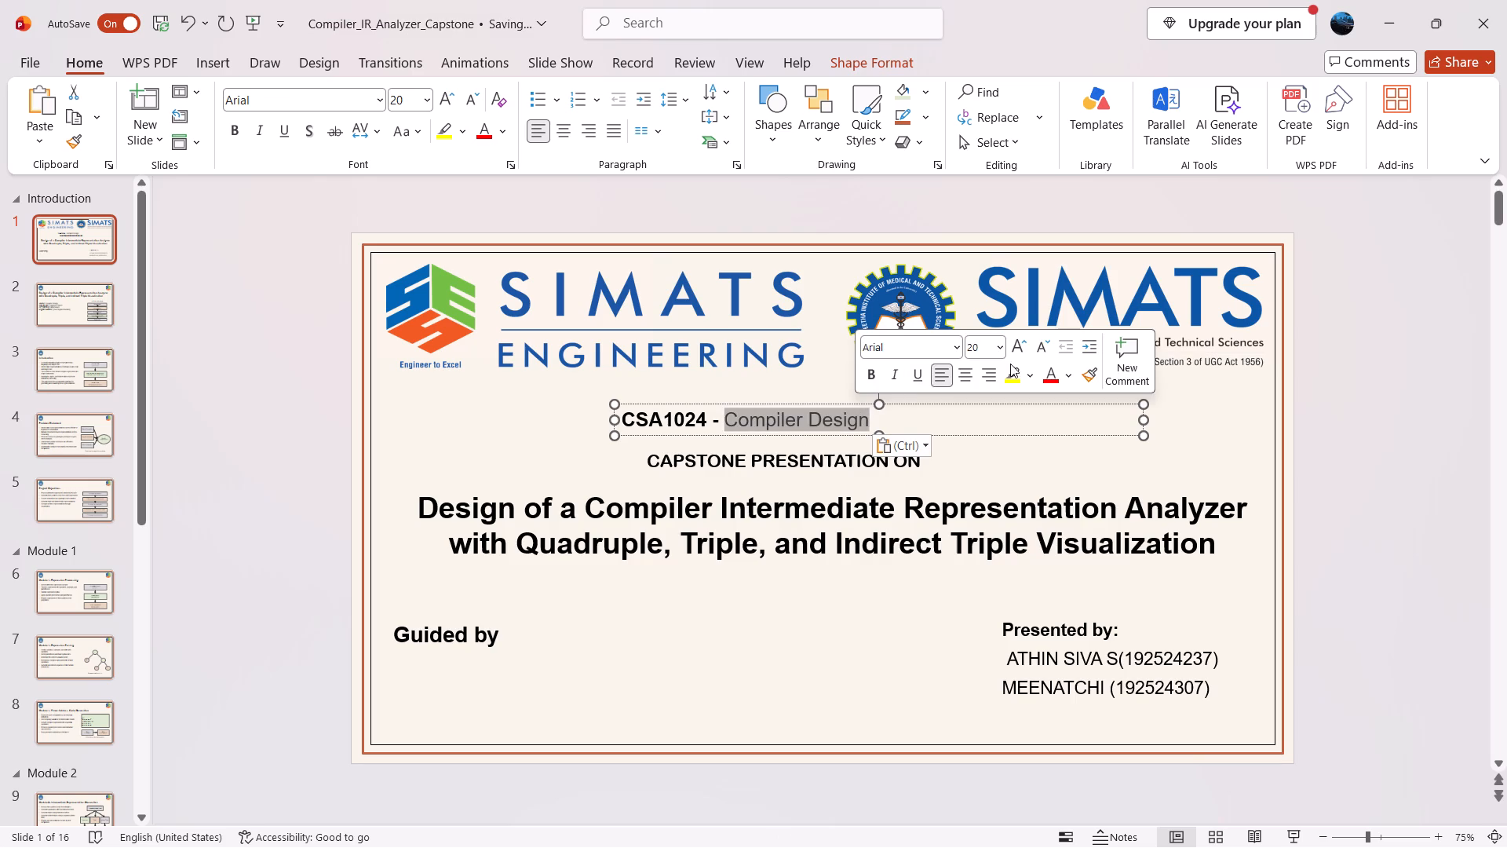
click(243, 131)
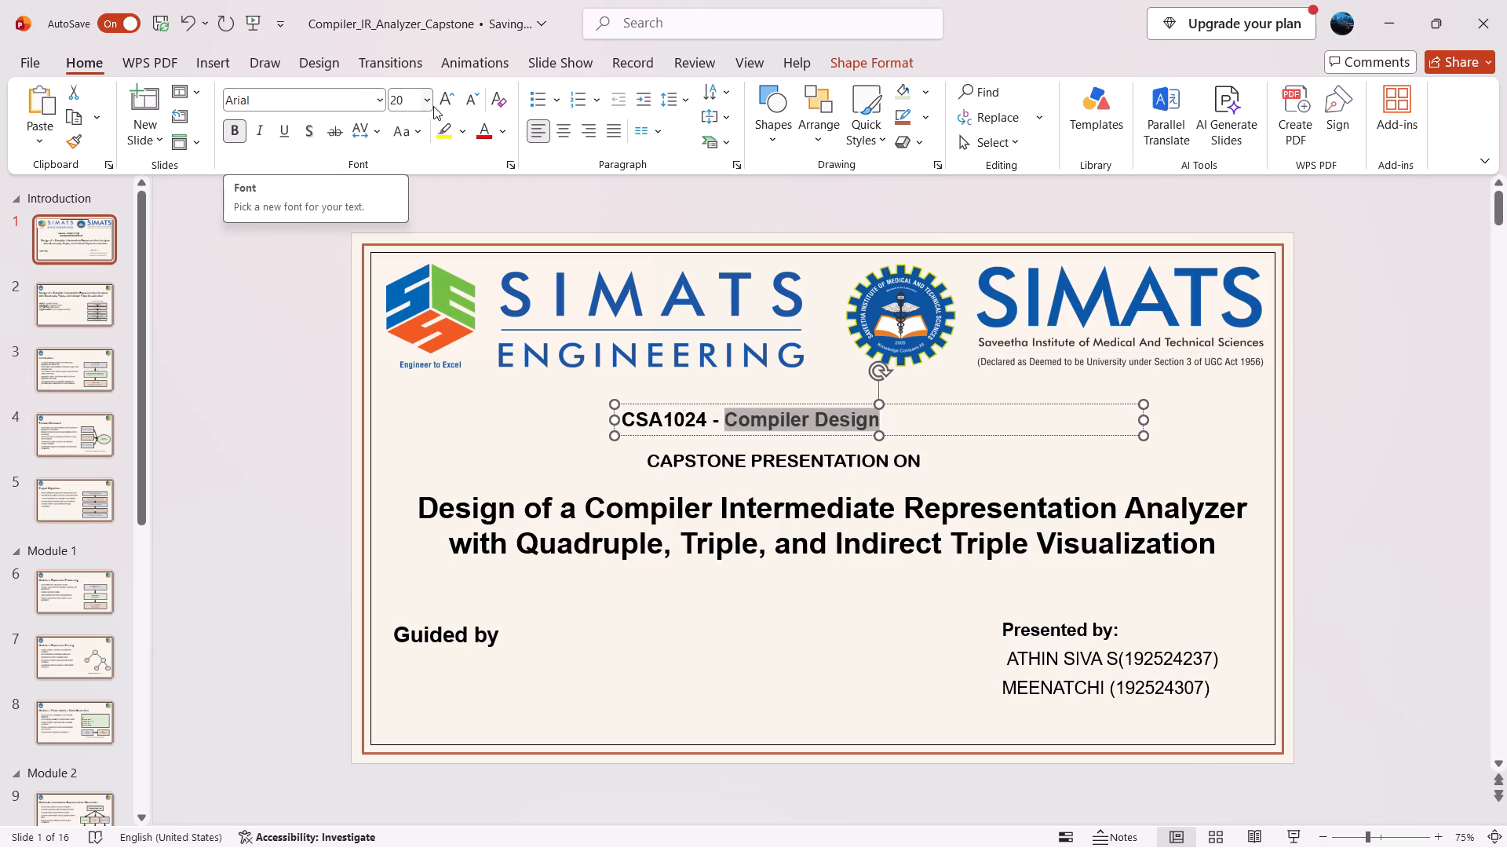
click(417, 131)
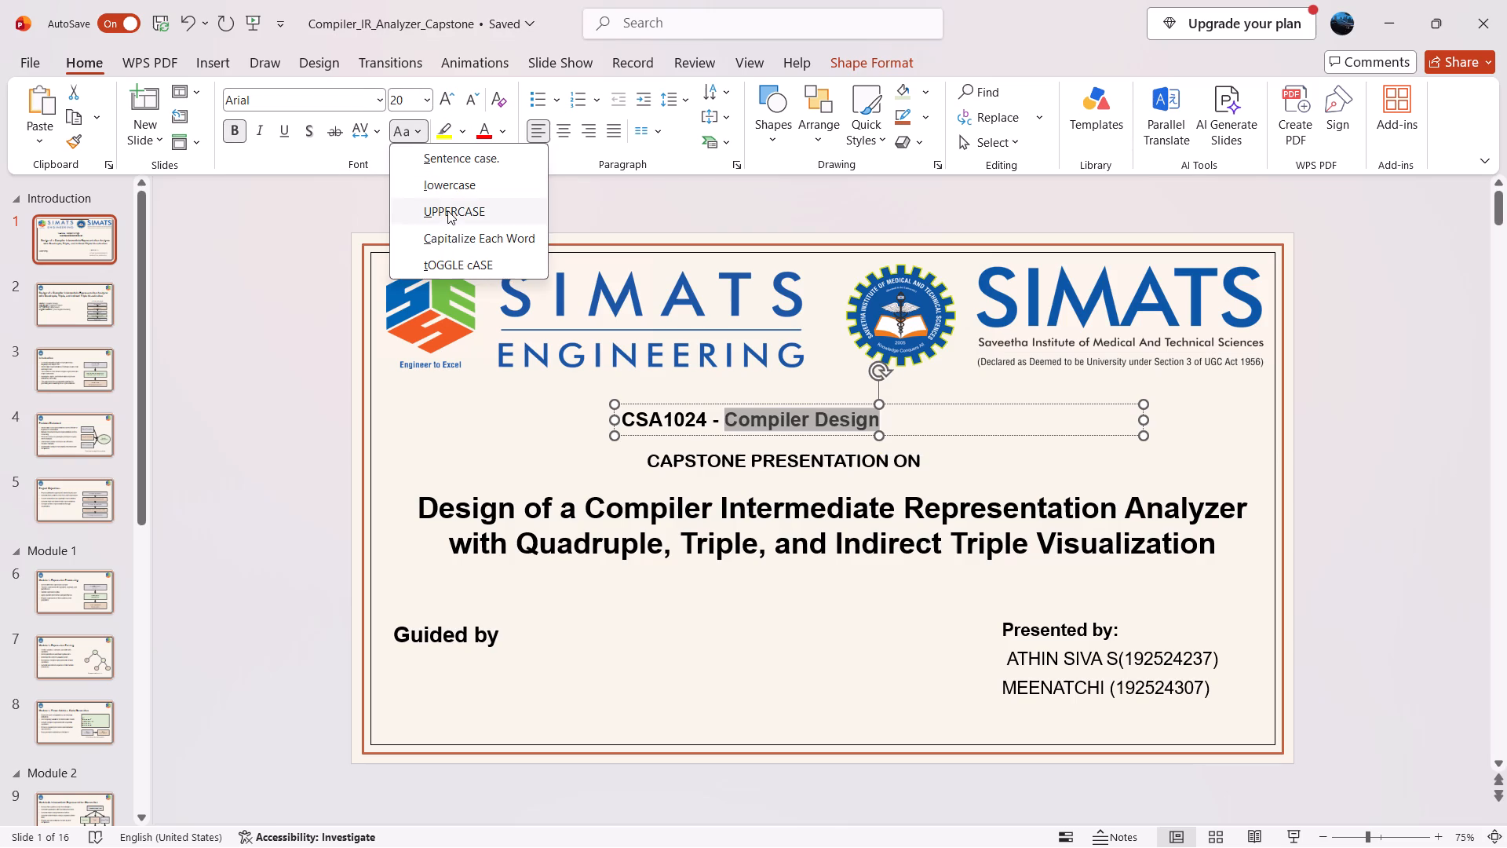
click(447, 210)
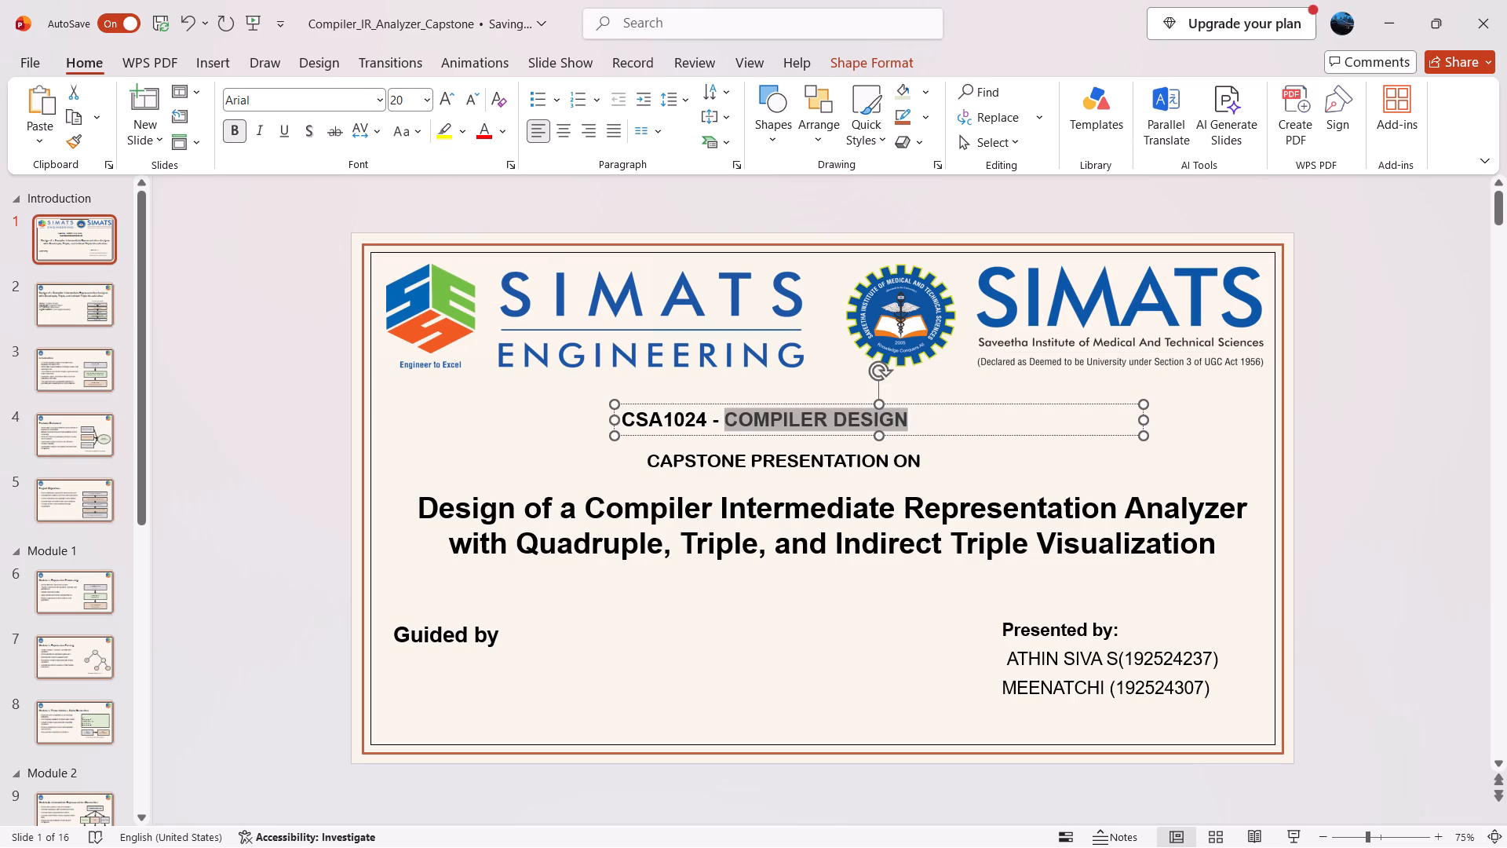
Delete the number 1024 from the course code, leaving CSA before the dash.
click(706, 421)
key(BackSpace)
key(BackSpace)
key(BackSpace)
key(BackSpace)
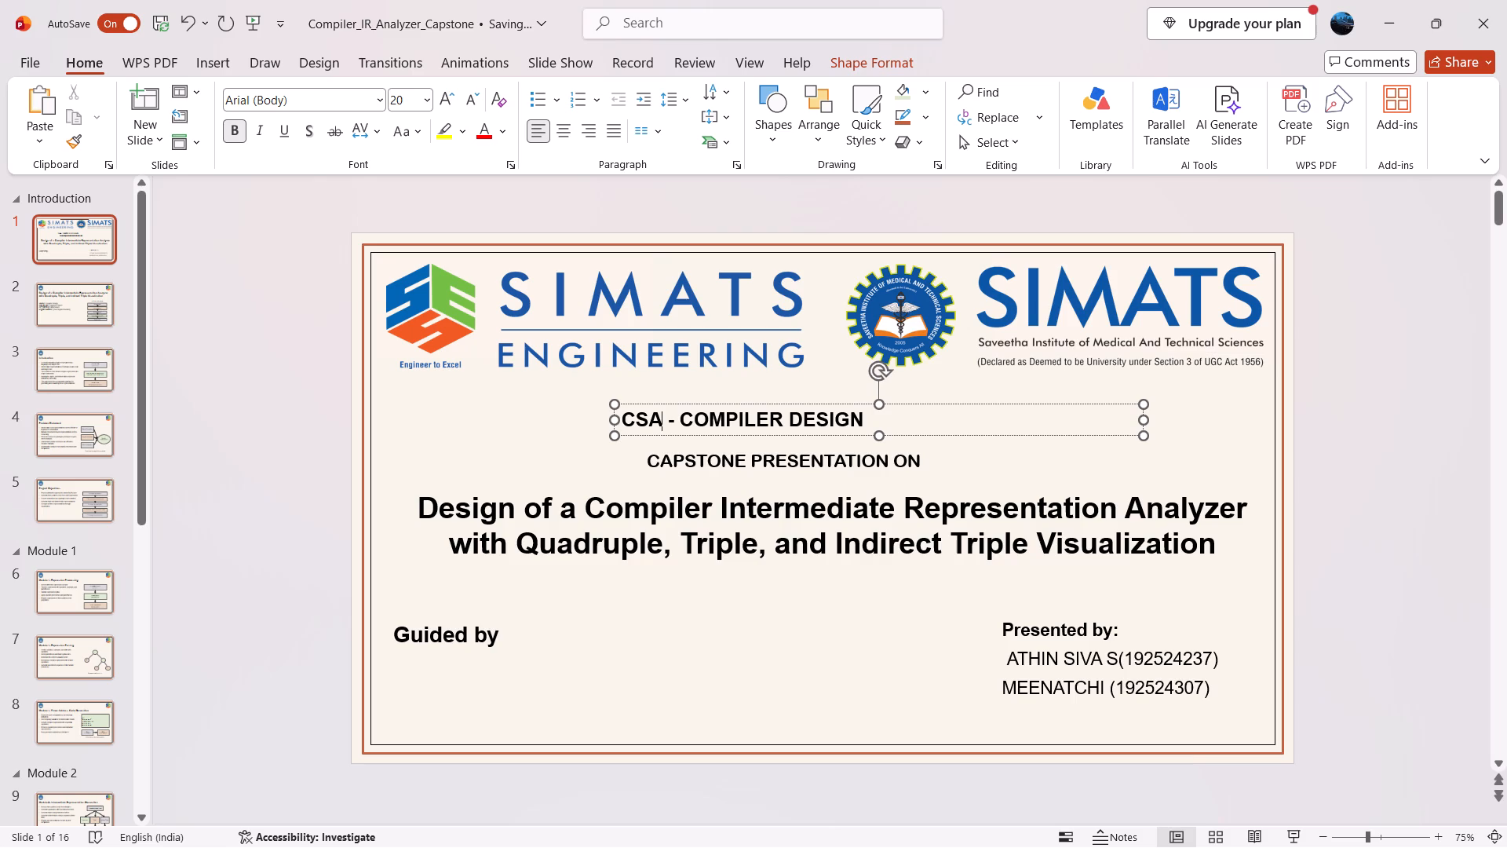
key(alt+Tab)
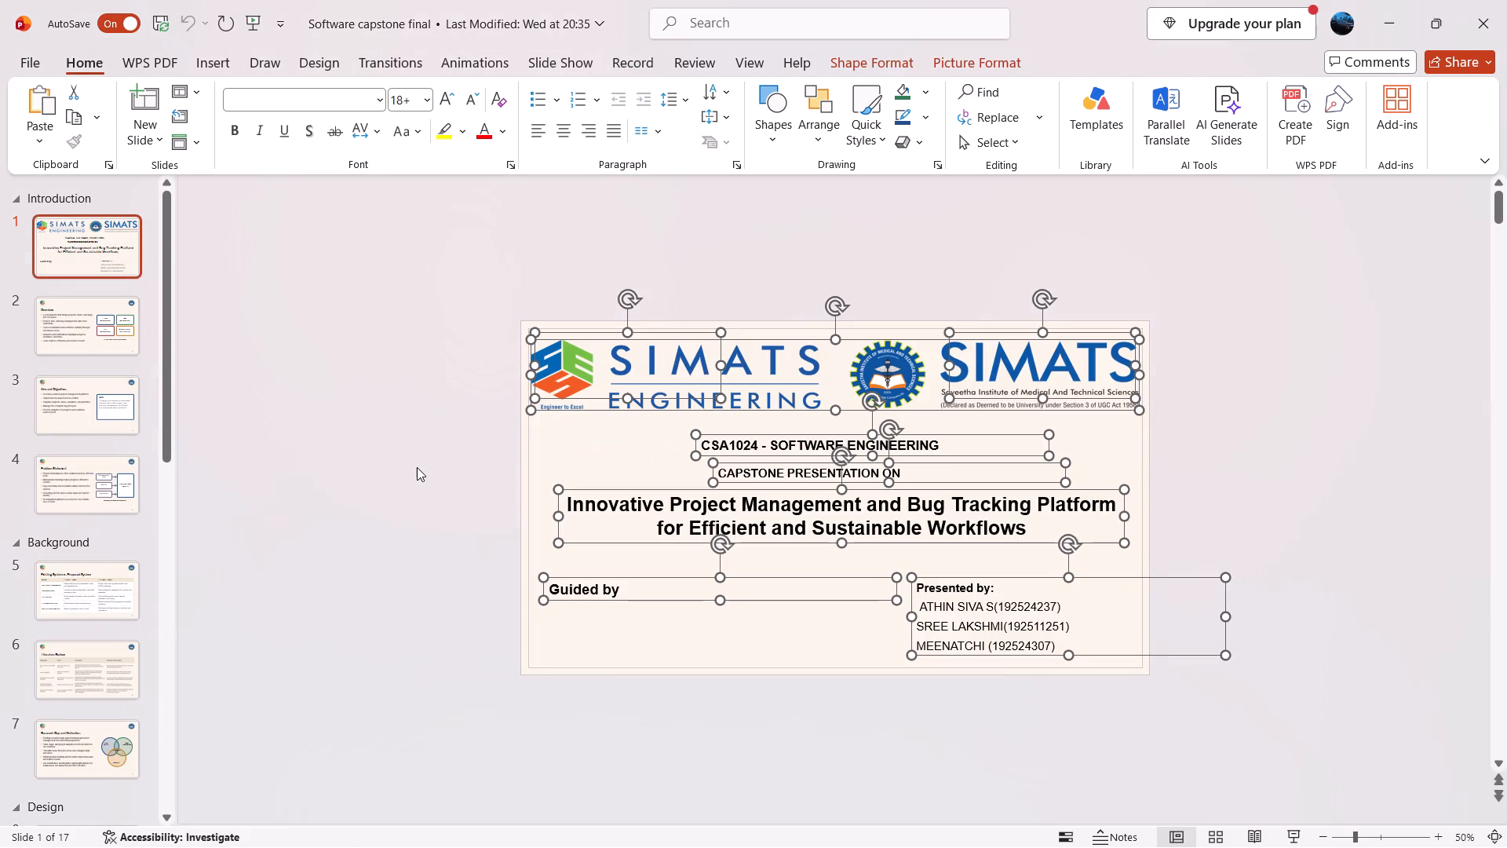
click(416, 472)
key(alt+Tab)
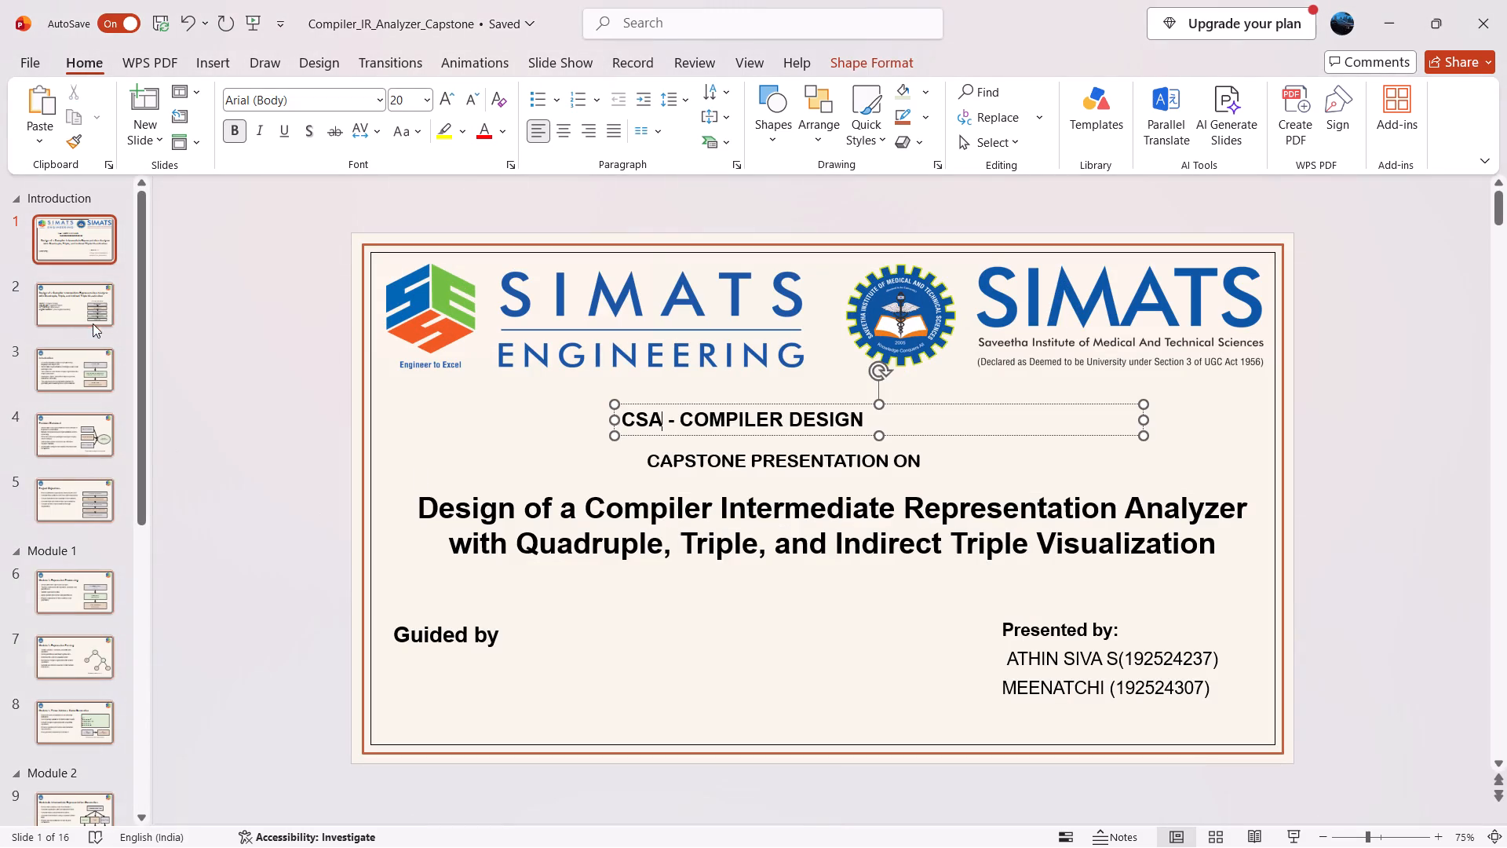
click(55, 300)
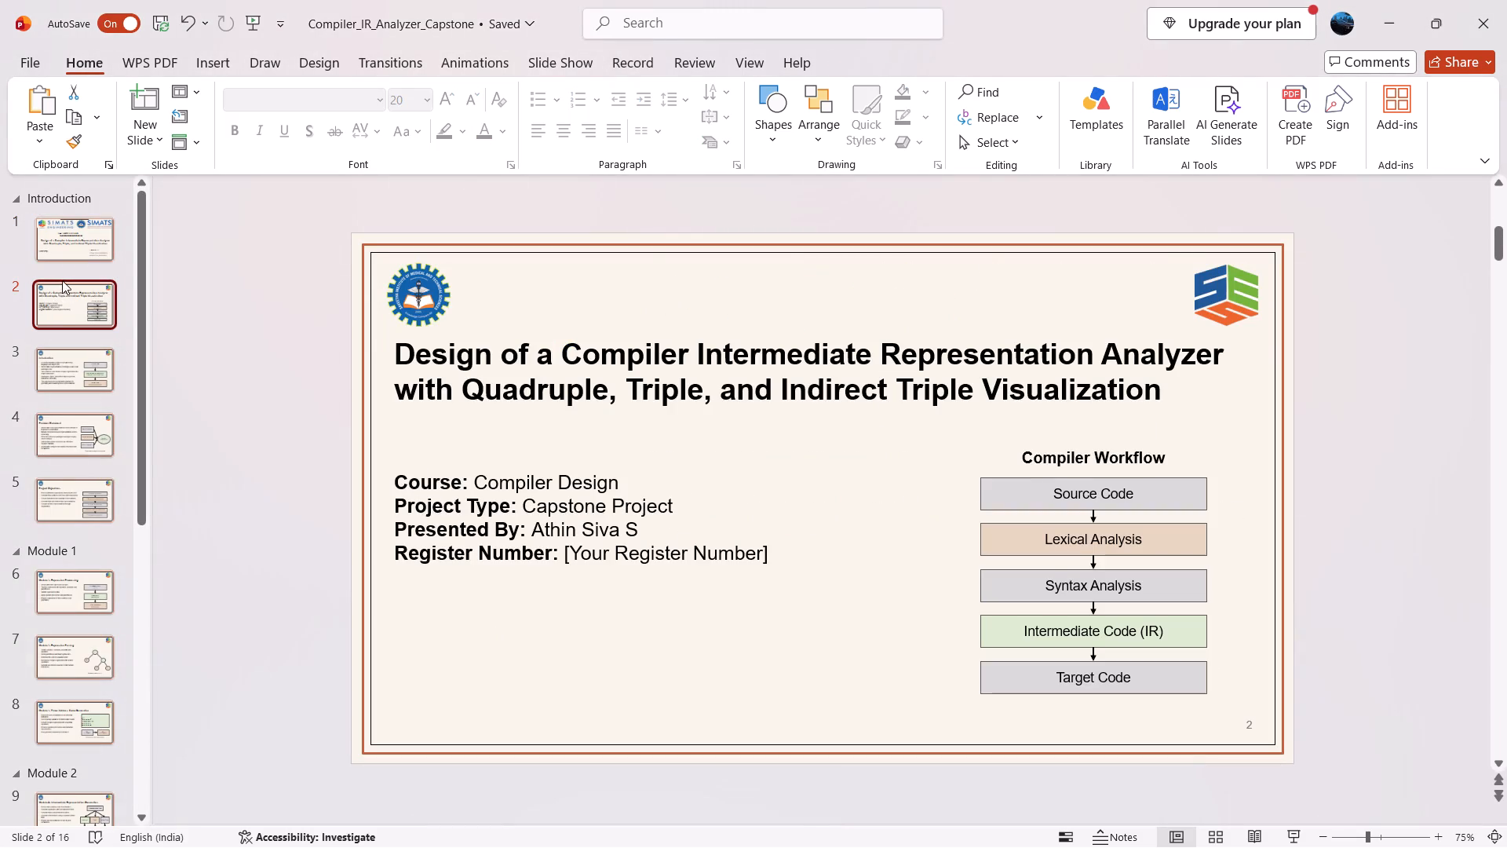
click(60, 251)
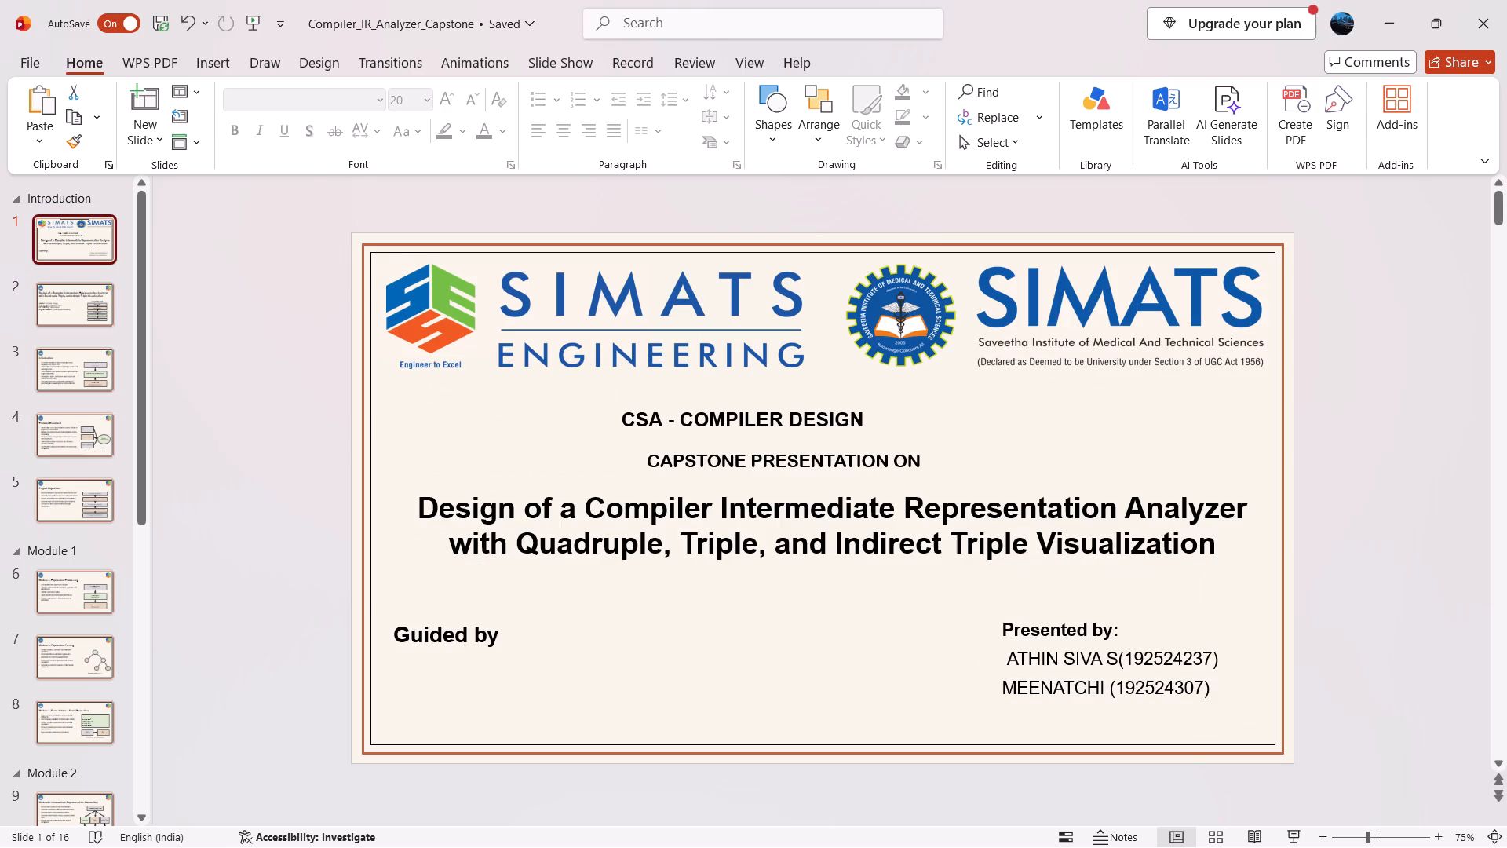
Move the course heading and the CAPSTONE PRESENTATION ON line right and slightly down, roughly centring both above the project title.
click(729, 411)
drag(770, 399, 812, 397)
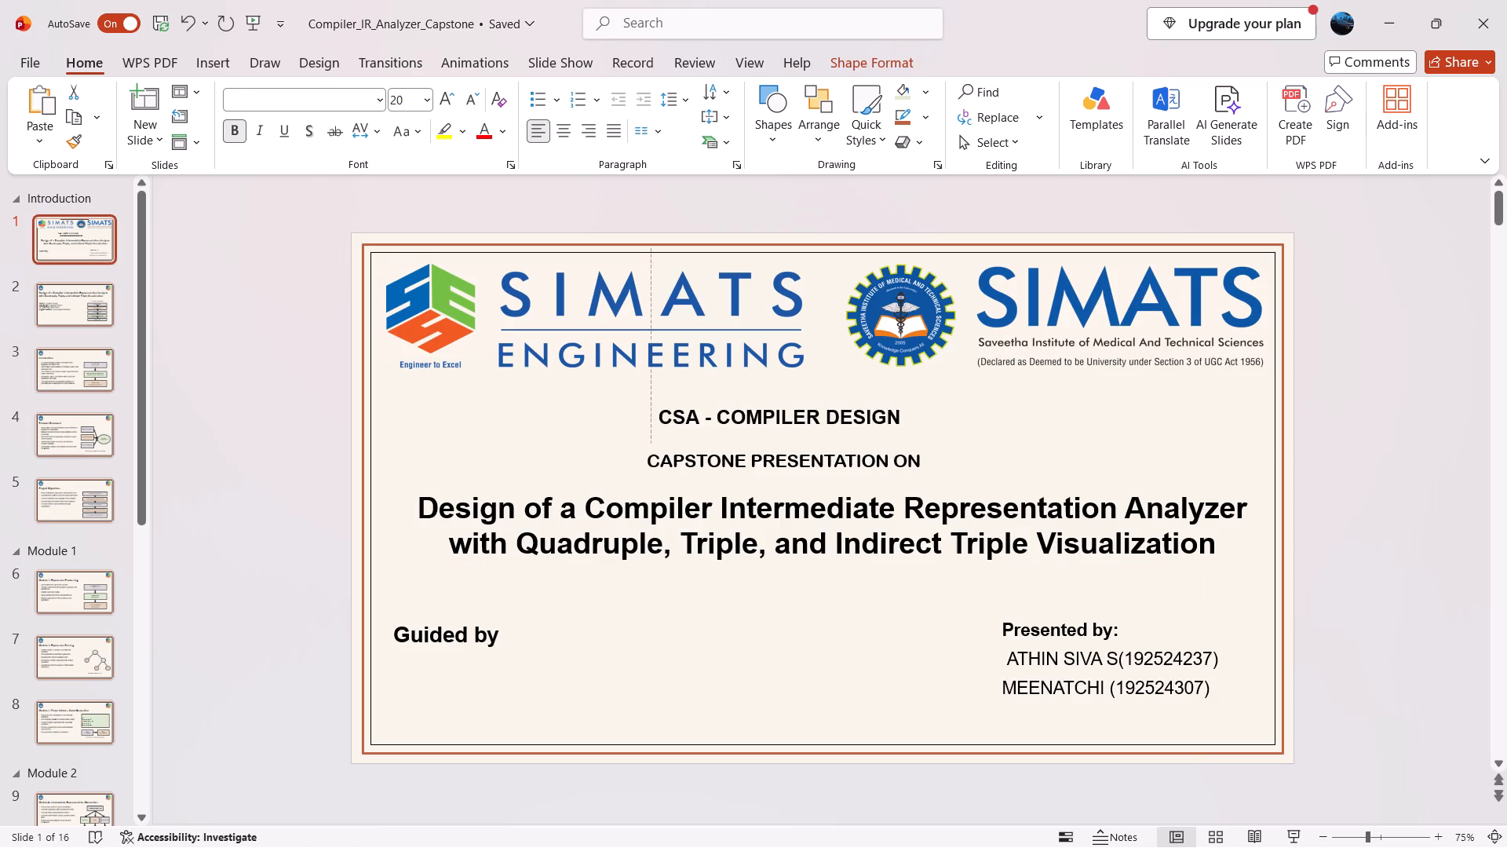
drag(812, 397, 815, 400)
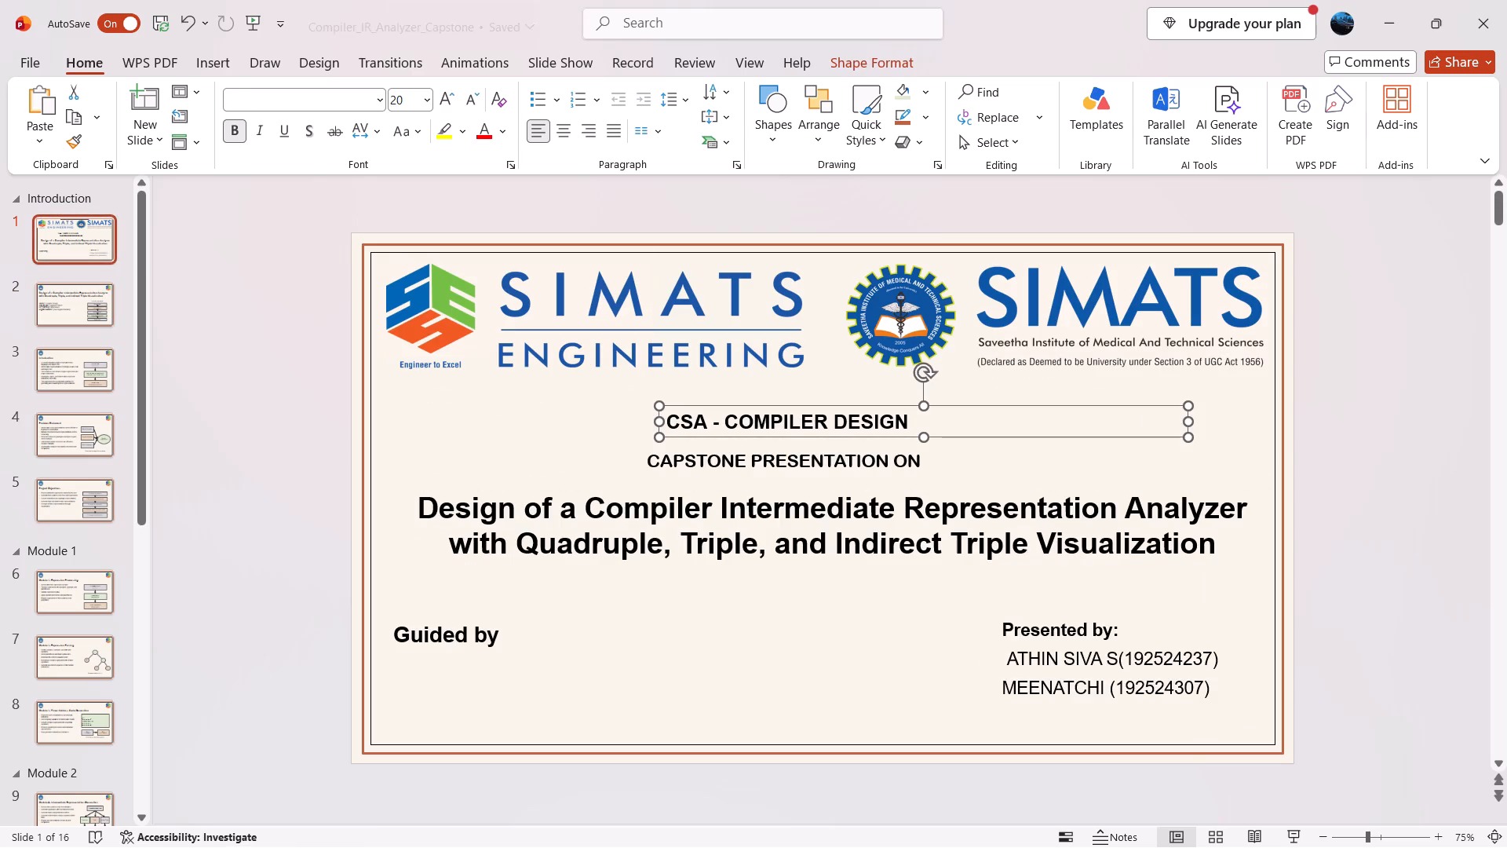
click(685, 452)
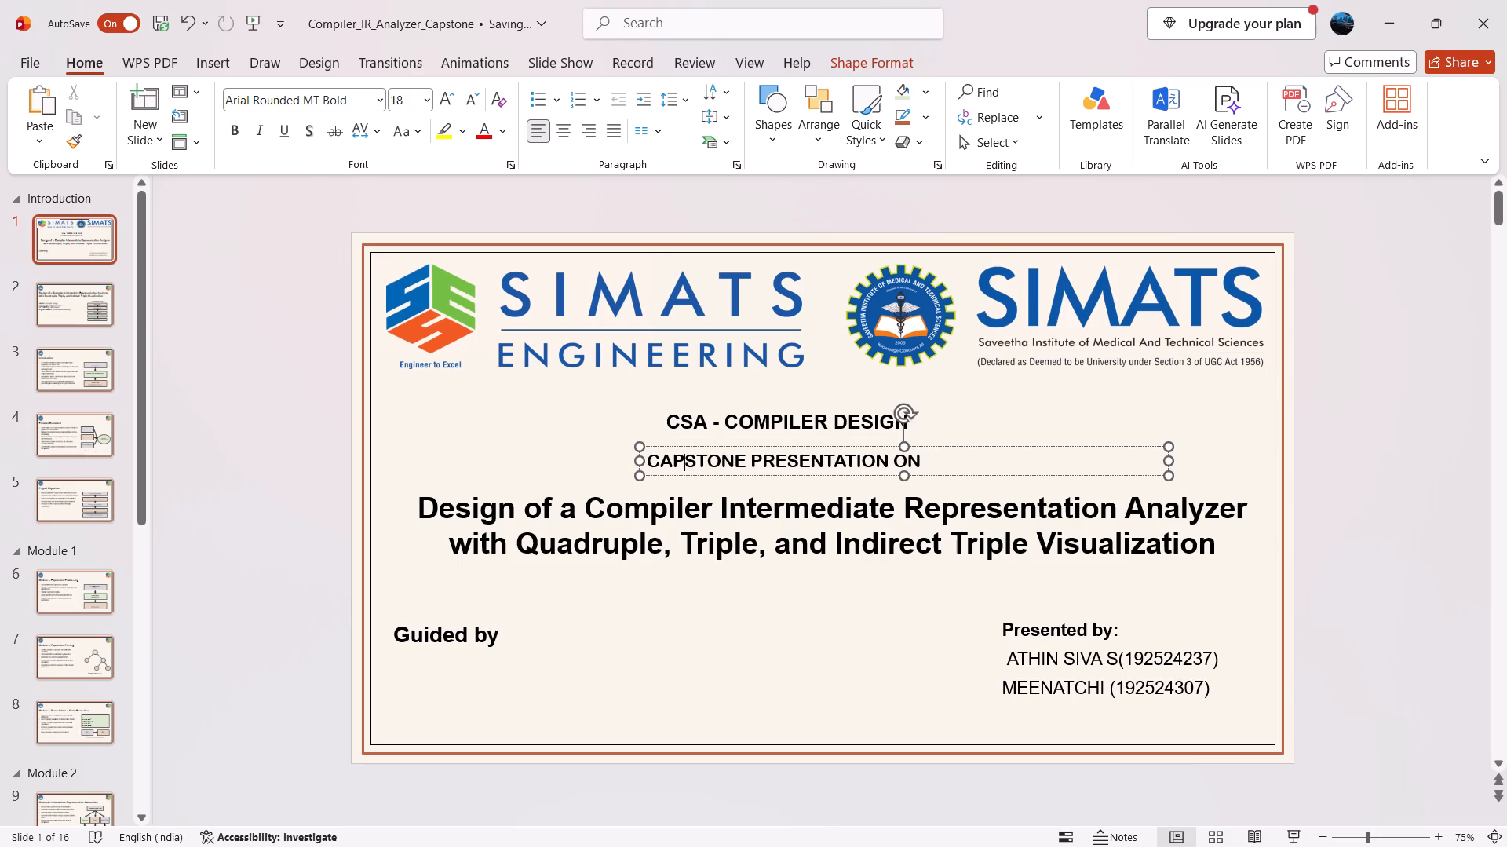
drag(673, 446, 700, 447)
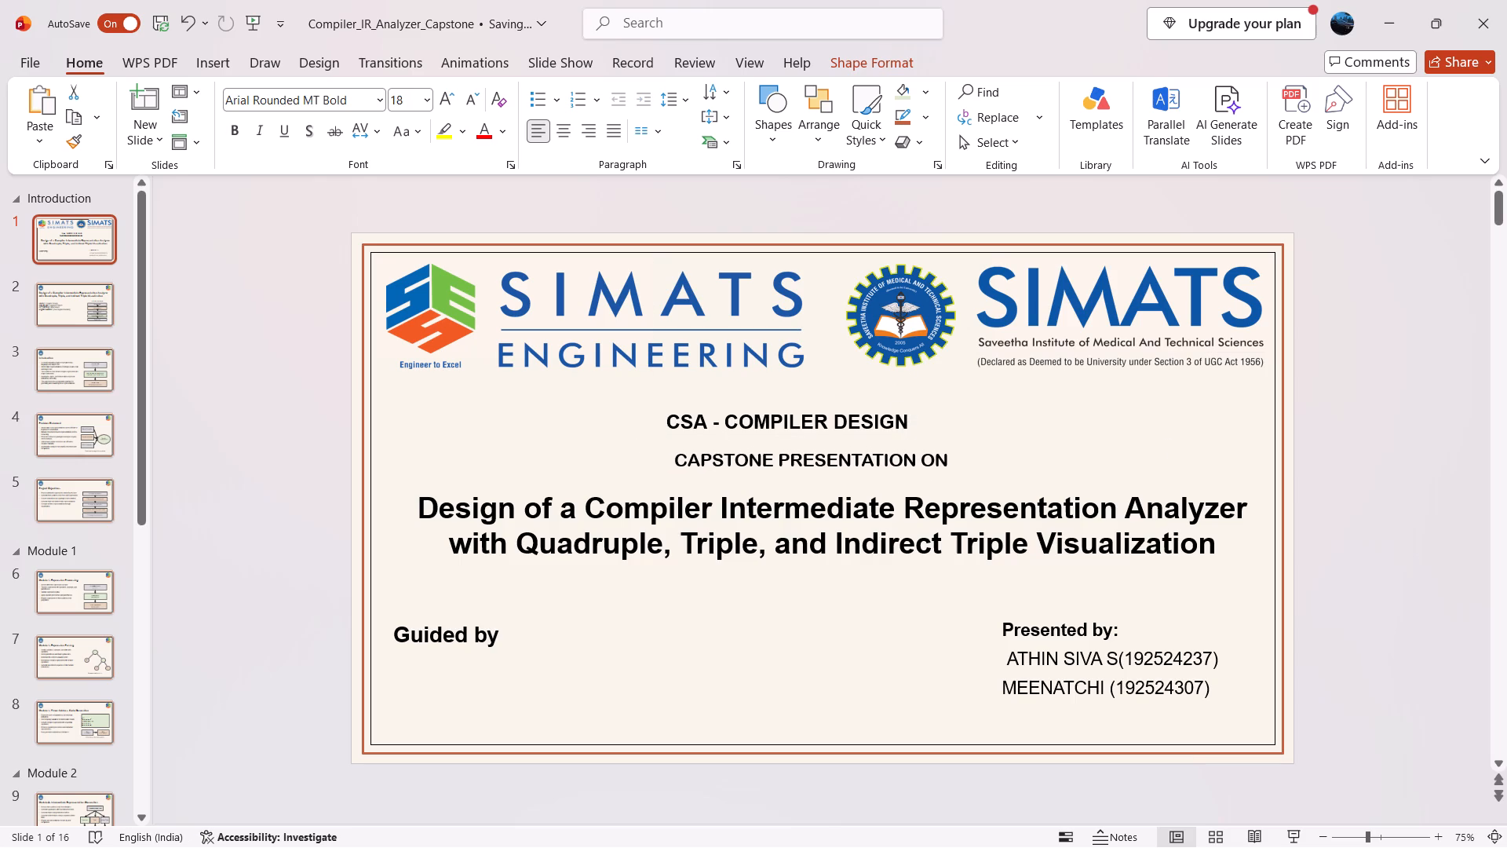
drag(700, 447, 699, 451)
click(678, 411)
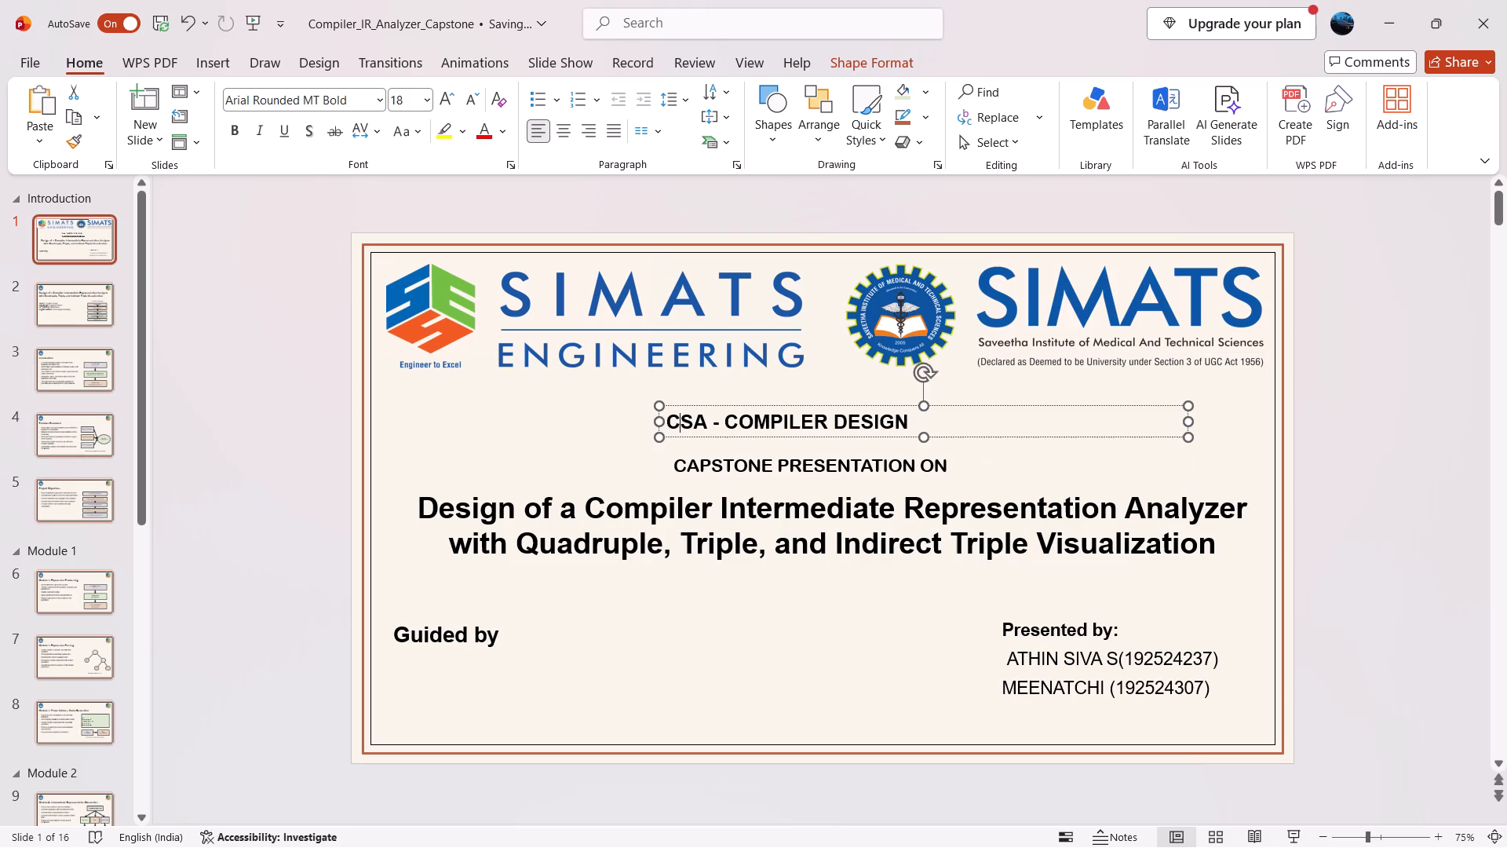
drag(690, 406, 713, 408)
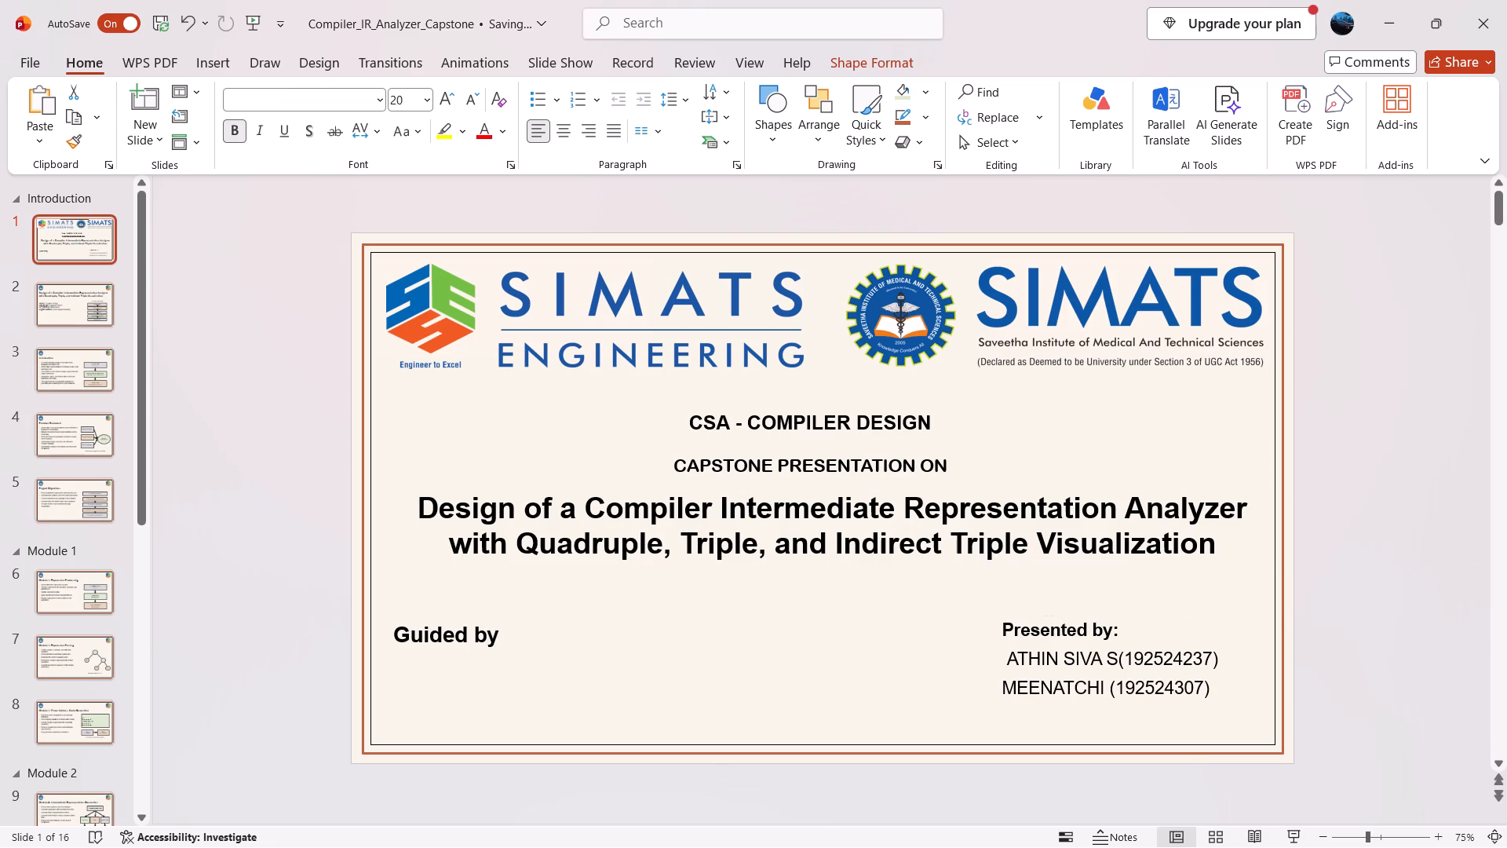
drag(713, 408, 711, 412)
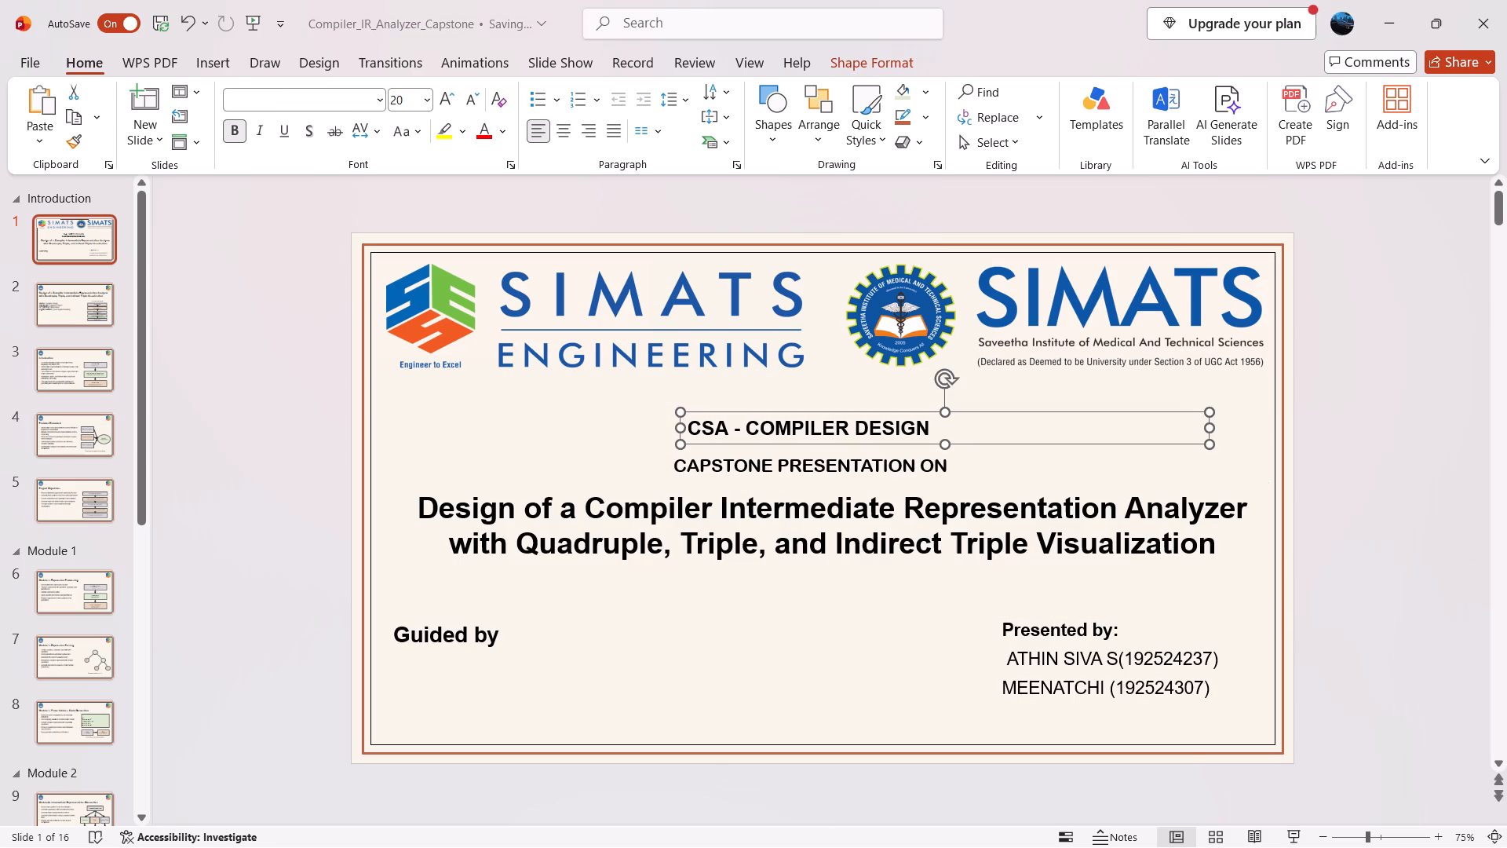
Place the text cursor directly after CSA in the course heading.
click(728, 429)
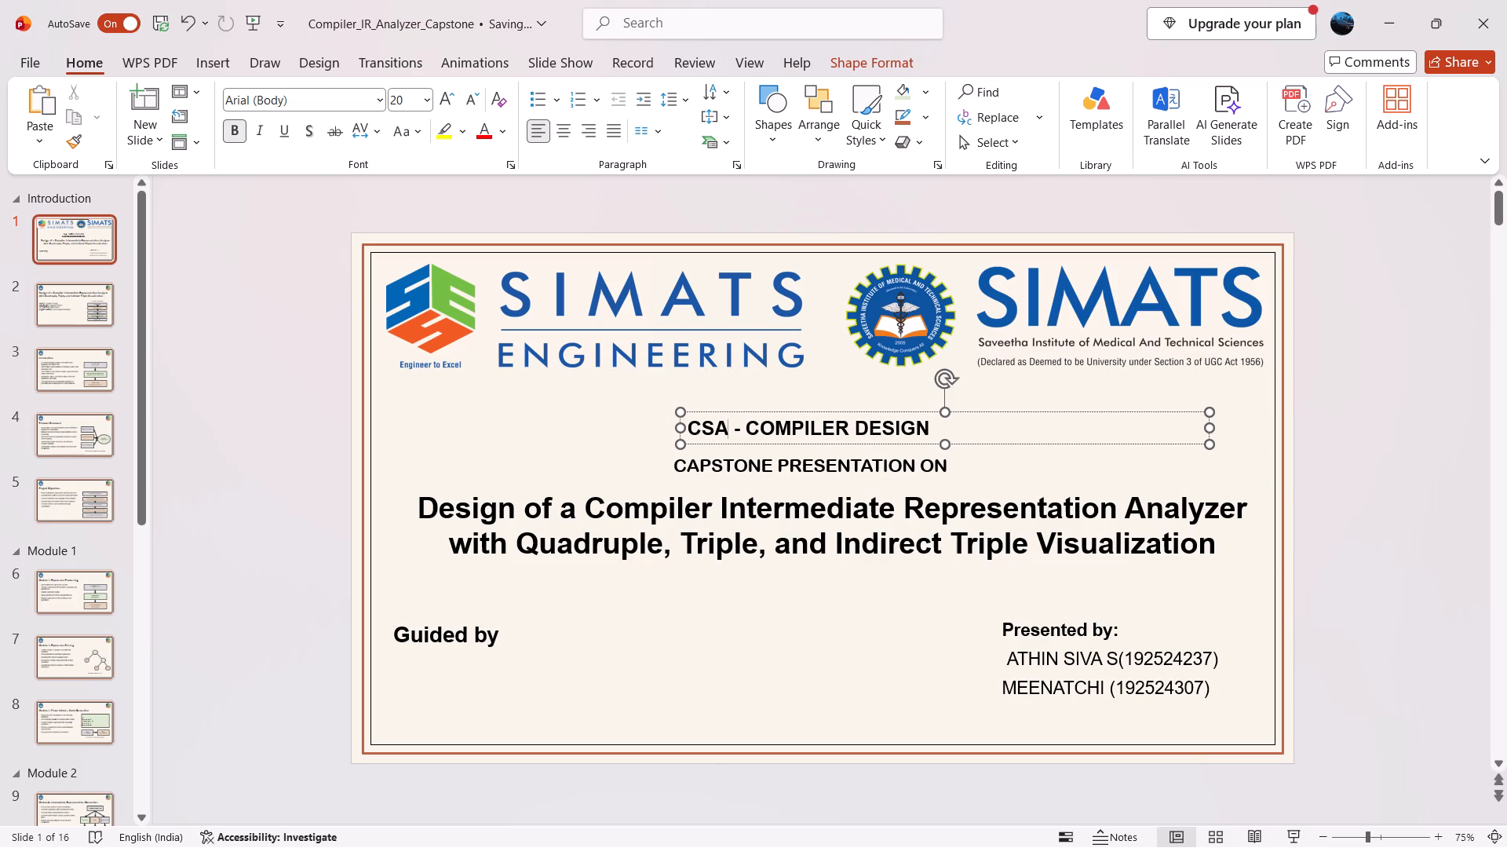
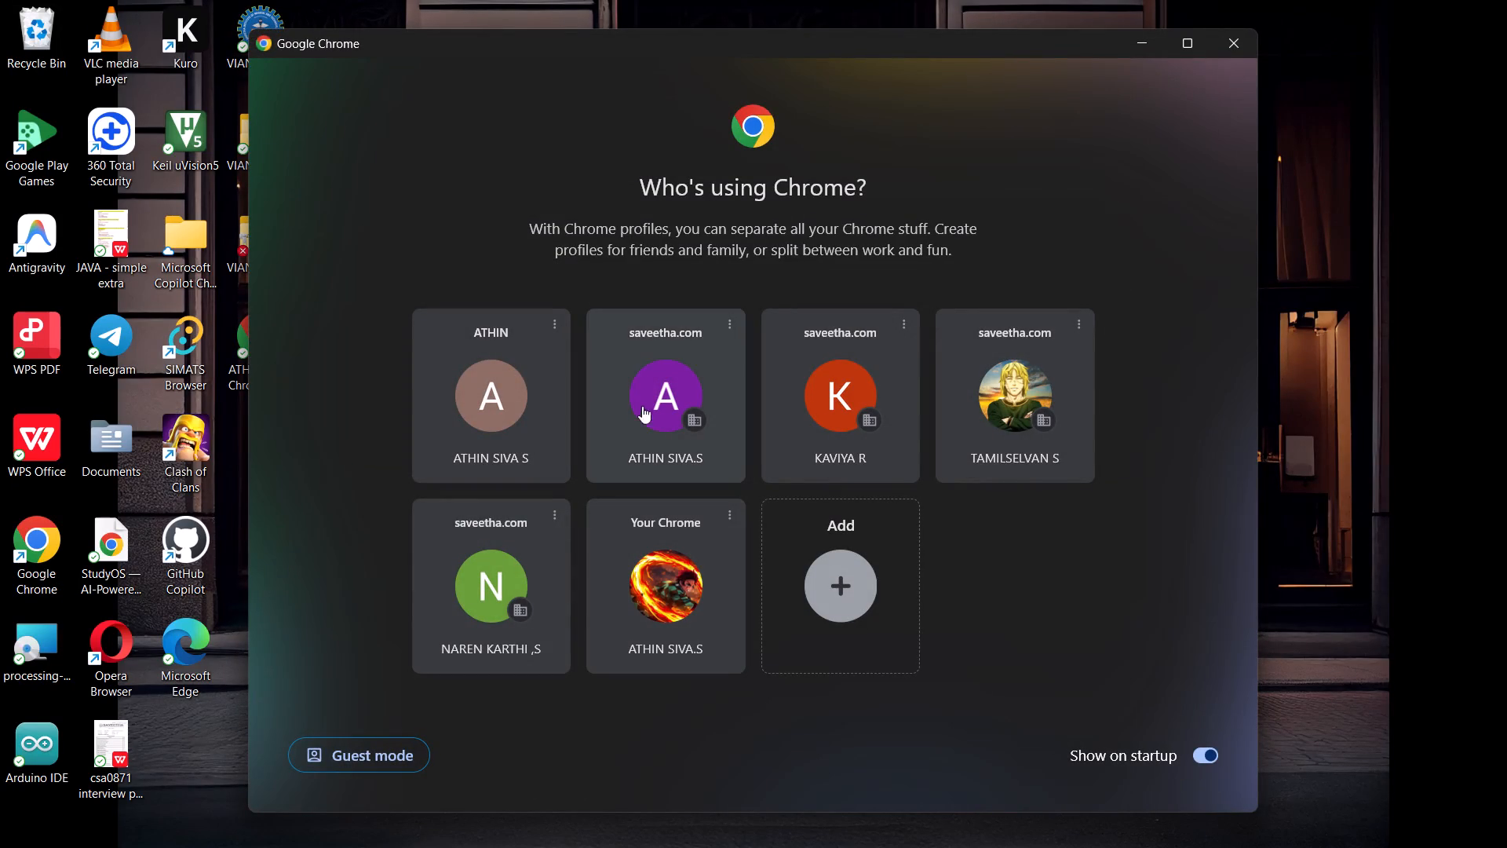
In Chrome's school profile, check in as Very Happy on the VStudy portal and open the Compiler Design course.
click(600, 404)
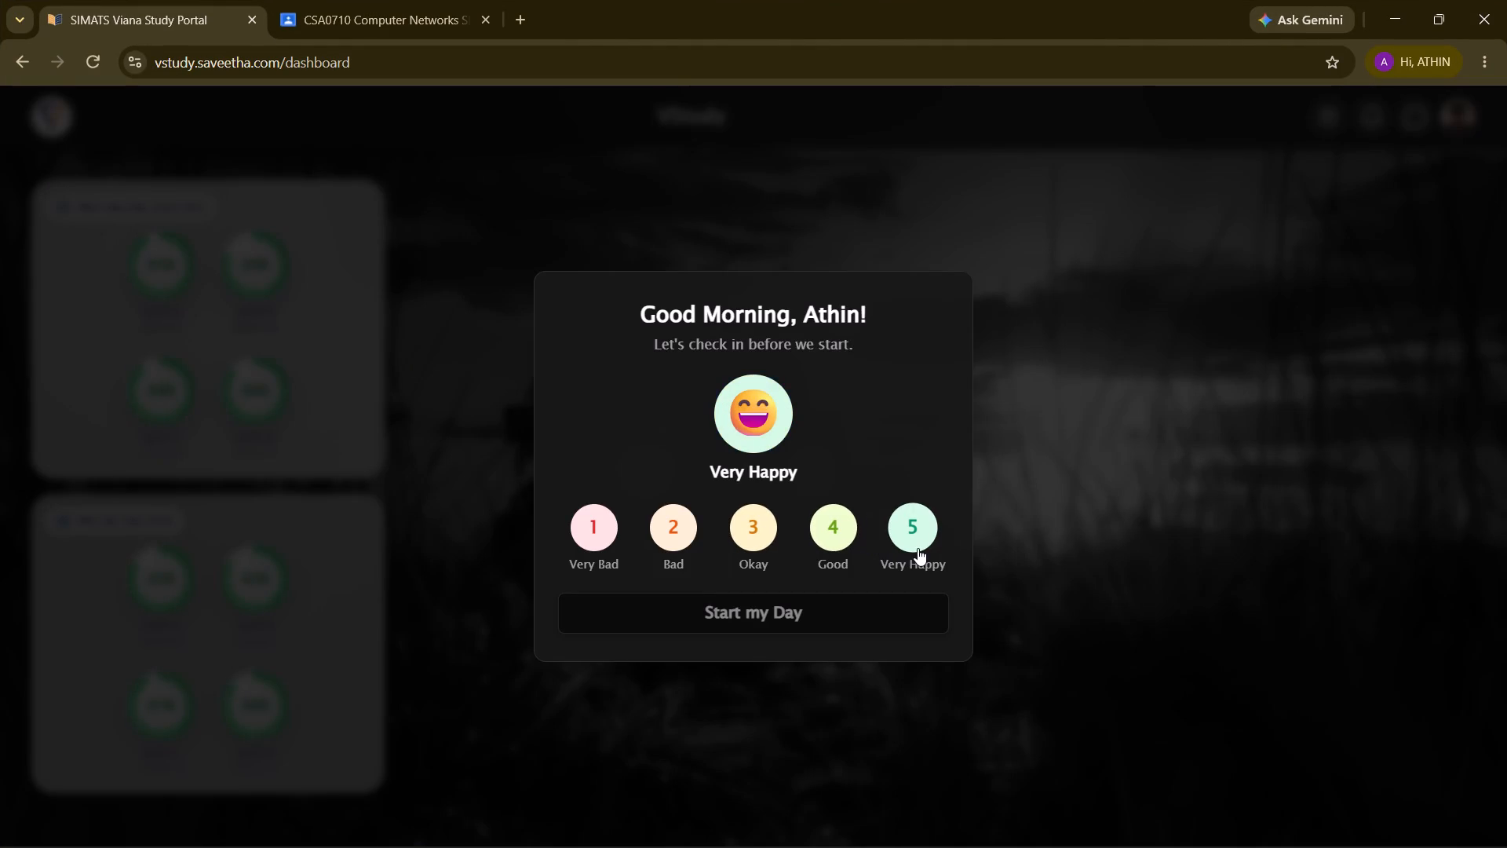
click(918, 548)
click(914, 609)
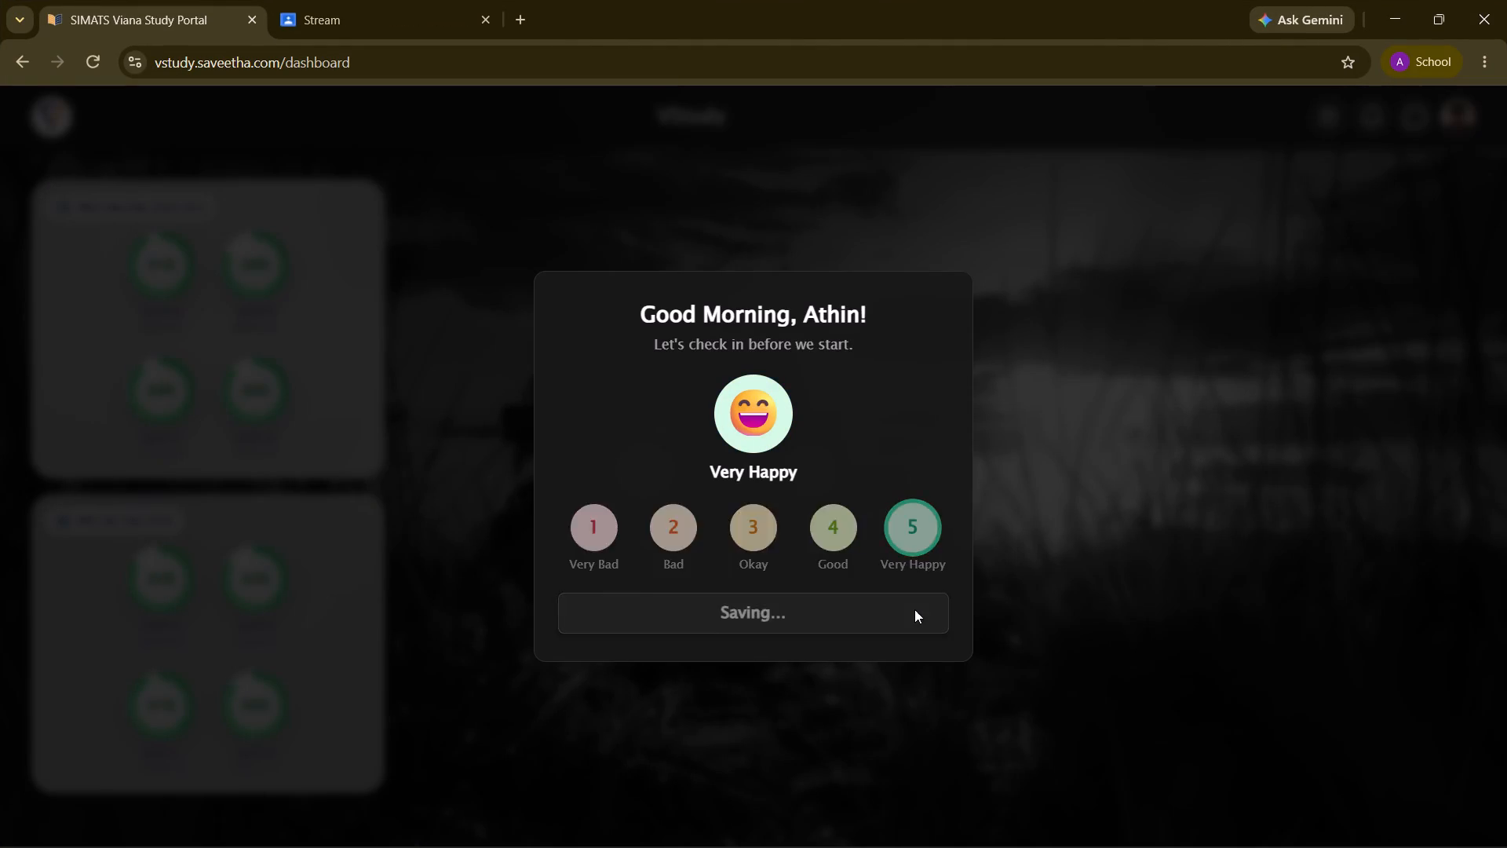
click(193, 283)
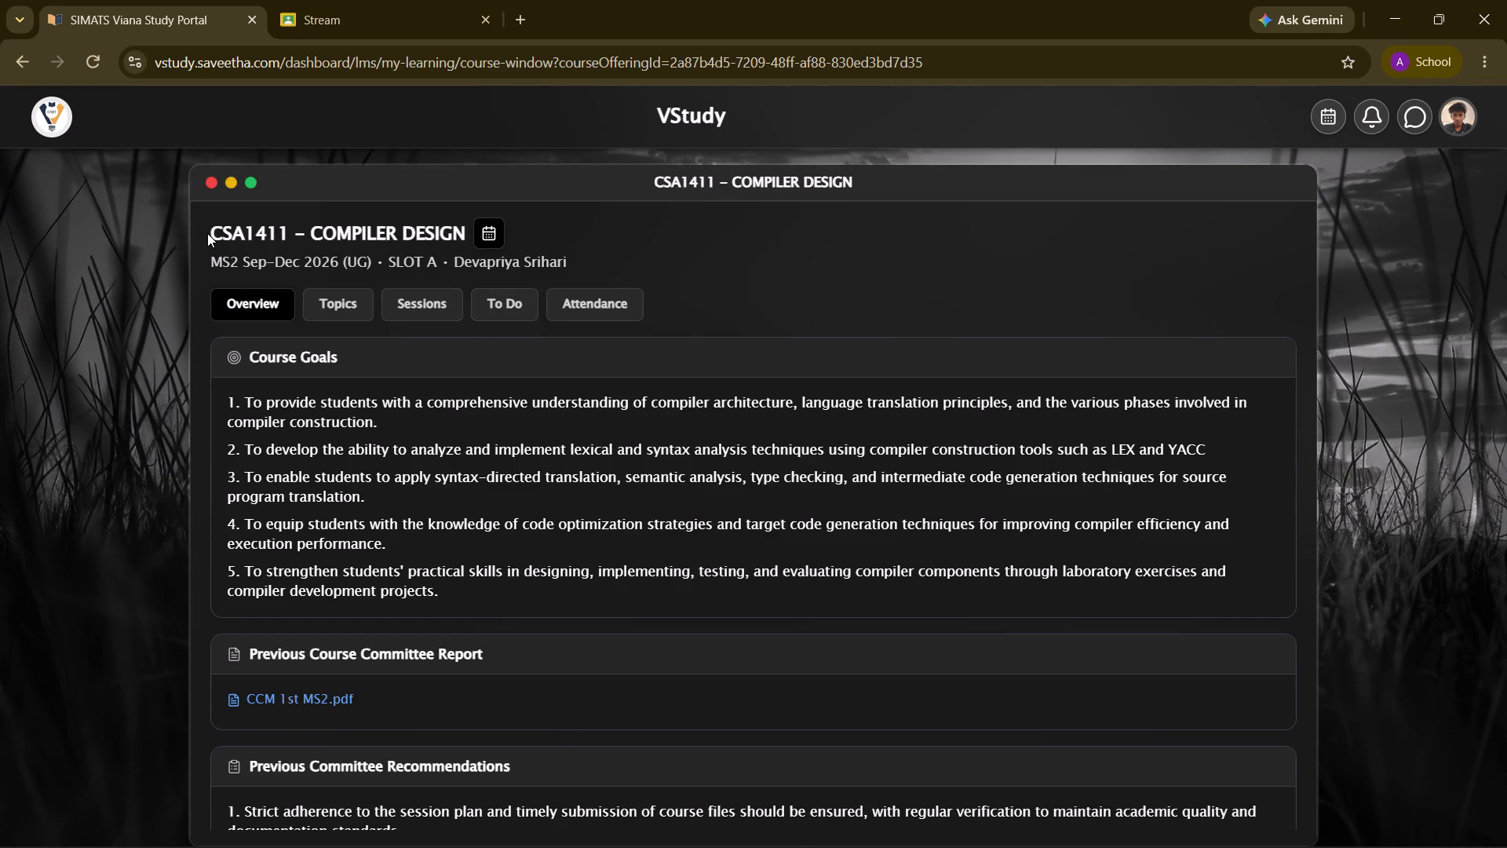
Return to the Compiler_IR_Analyzer_Capstone presentation and insert 1411 after CSA in the course heading.
key(alt+Tab)
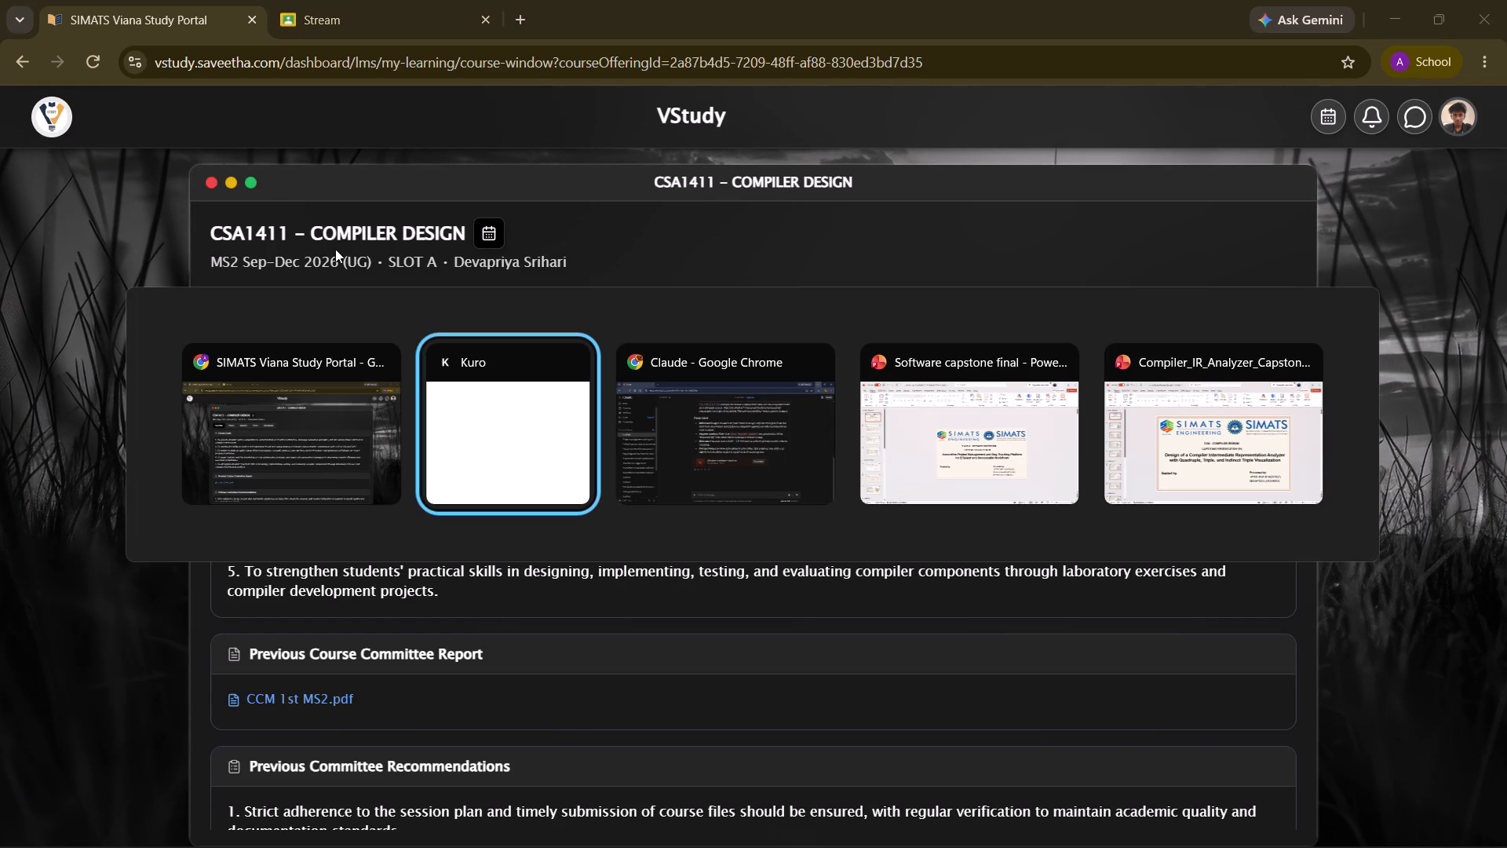
key(alt+Tab)
key(alt+Tab)
key(alt+Tab)
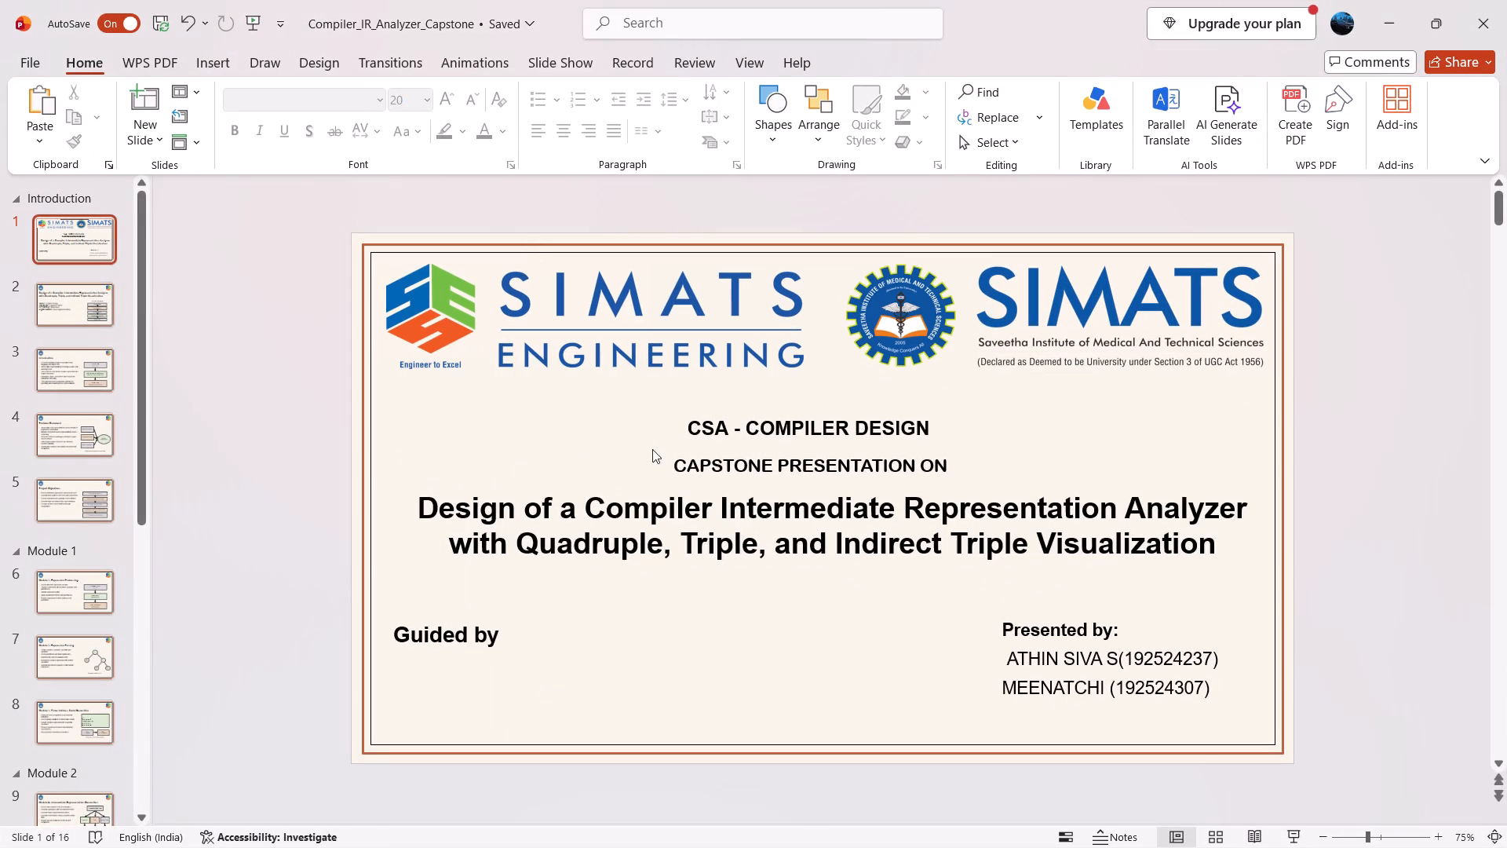
click(728, 431)
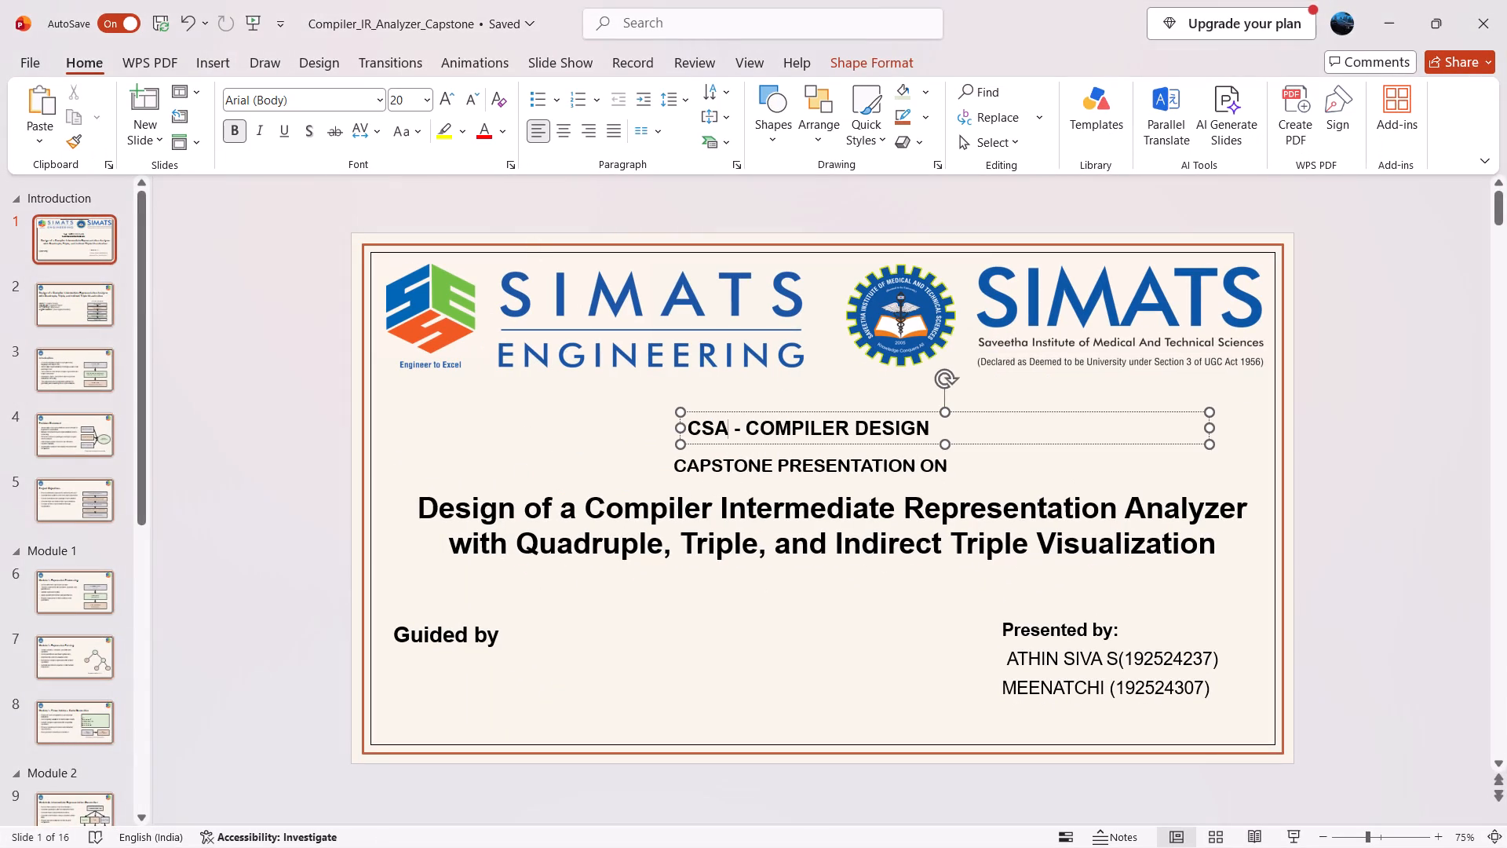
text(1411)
Update the VStudy portal in Chrome, copy the instructor's name from the course header, and return to the presentation.
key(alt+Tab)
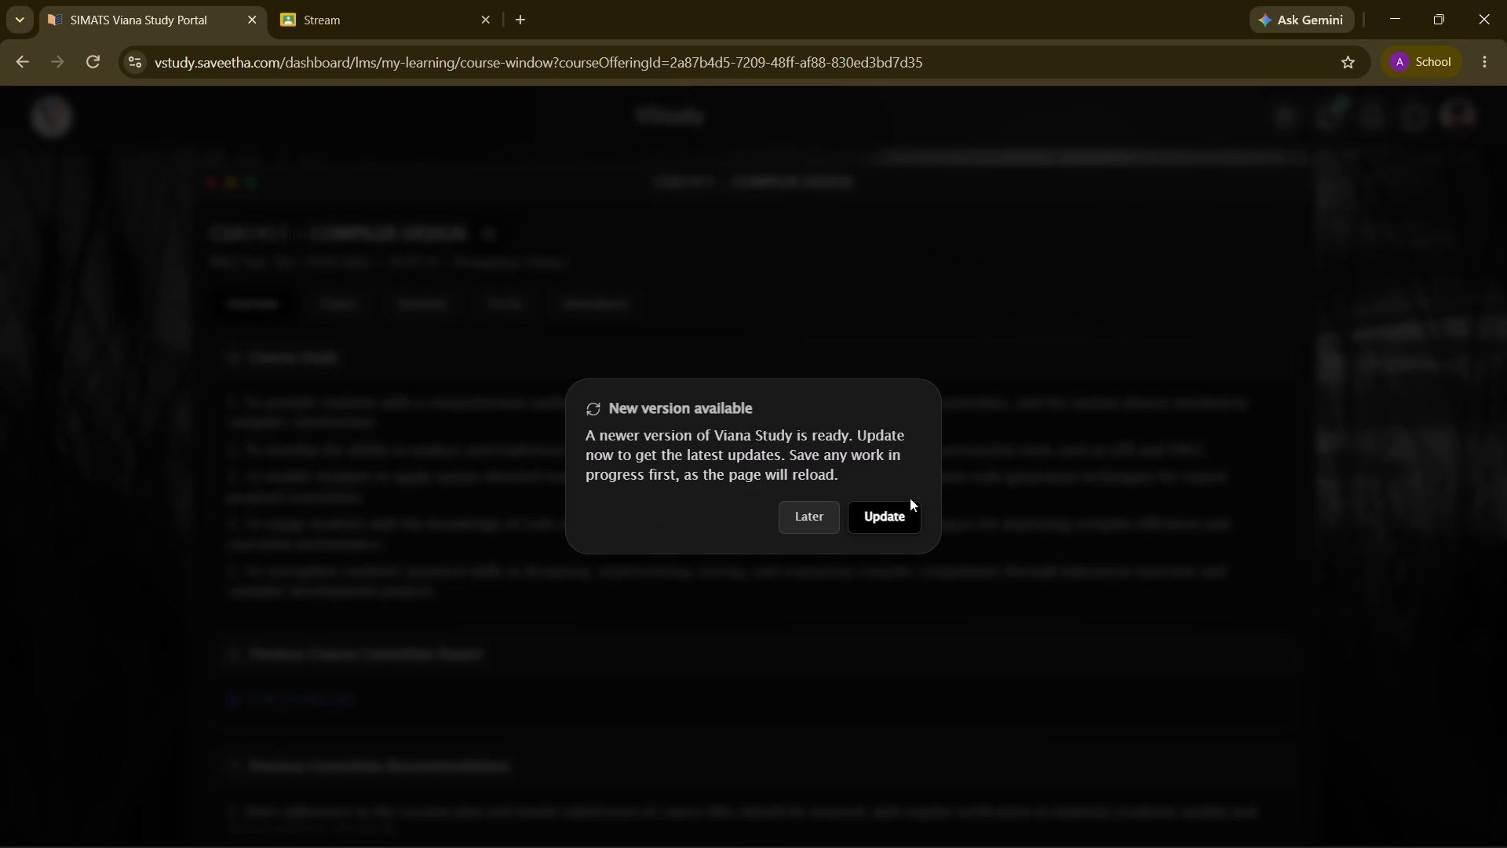
click(903, 508)
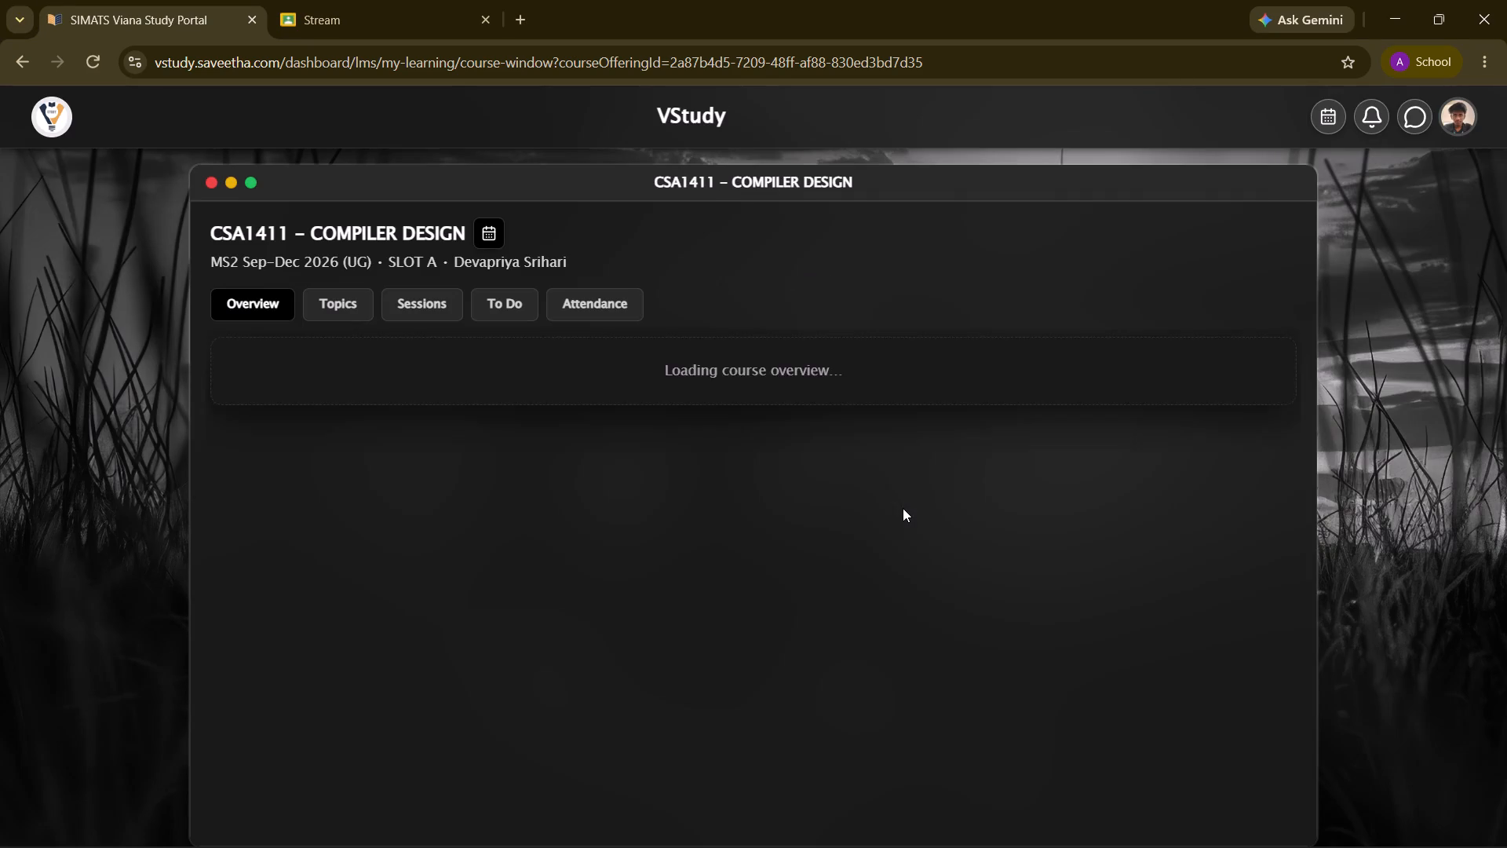
key(alt+Tab)
key(alt+Tab)
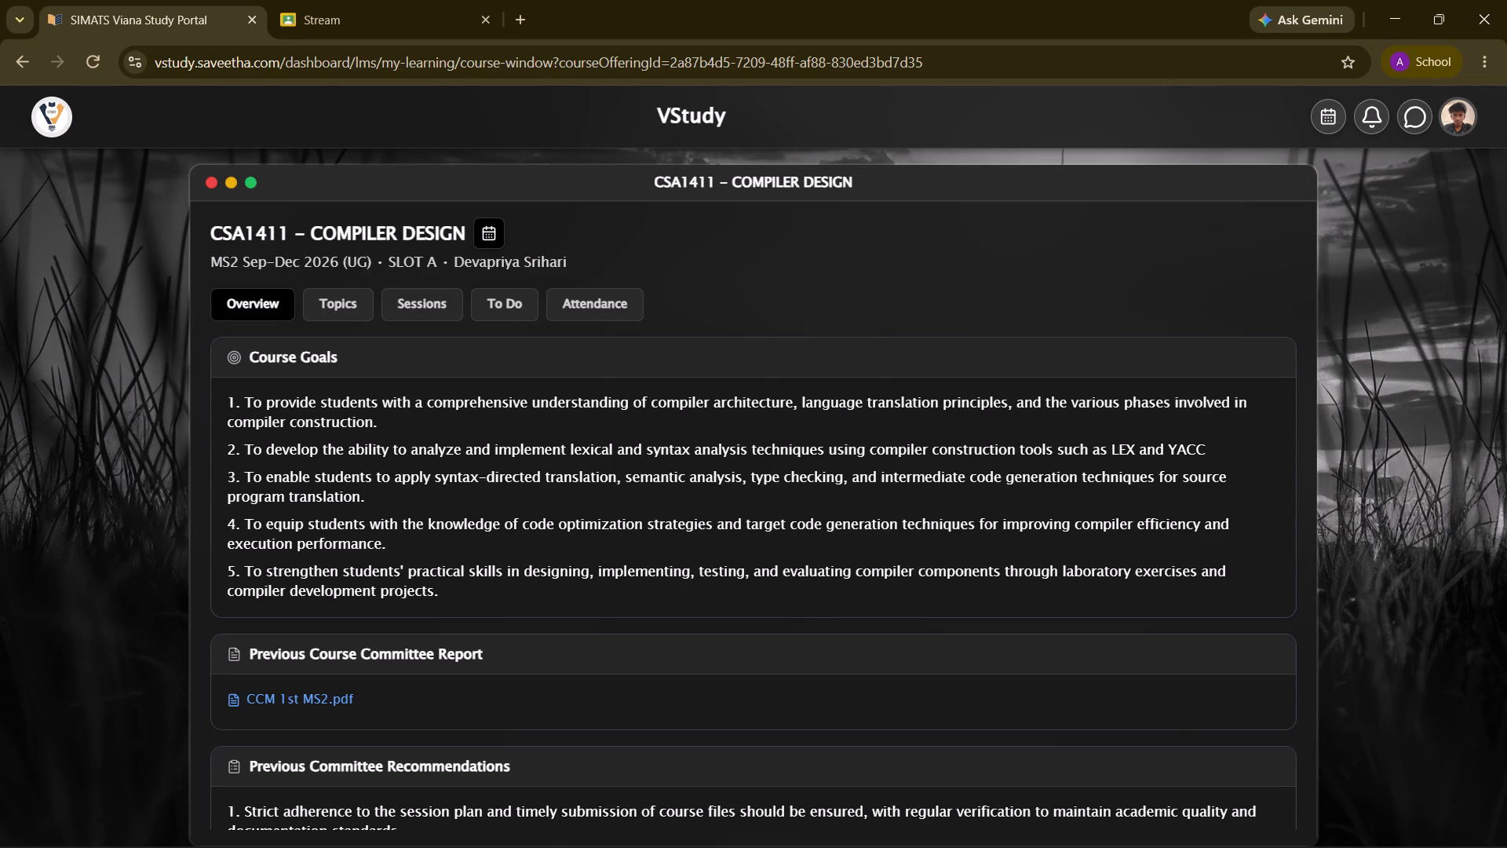
drag(456, 265, 580, 268)
key(ctrl+c)
key(alt+Tab)
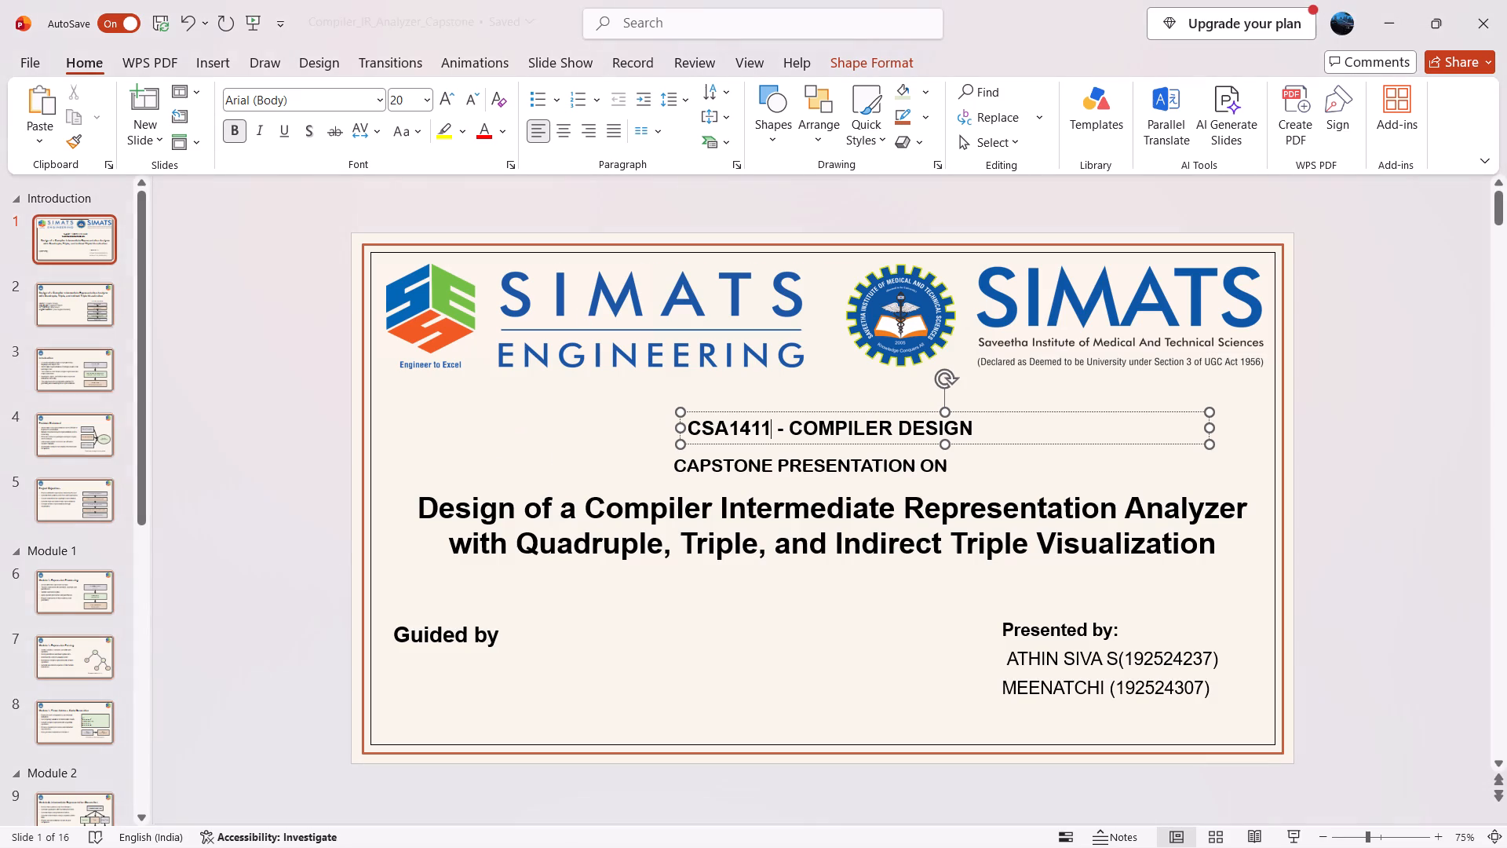
Add a line below Guided by containing "Dr." followed by the copied instructor's name.
click(497, 646)
key(Return)
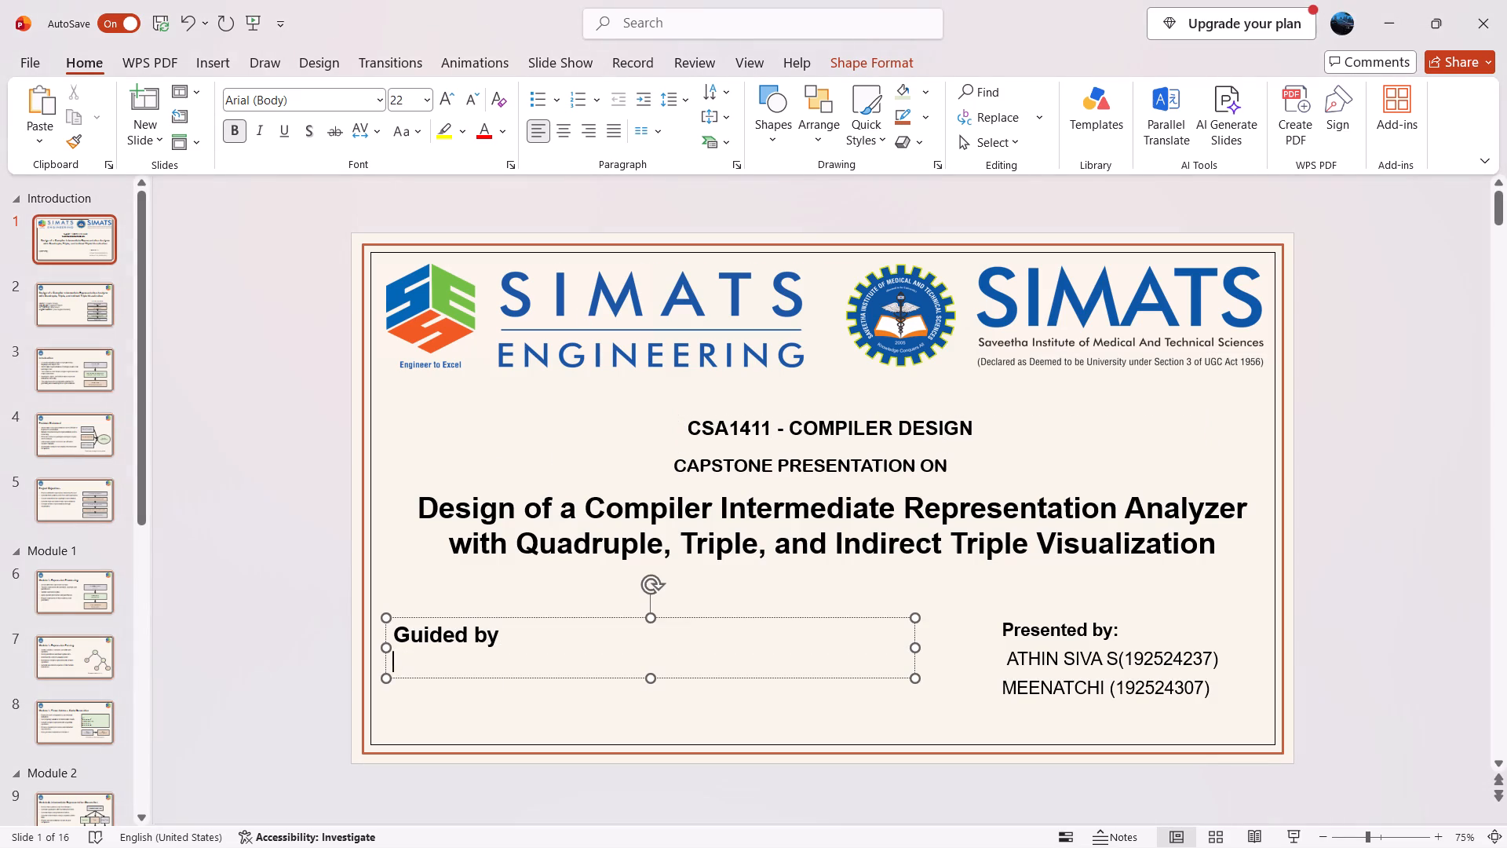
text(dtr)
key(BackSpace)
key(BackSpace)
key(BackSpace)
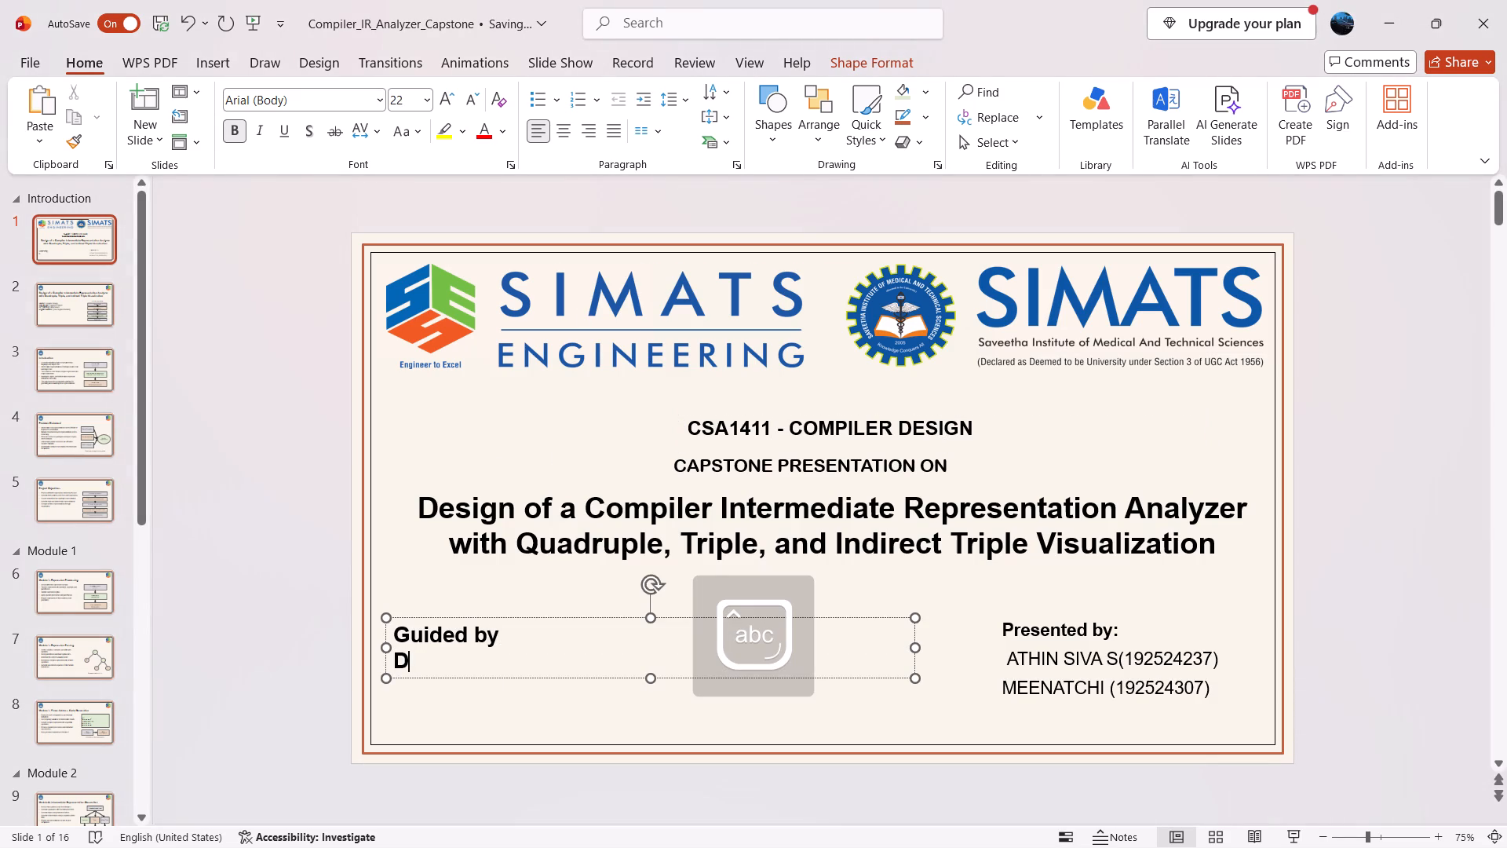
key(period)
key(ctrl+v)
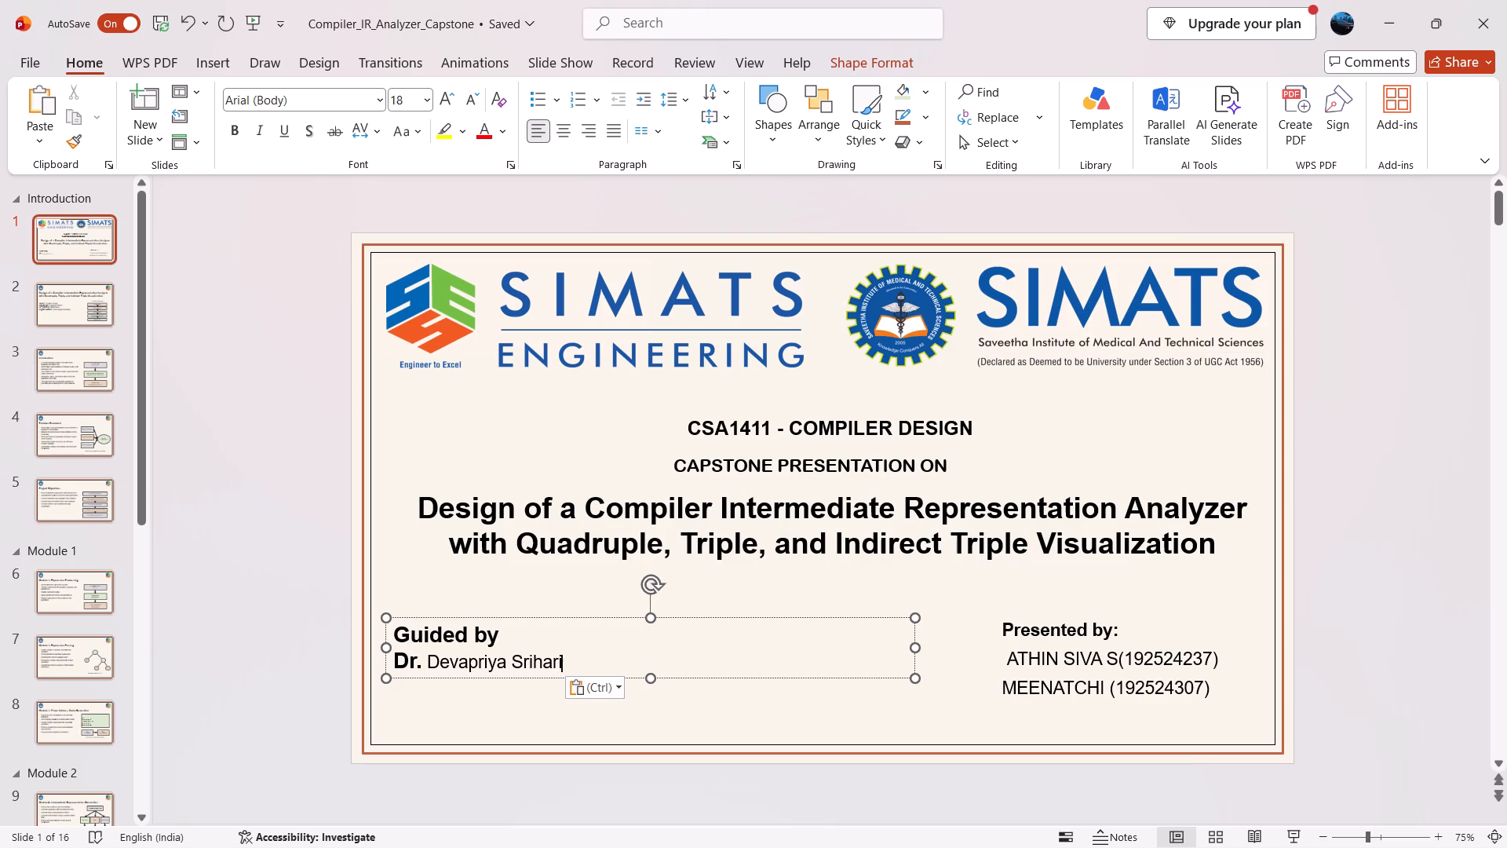
Format the "Dr." title before the instructor's name as 18 pt non-bold text, matching the presenters' names.
click(1045, 654)
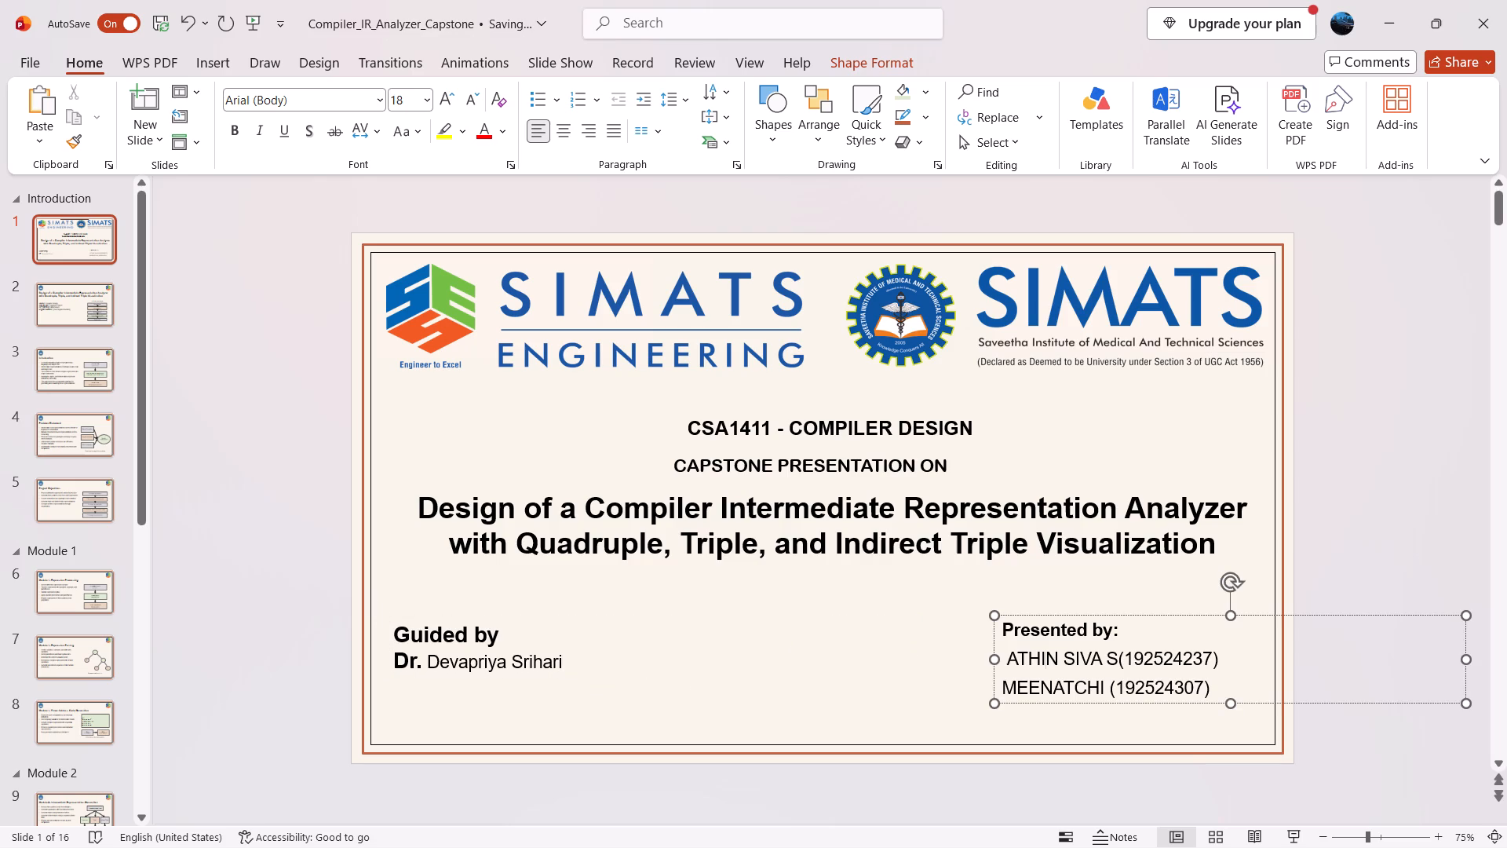
drag(398, 660, 437, 664)
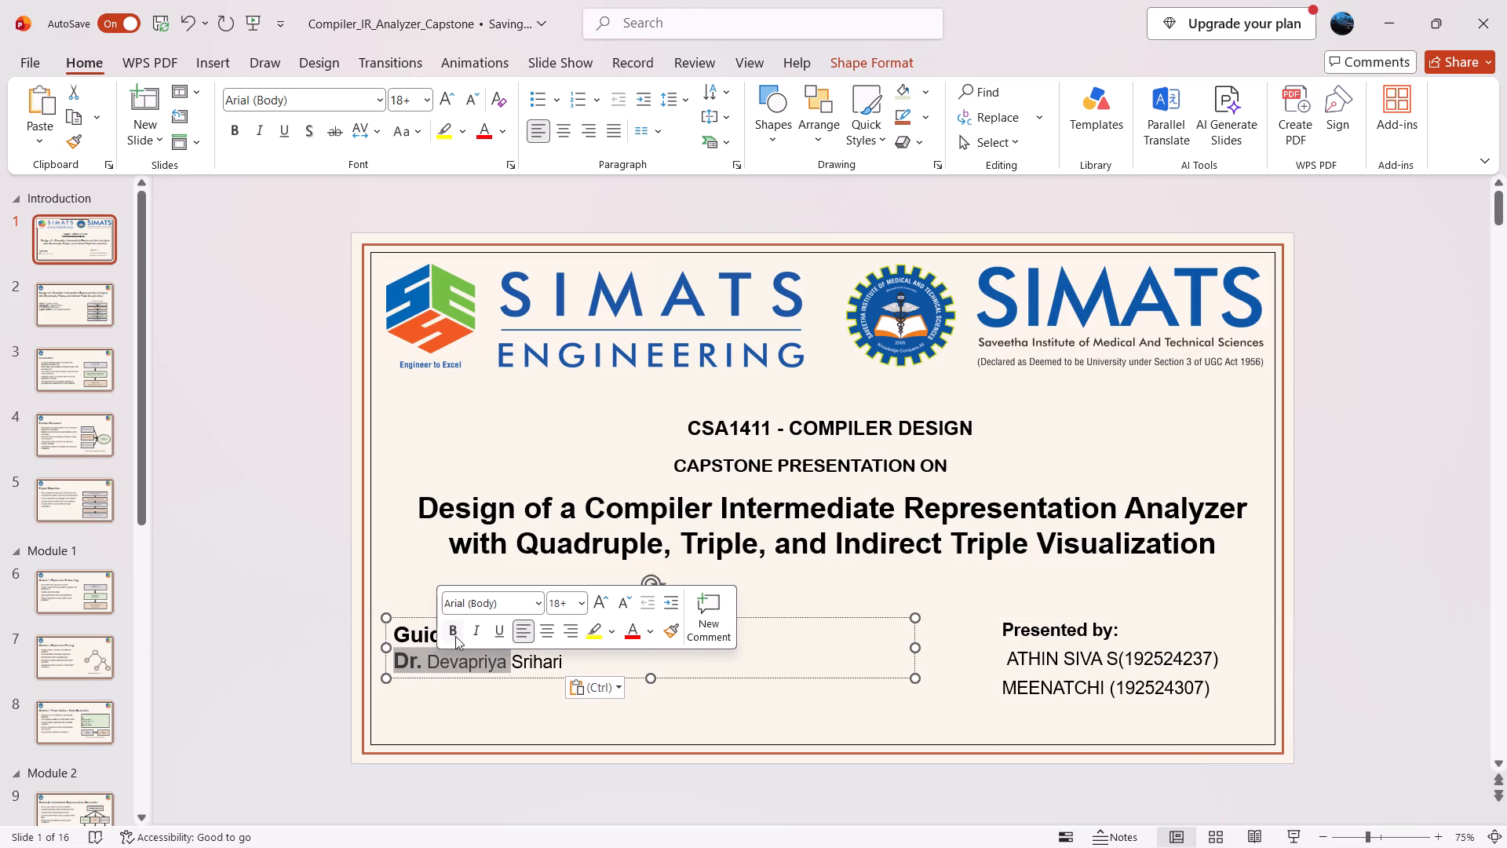
click(571, 606)
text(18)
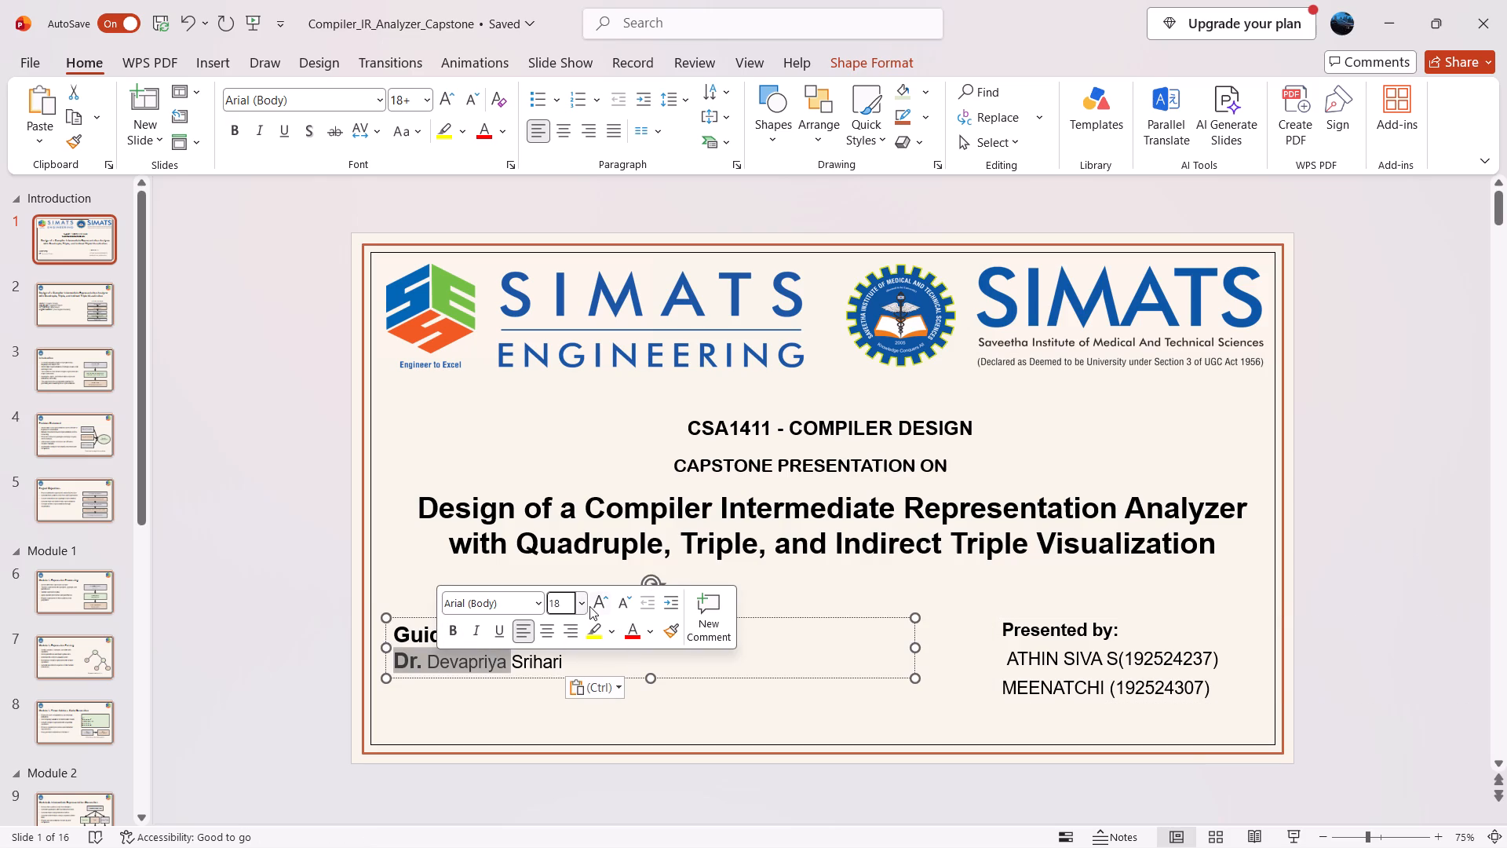
click(454, 633)
click(454, 633)
click(454, 633)
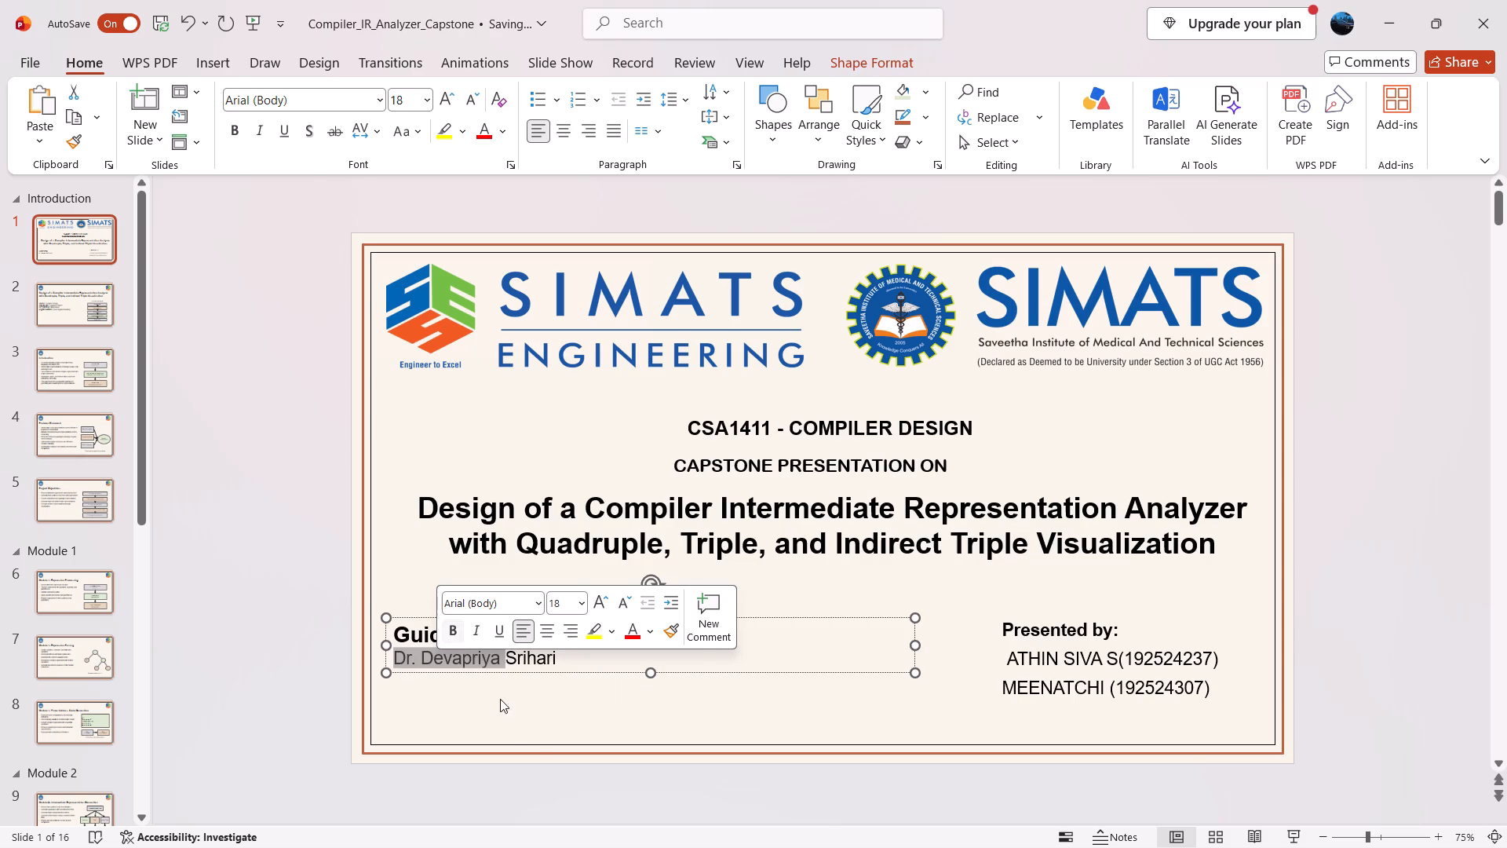
click(531, 726)
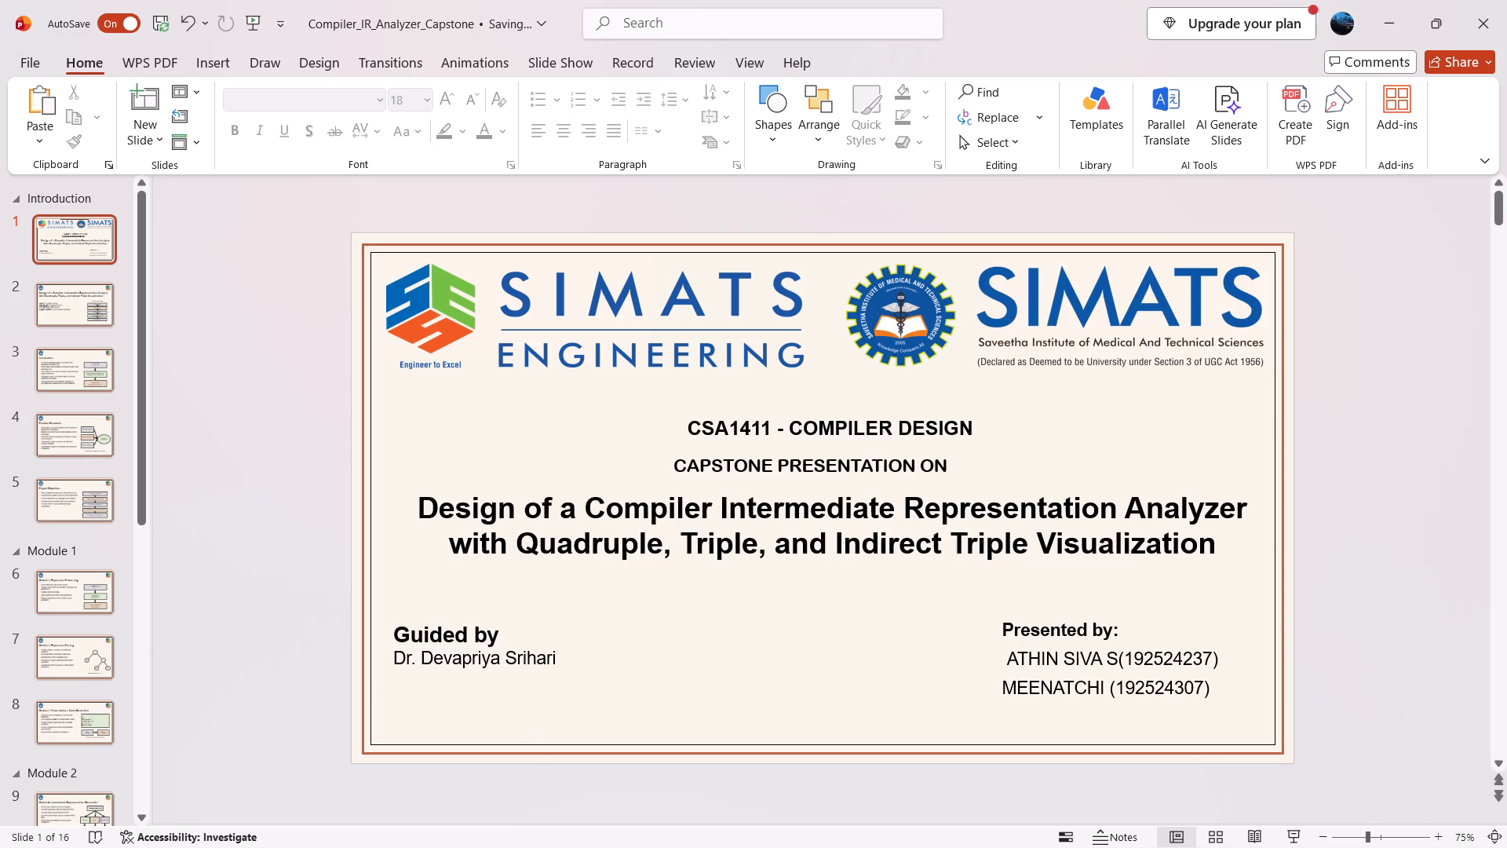
Change the instructor's name after "Dr." to uppercase.
drag(422, 665, 595, 655)
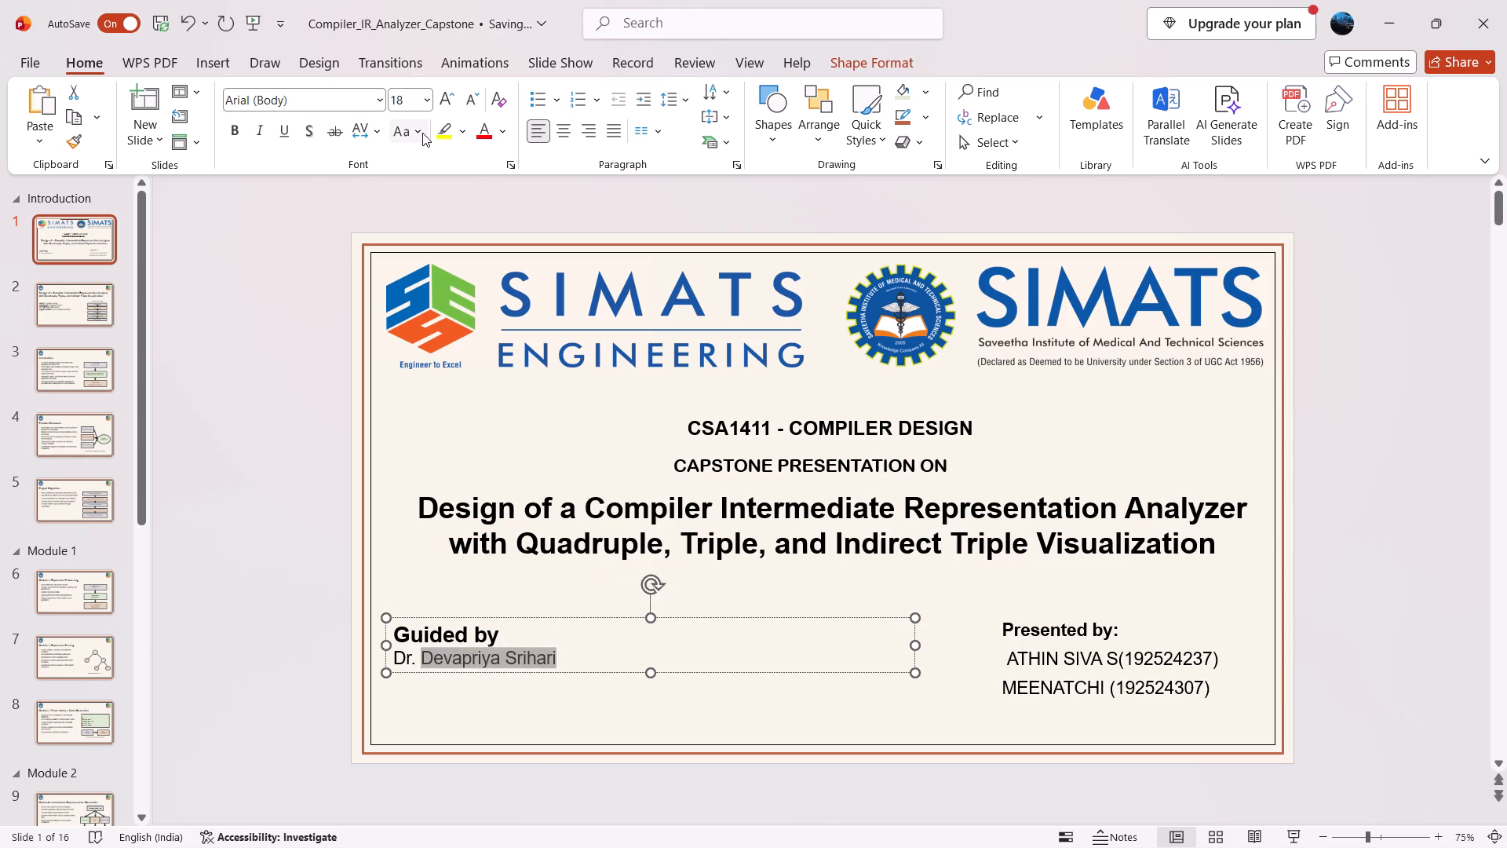
drag(422, 133, 459, 216)
click(459, 216)
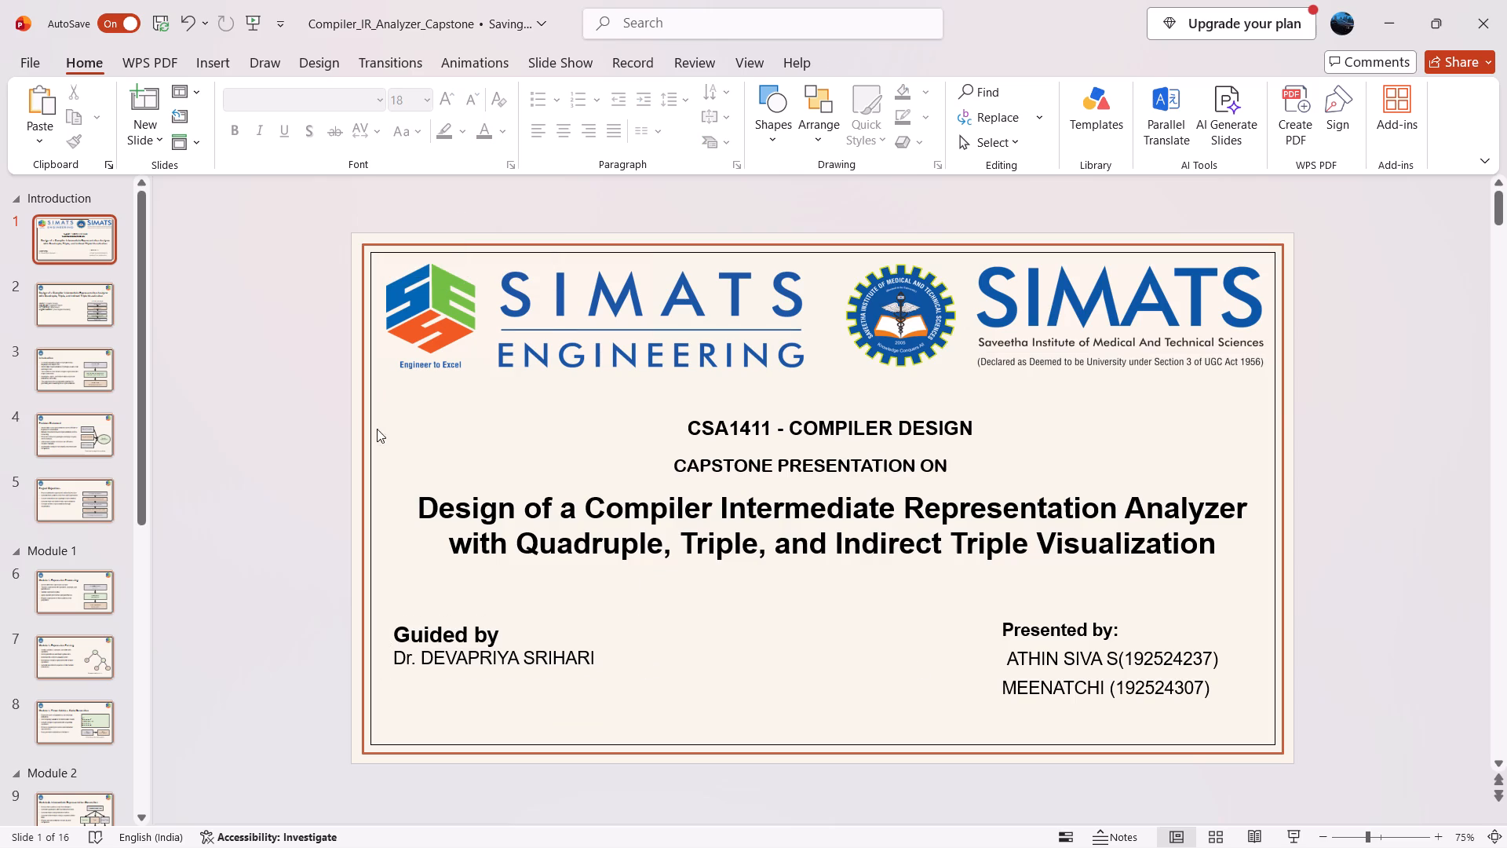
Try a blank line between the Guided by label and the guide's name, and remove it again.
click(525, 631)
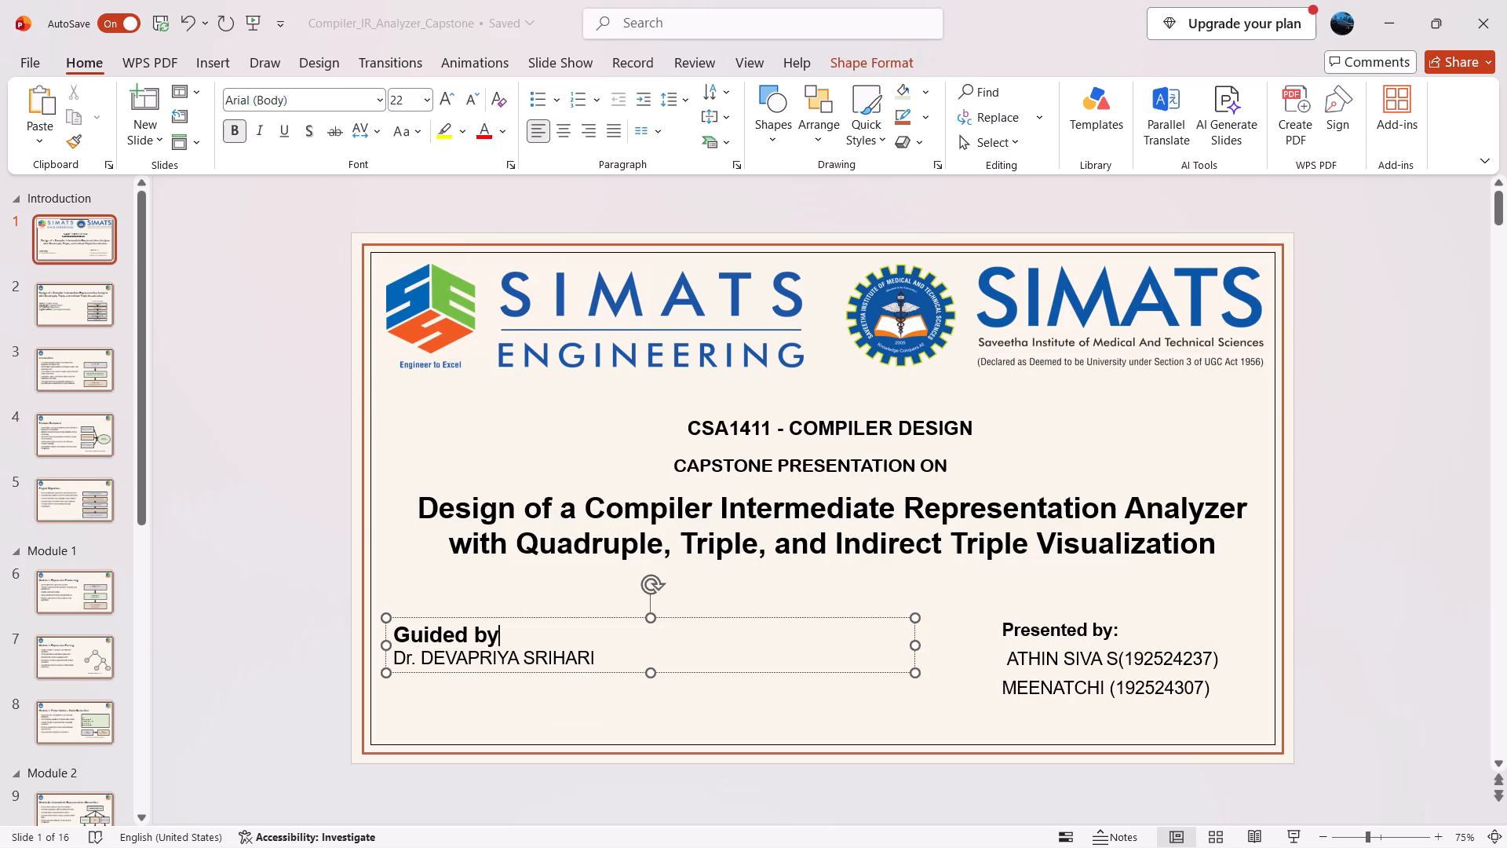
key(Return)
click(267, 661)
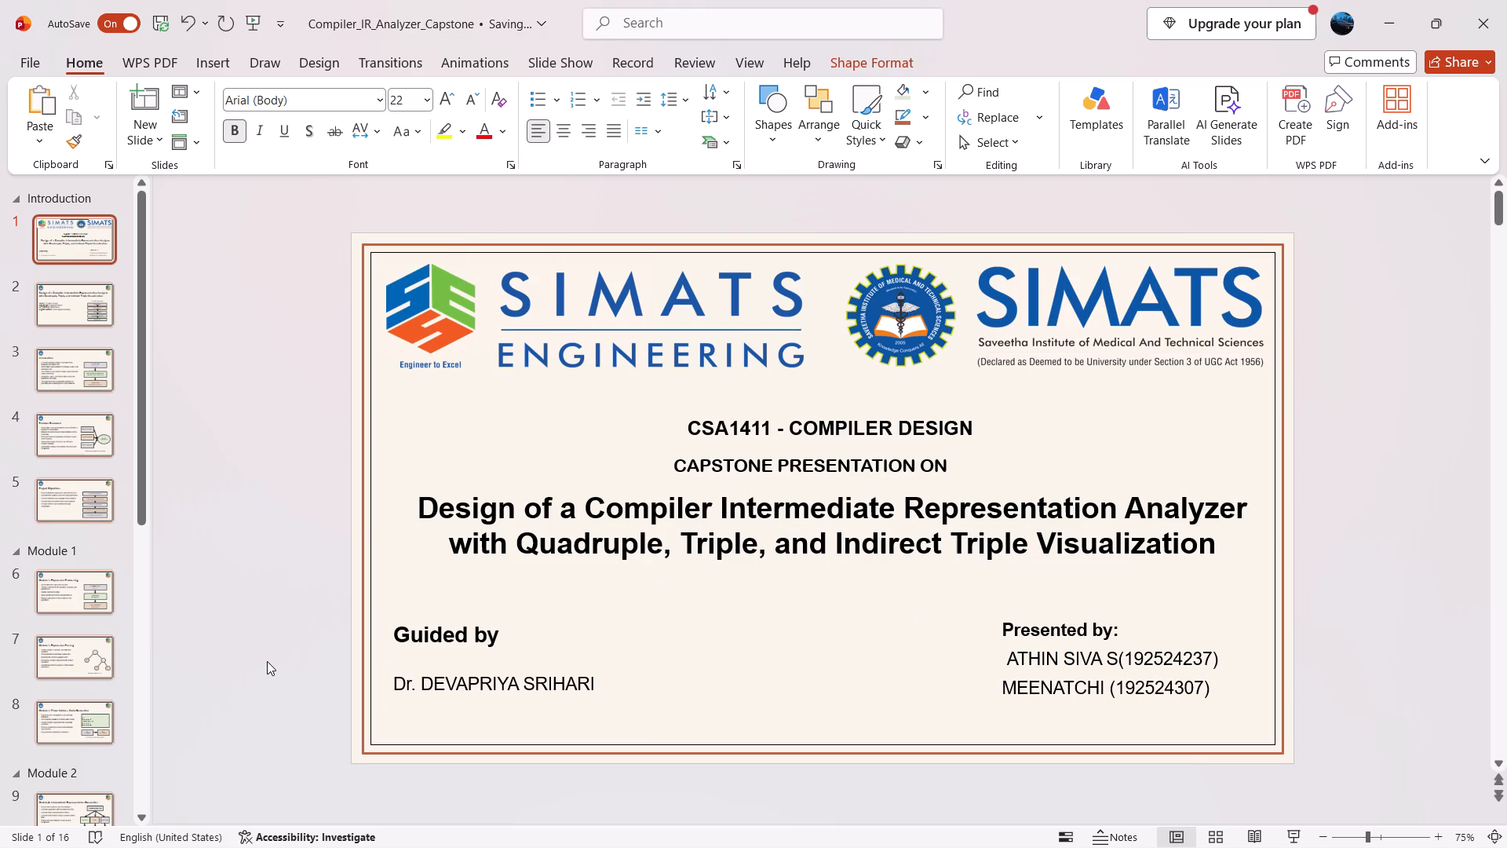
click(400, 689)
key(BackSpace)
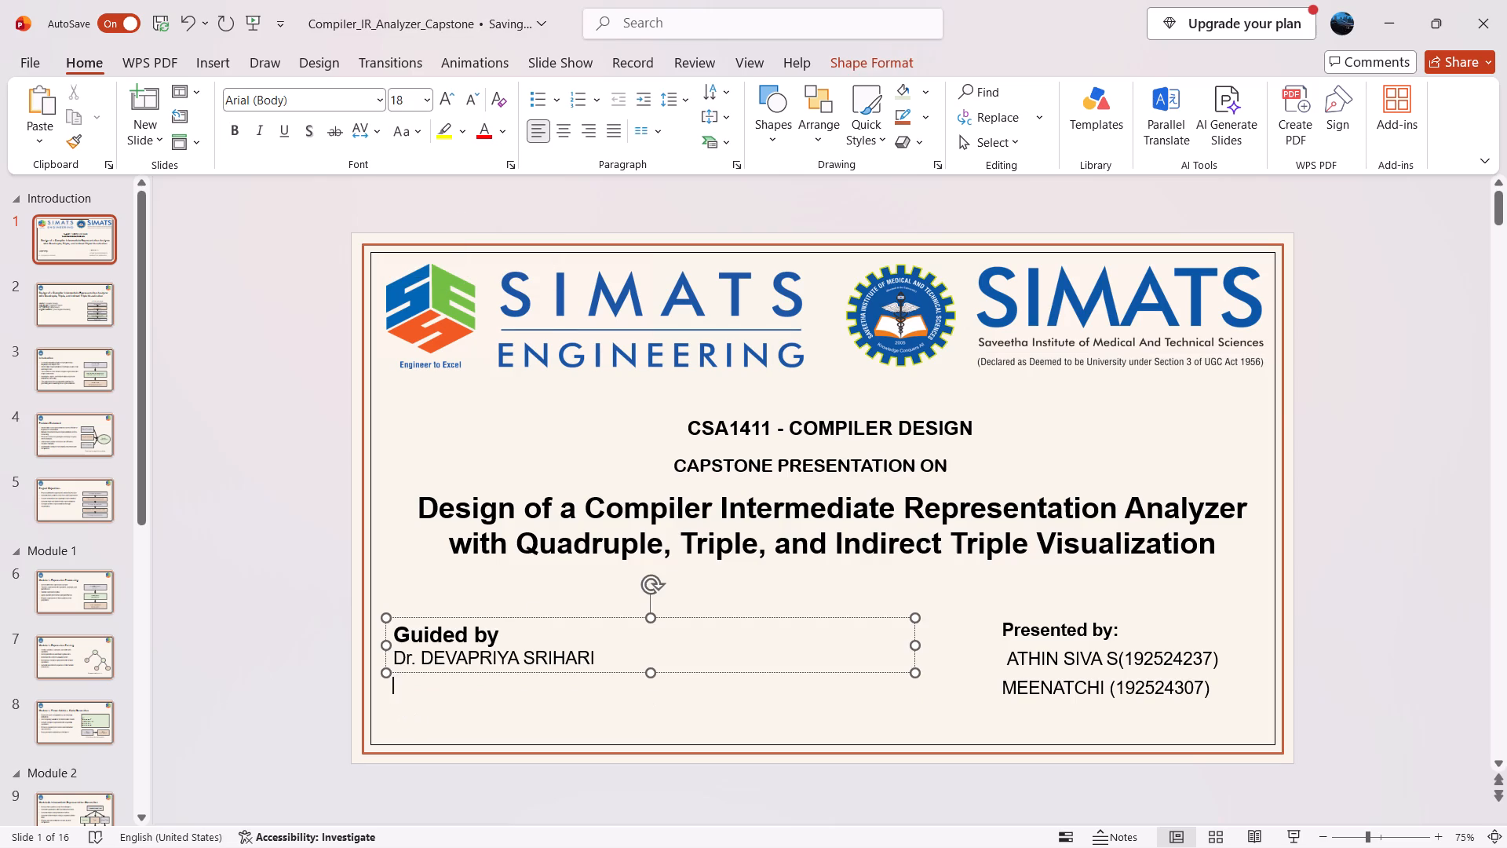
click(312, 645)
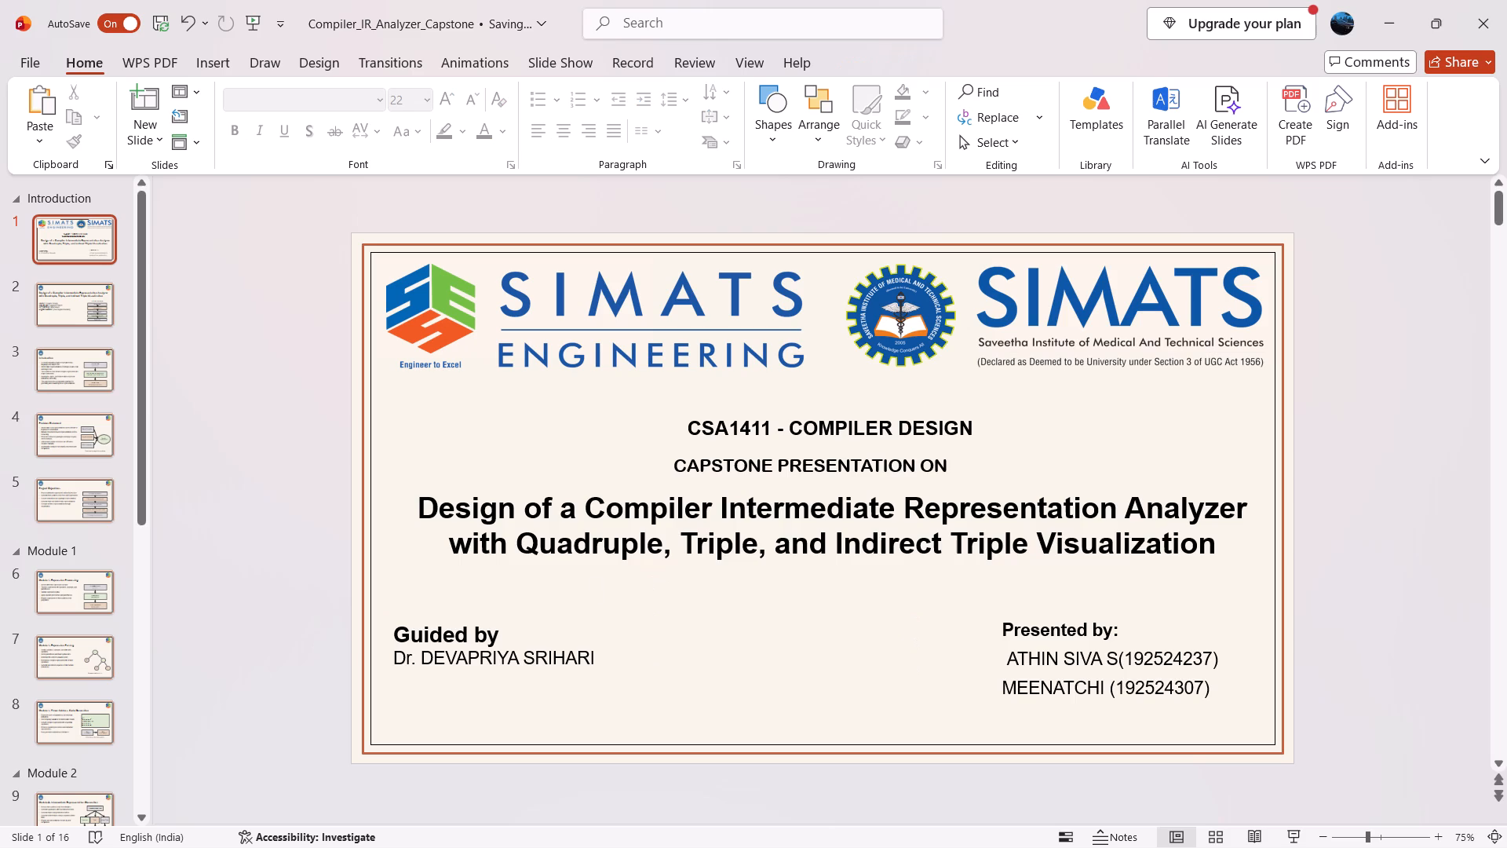
Reduce the Guided by label's font size to 20.
click(487, 631)
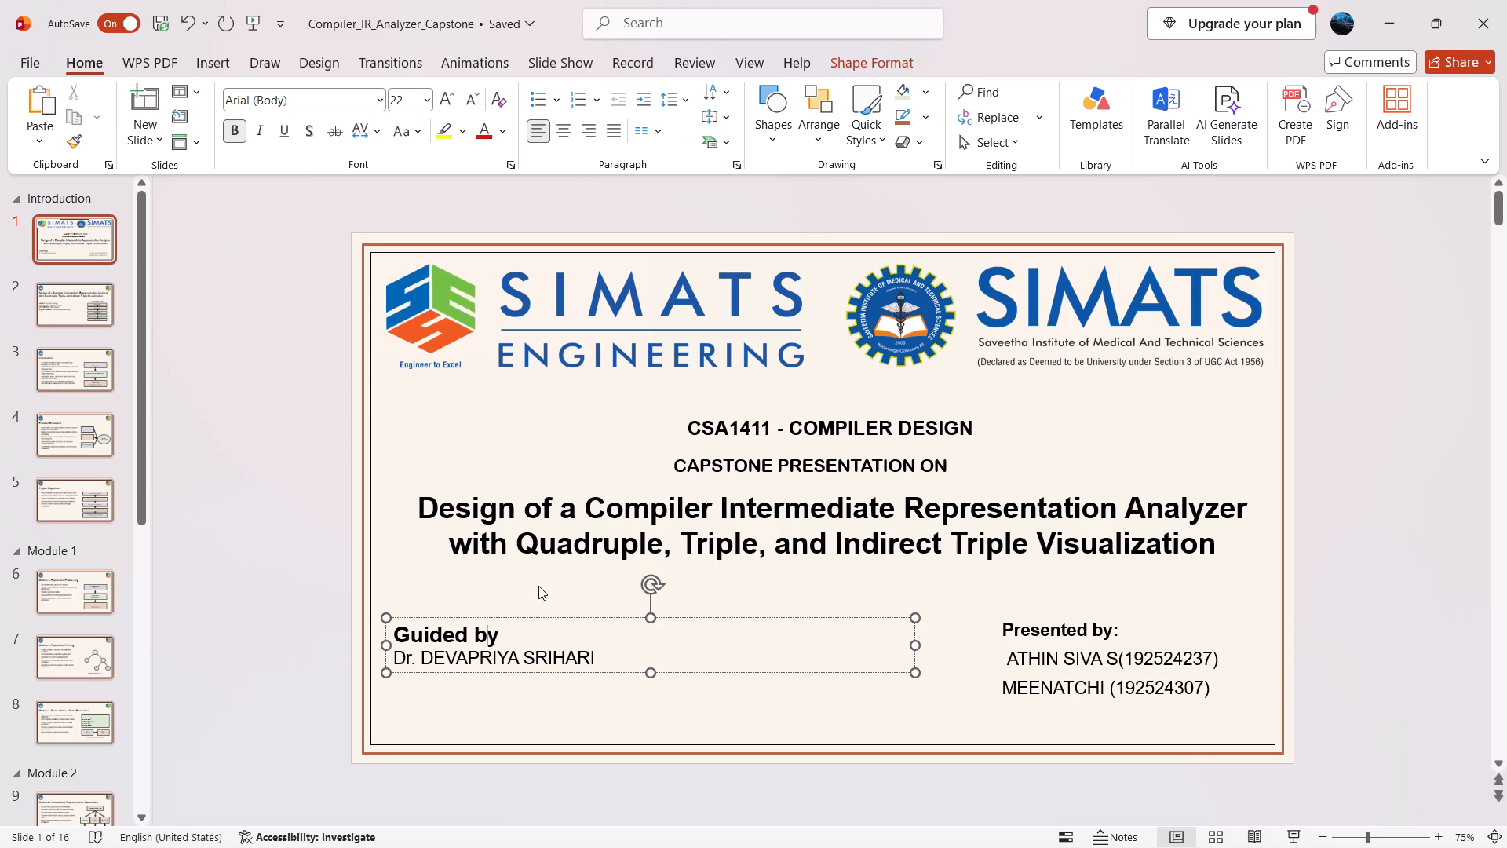
drag(509, 633, 312, 646)
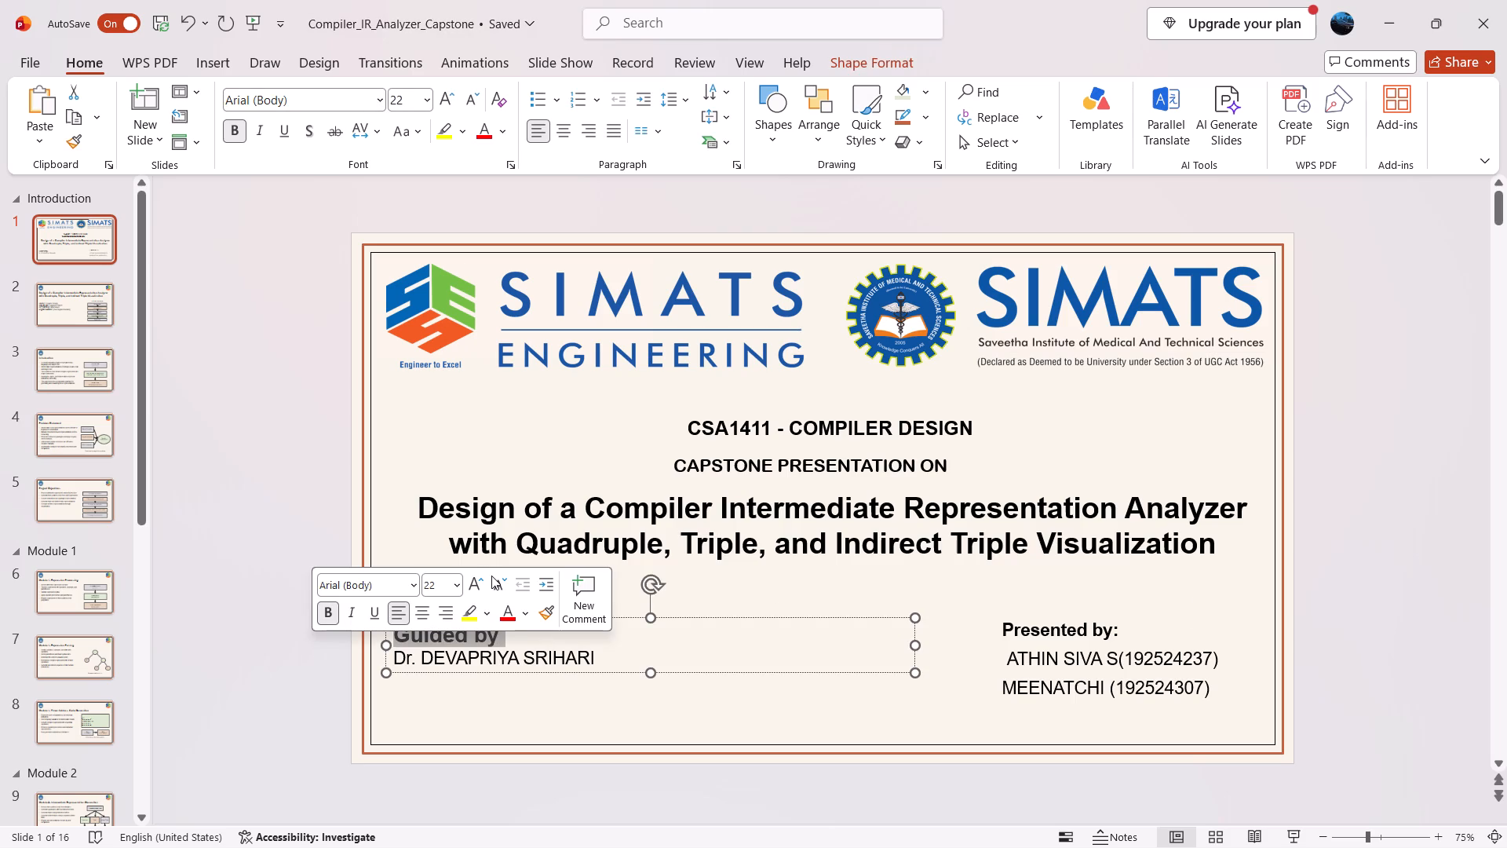
click(502, 586)
click(288, 728)
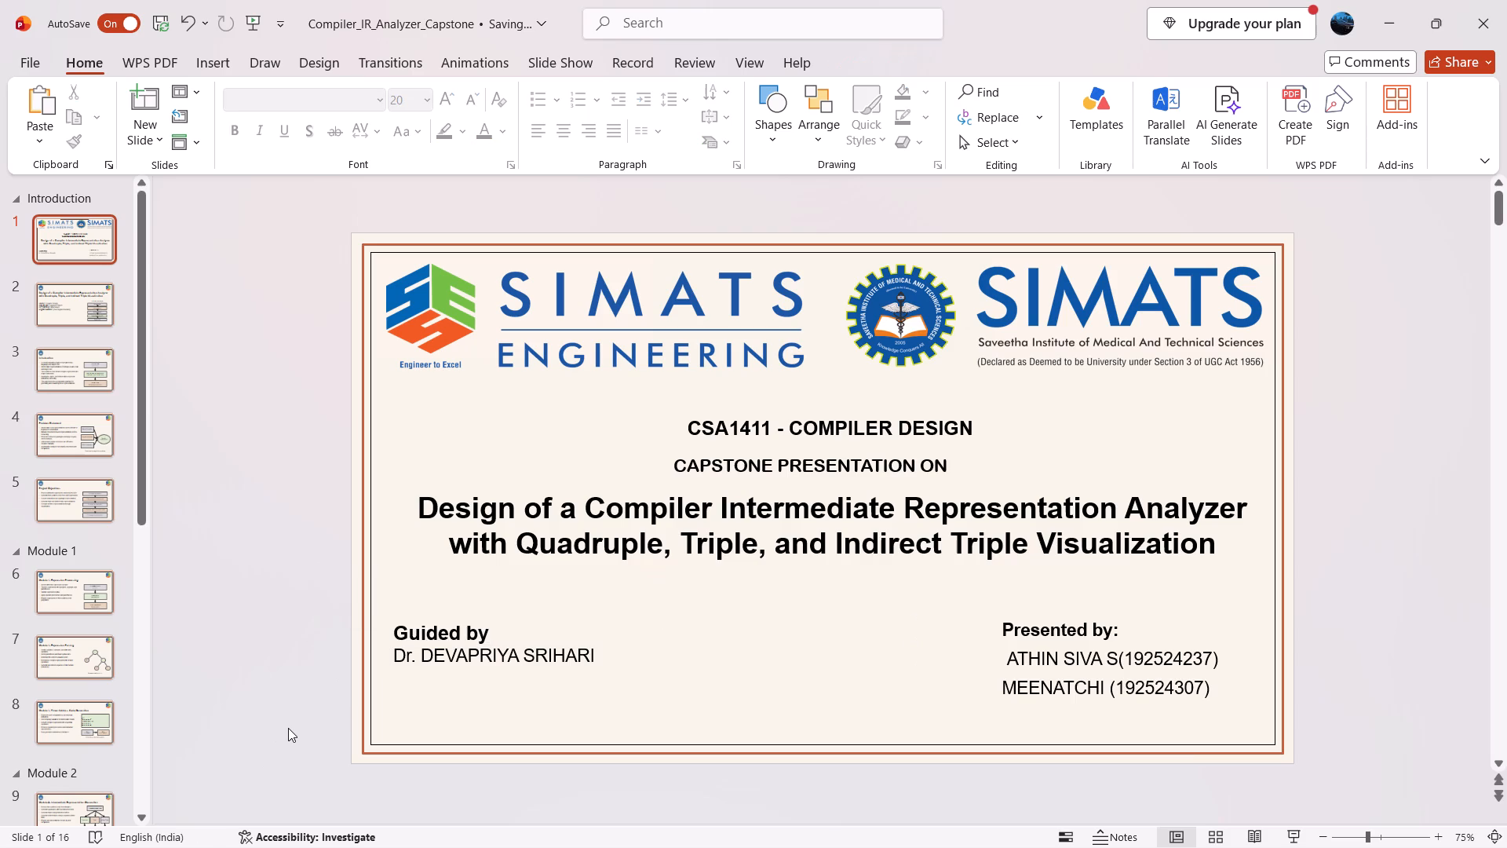
Increase the Presented by: label's font size to 20.
click(1044, 623)
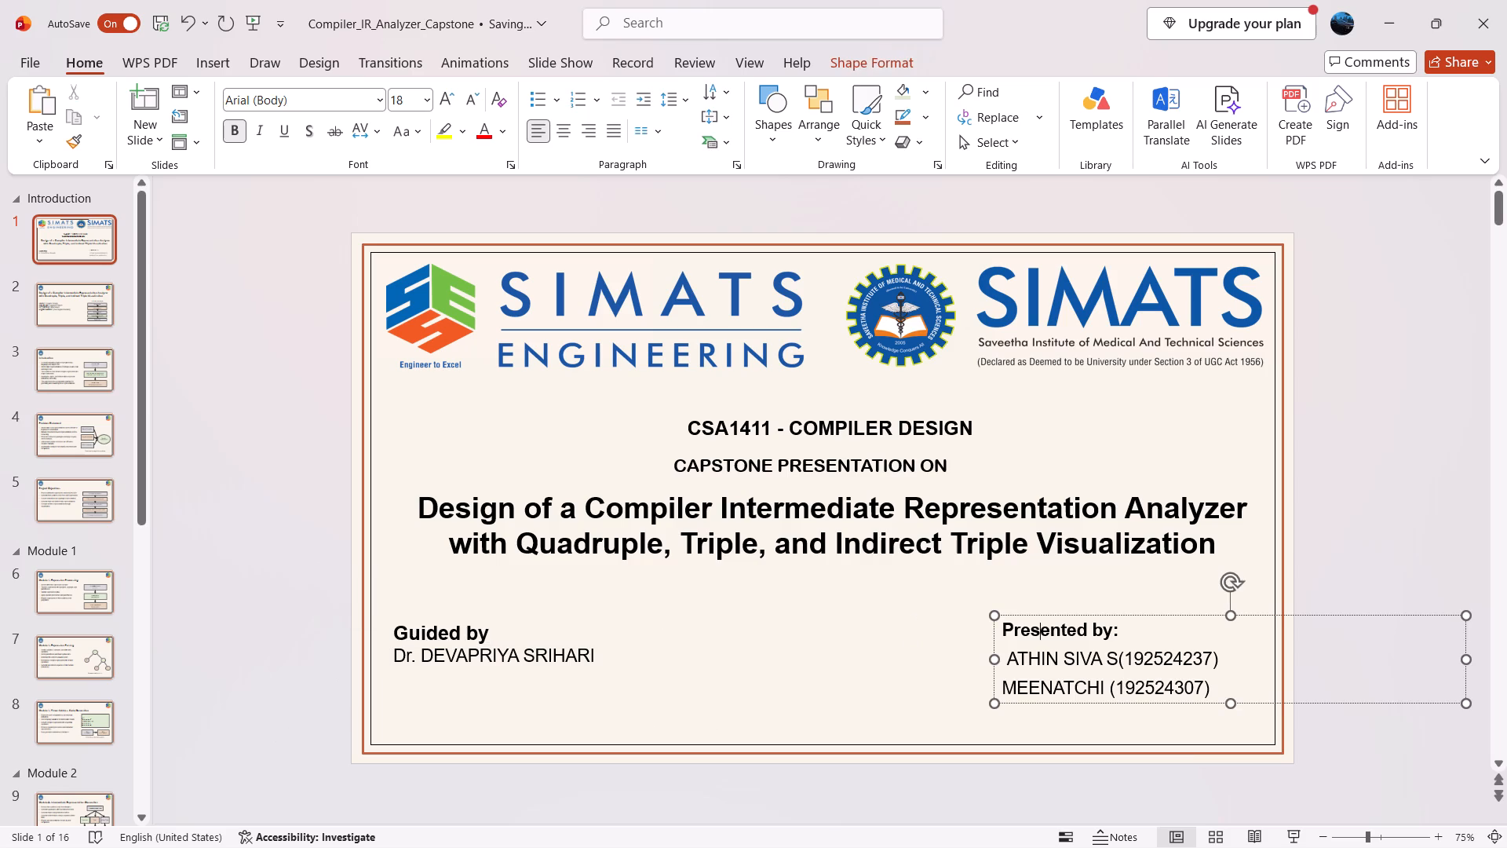
drag(1139, 628, 1126, 627)
drag(1126, 627, 893, 601)
click(1050, 543)
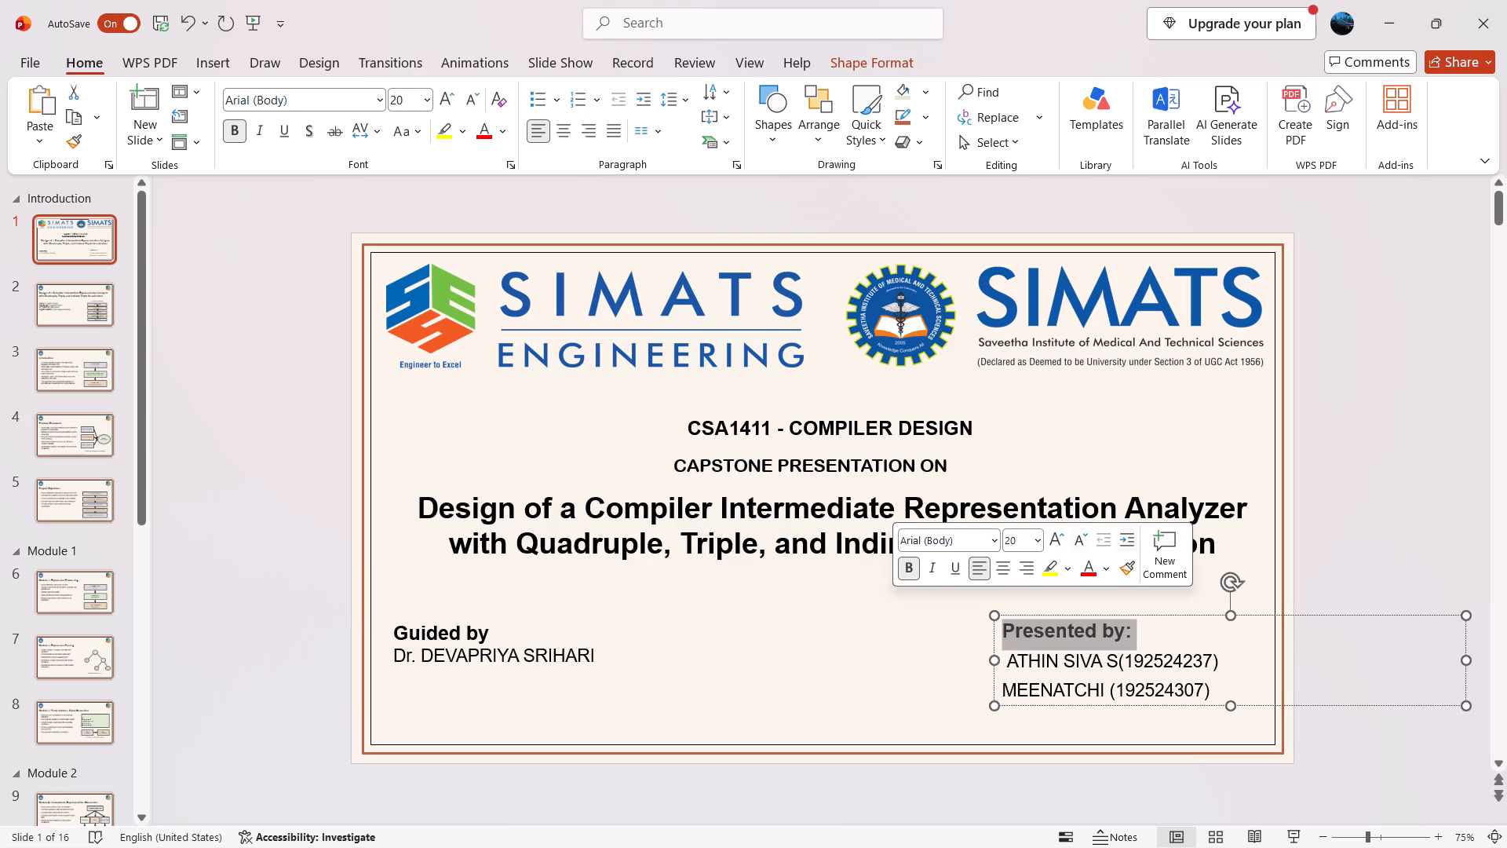
click(1373, 550)
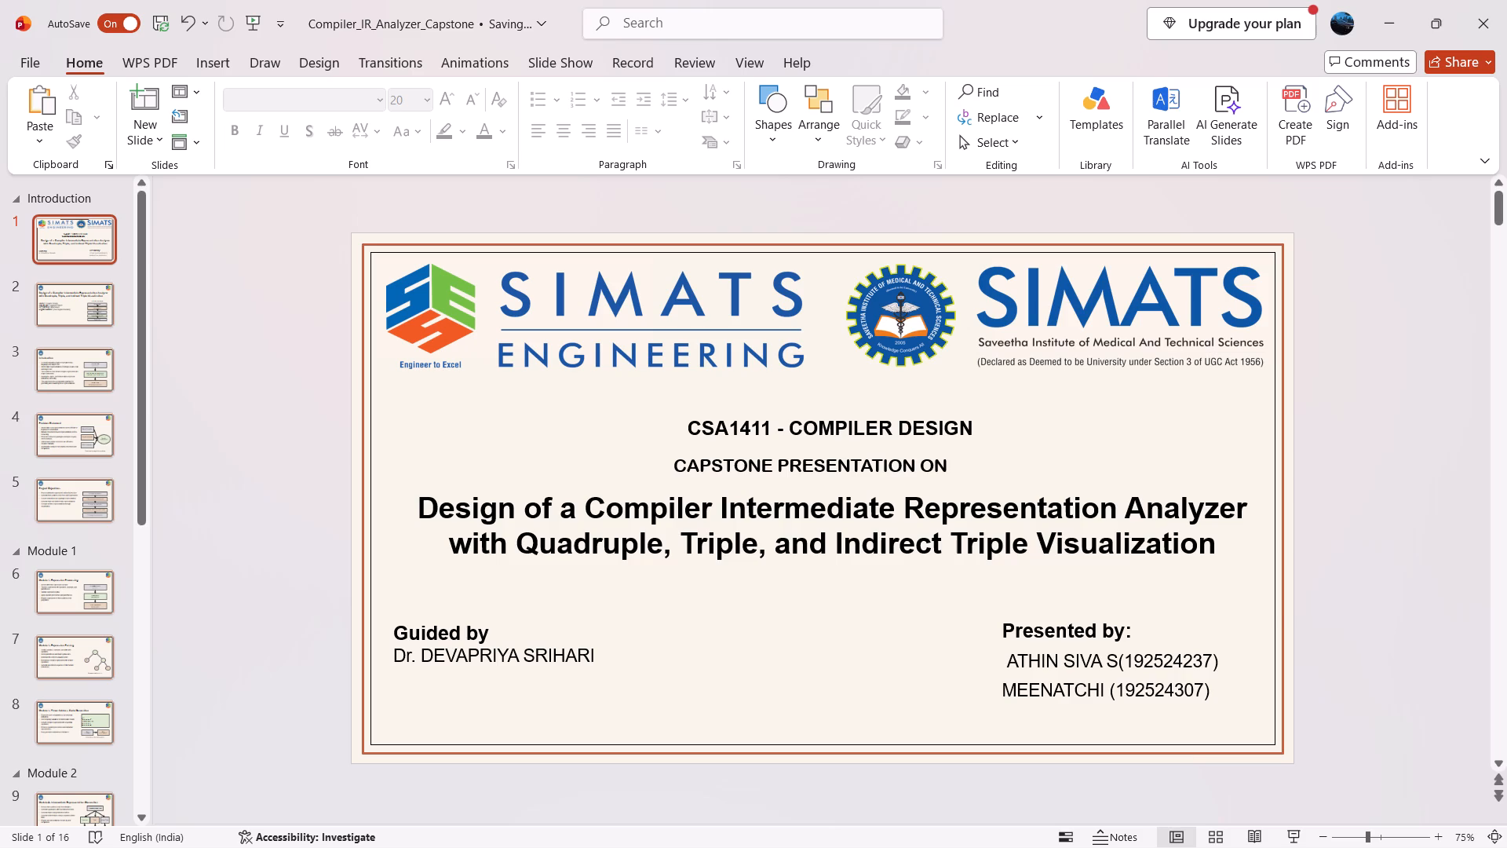
Add a line between the two presenters with another presenter's name in capitals and the registration number in parentheses.
click(1217, 659)
key(Return)
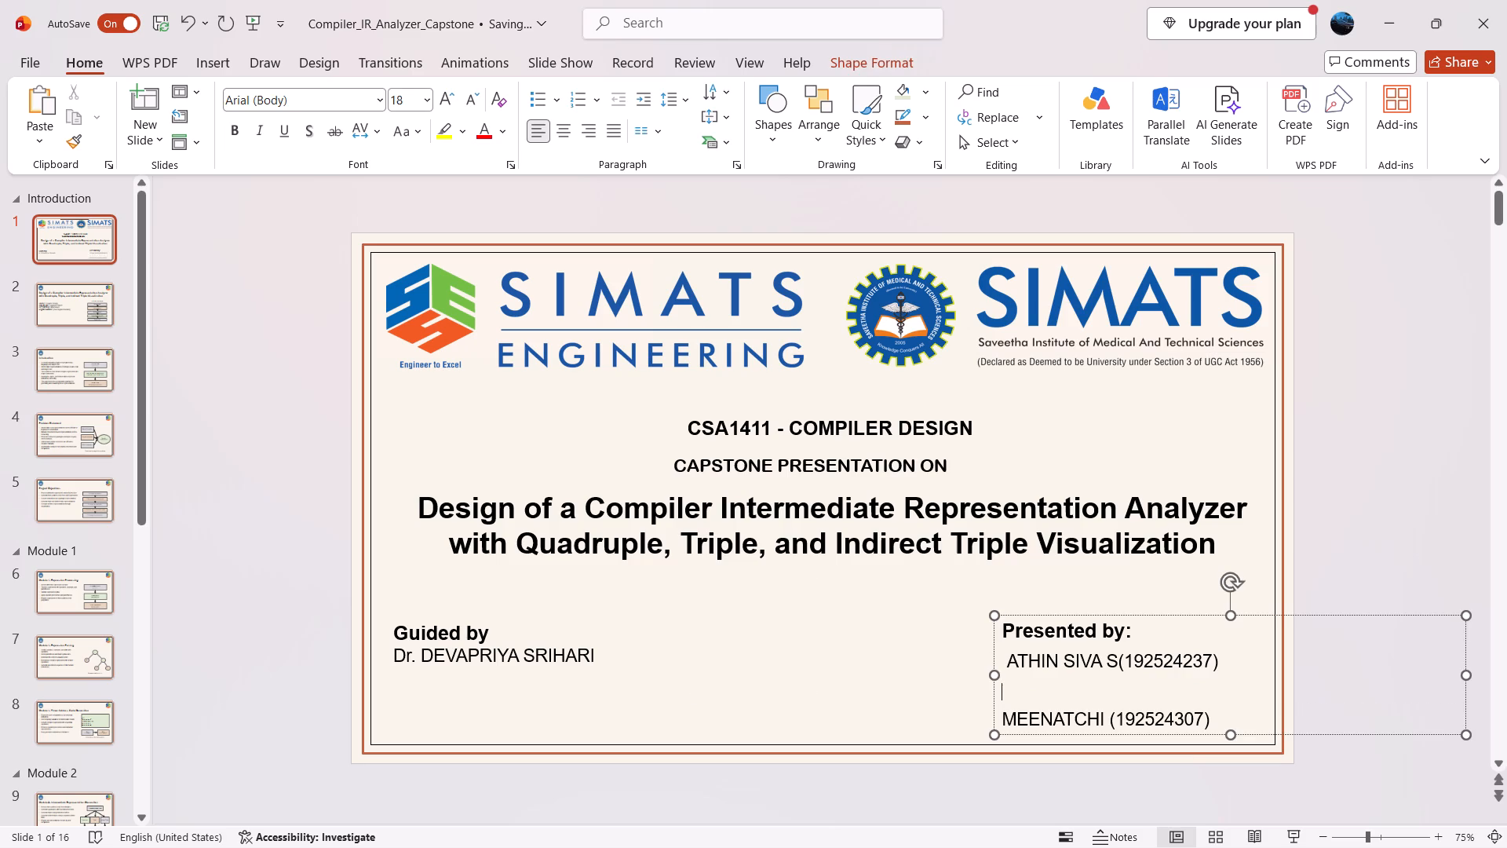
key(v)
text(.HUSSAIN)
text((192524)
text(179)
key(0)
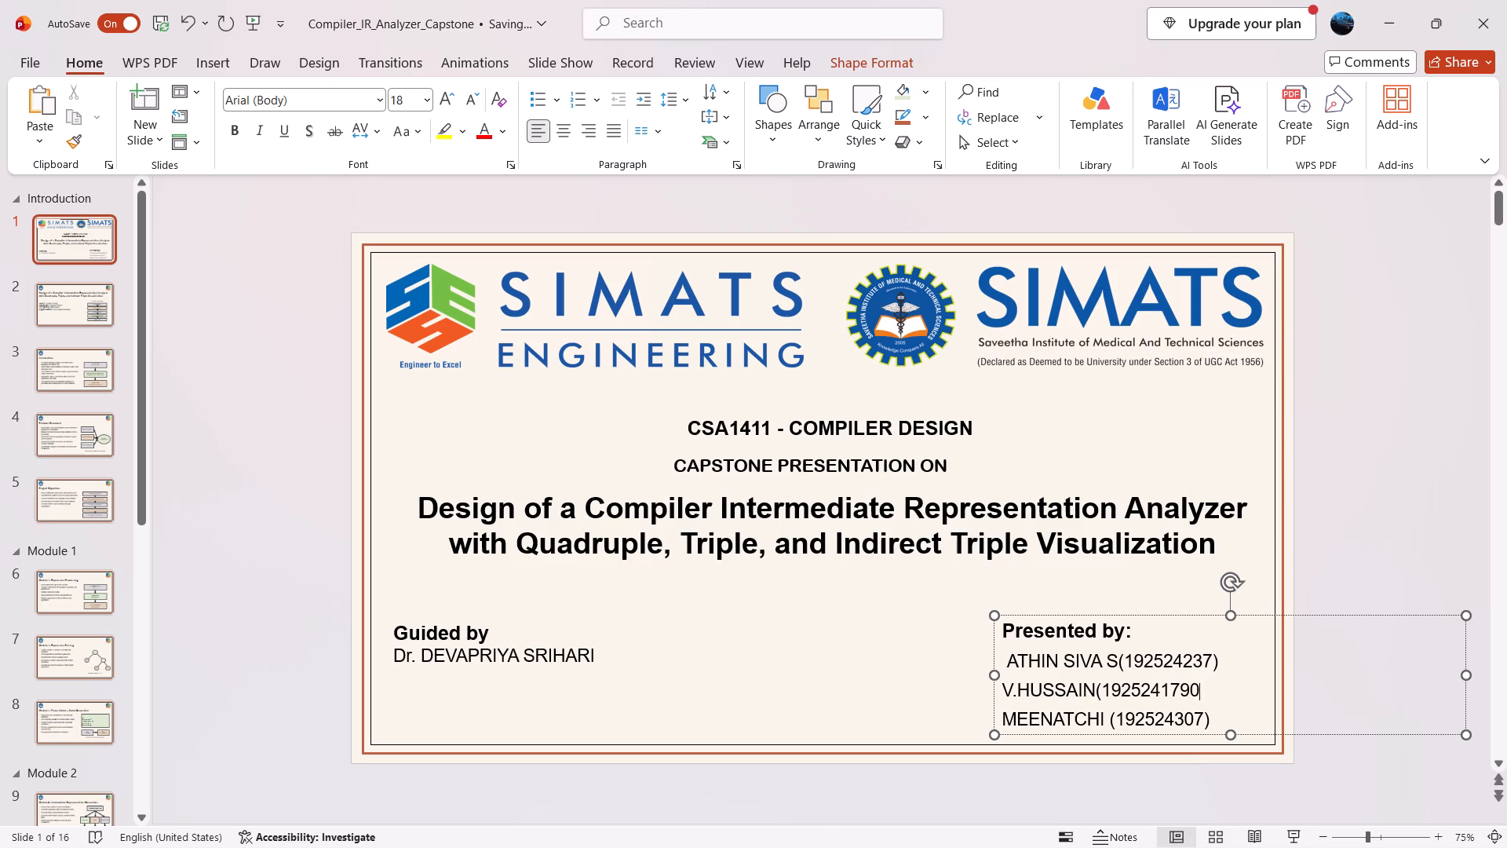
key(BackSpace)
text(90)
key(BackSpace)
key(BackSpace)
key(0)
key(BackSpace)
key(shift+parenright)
click(1297, 591)
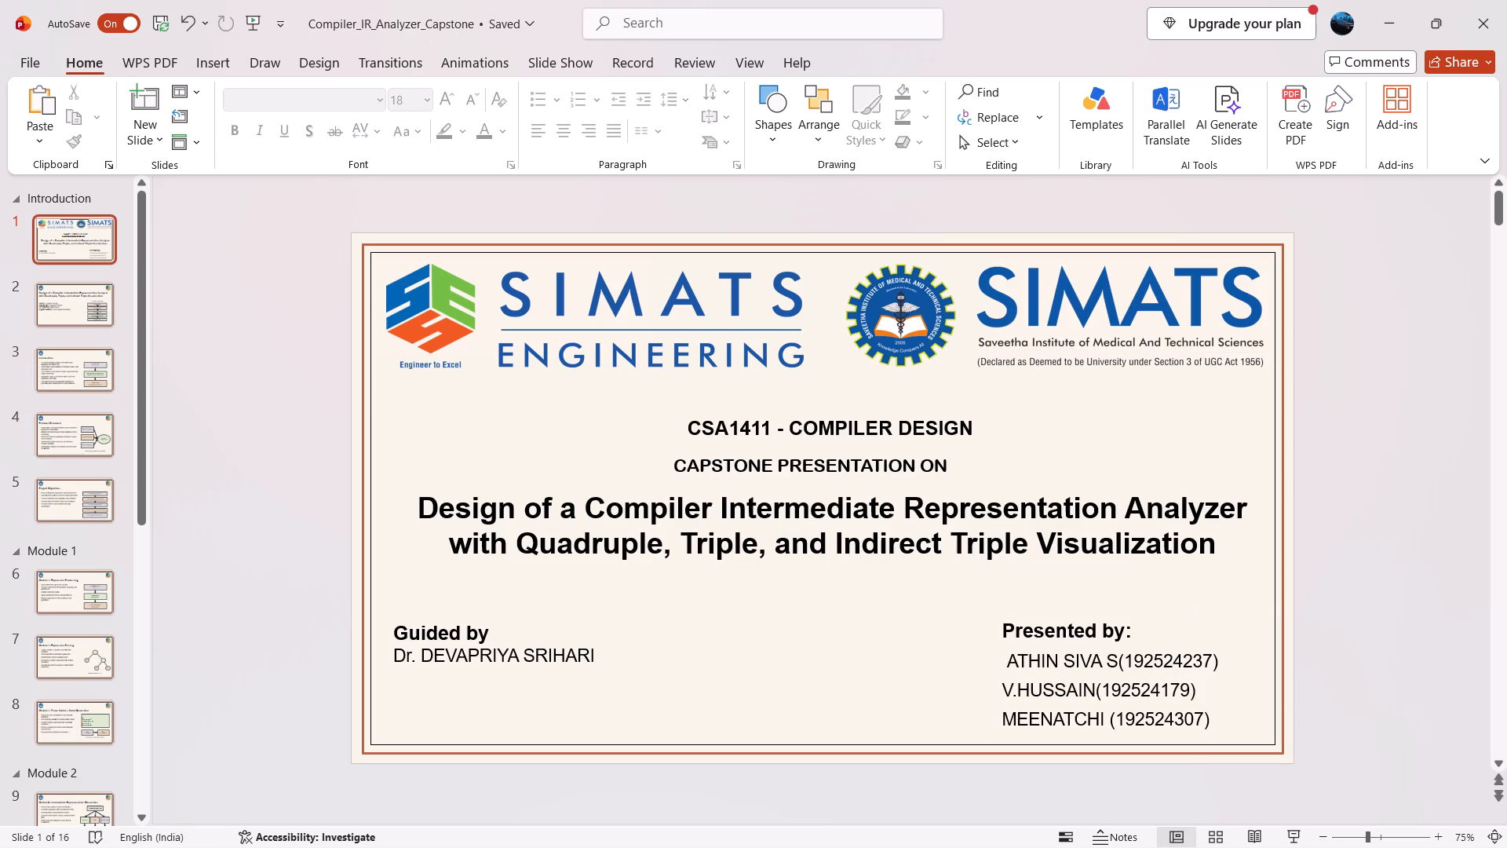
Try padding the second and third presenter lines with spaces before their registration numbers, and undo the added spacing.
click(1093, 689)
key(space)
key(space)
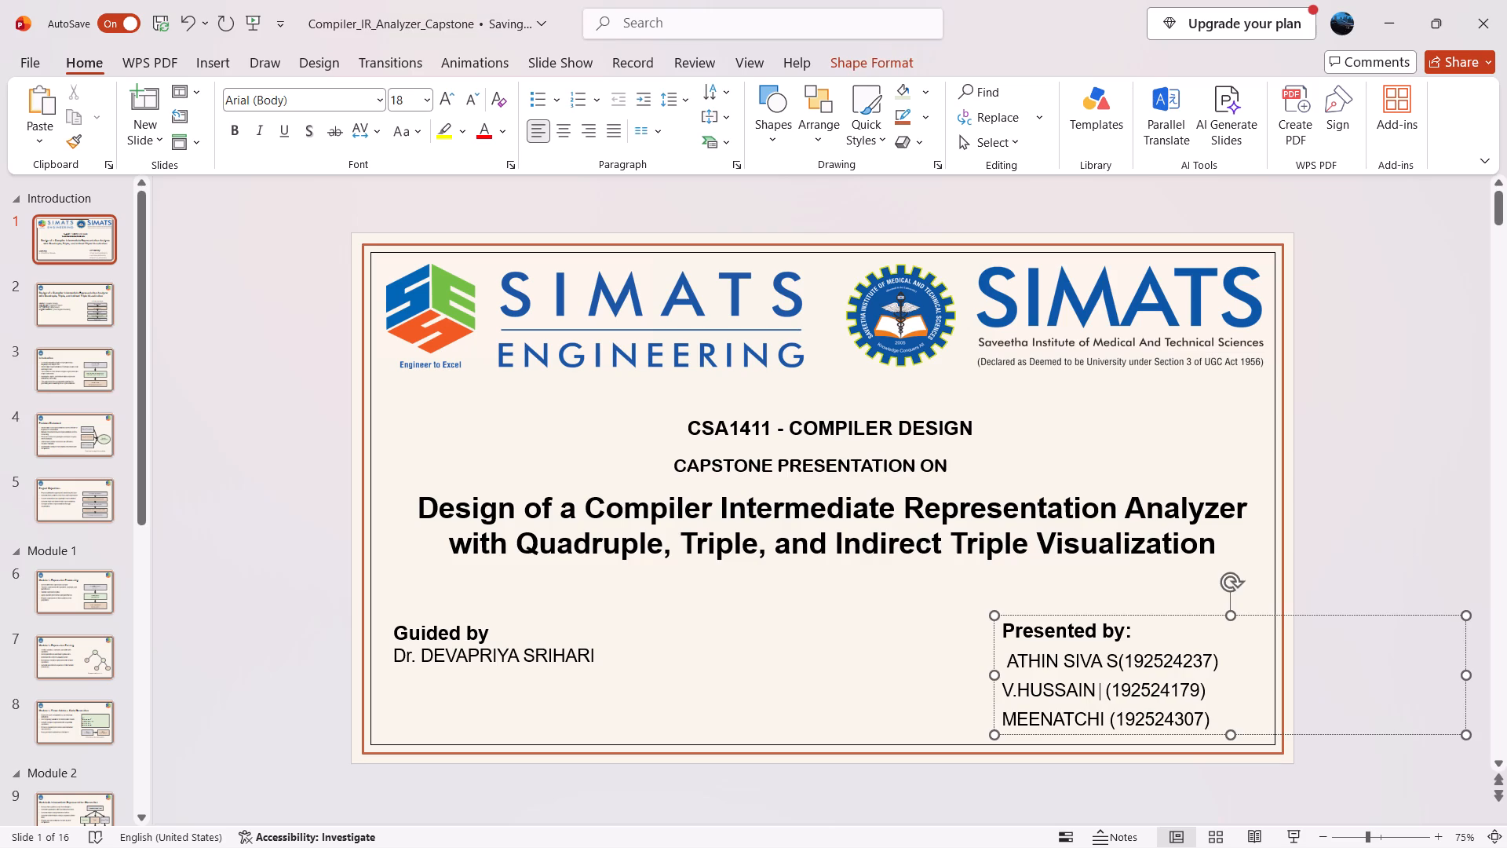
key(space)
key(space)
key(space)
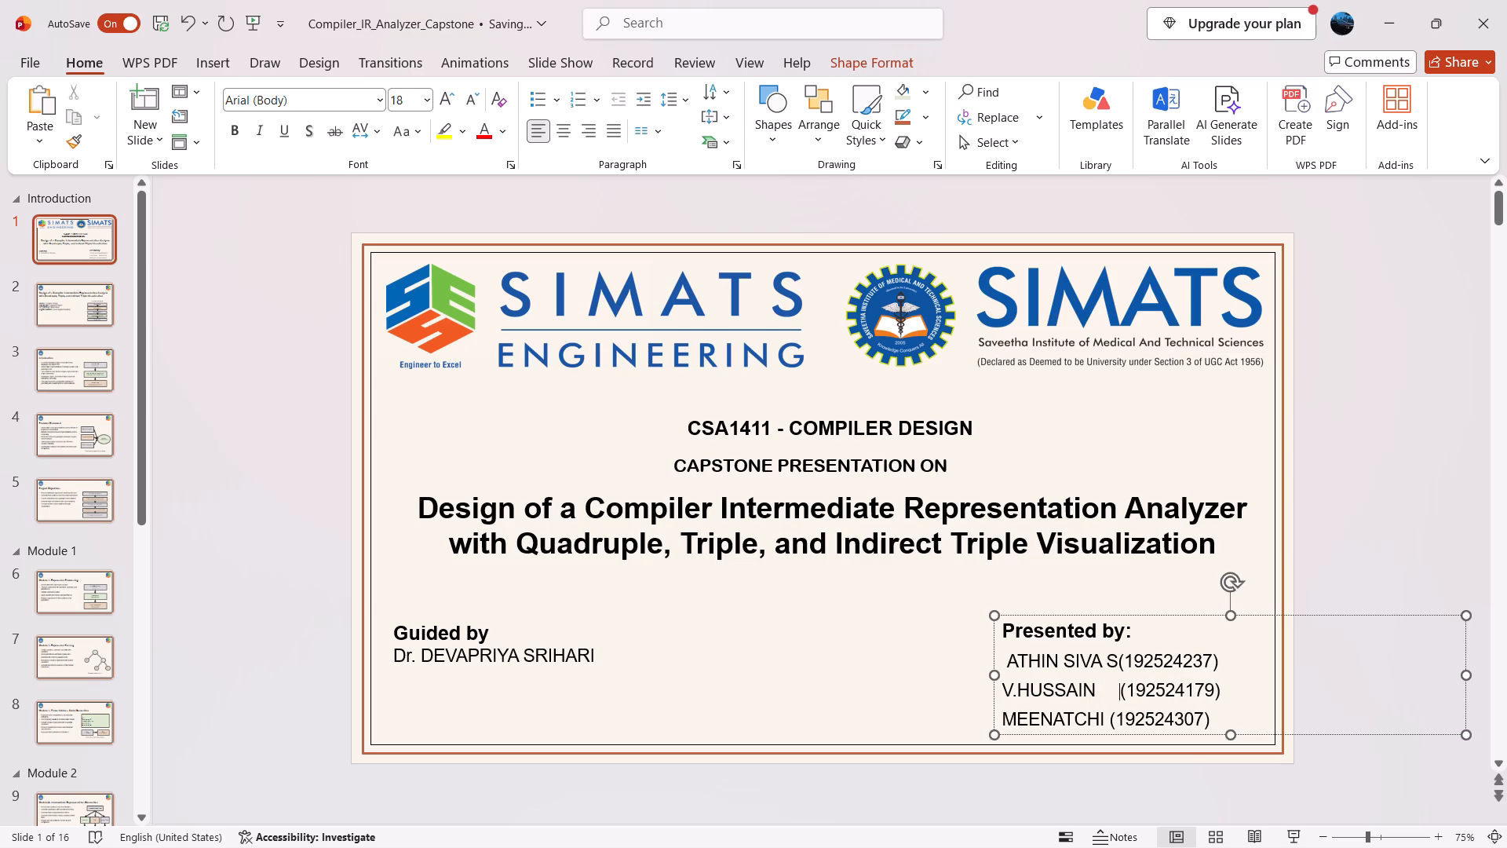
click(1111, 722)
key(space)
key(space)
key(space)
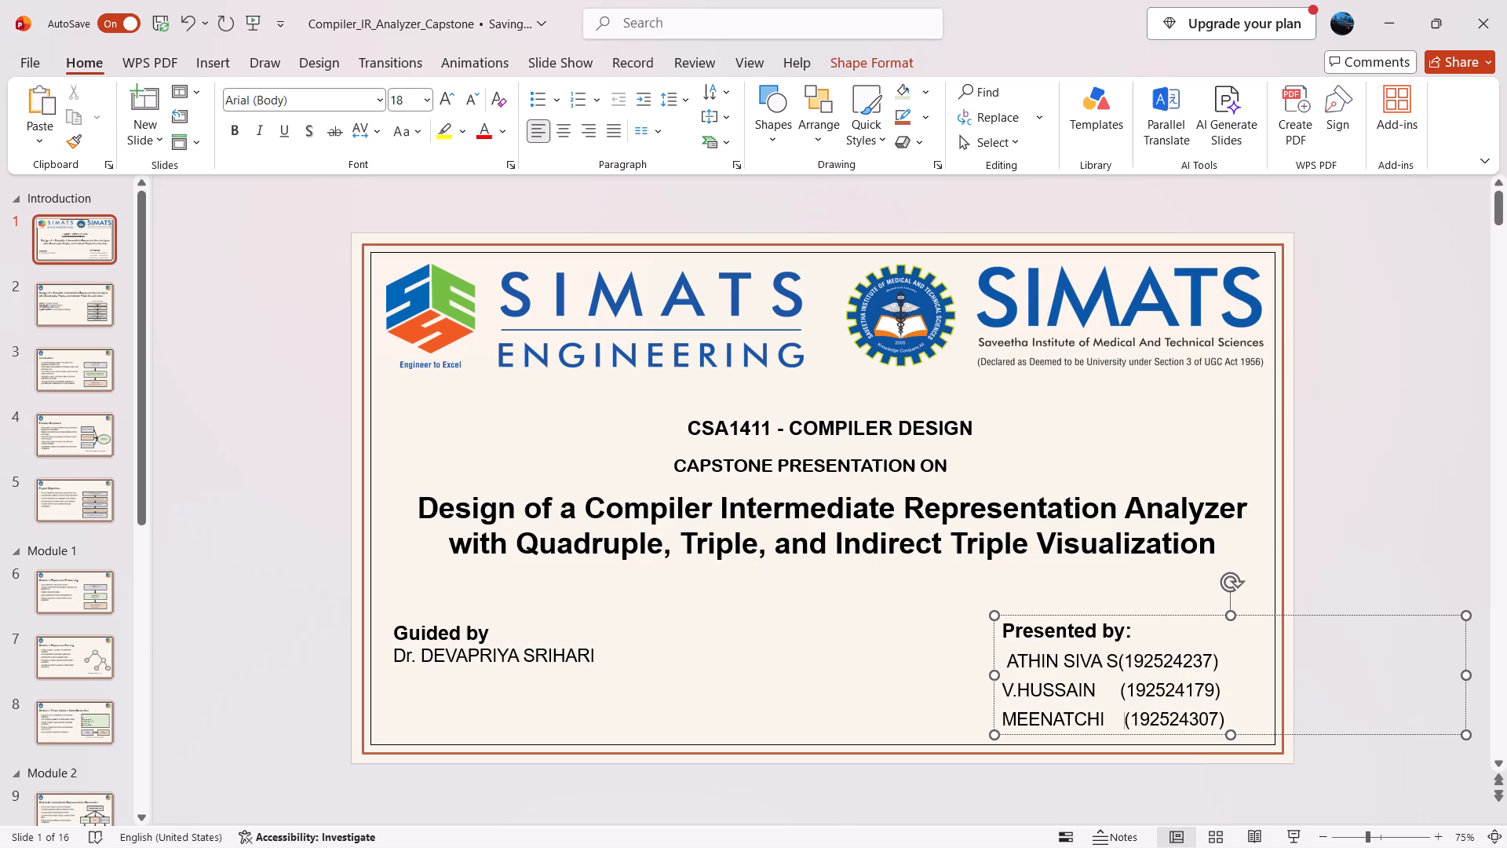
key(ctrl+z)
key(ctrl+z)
Insert a single space before the registration number in the second and first presenter lines.
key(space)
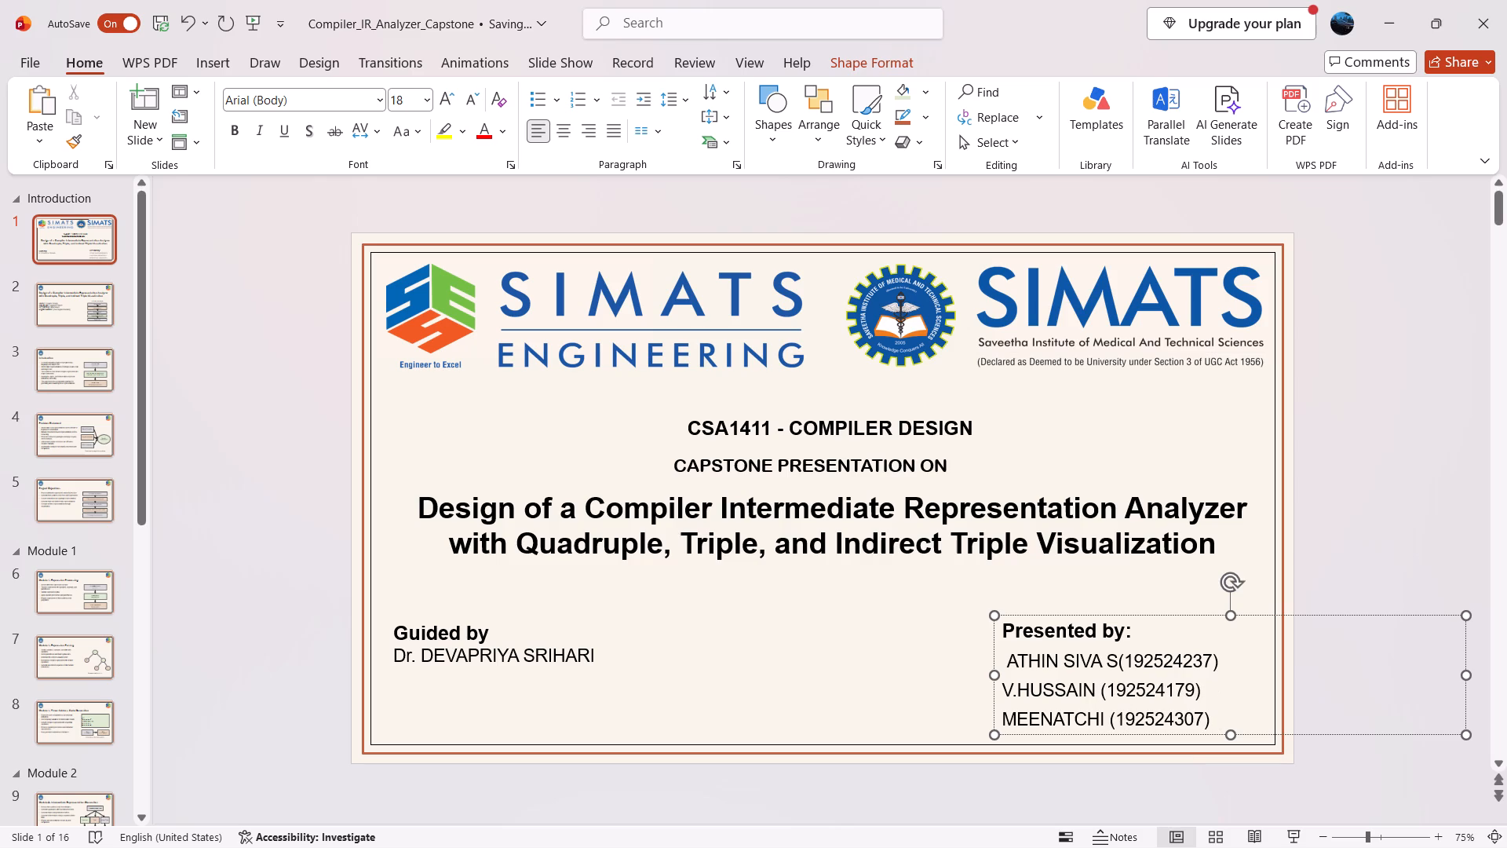
click(1381, 525)
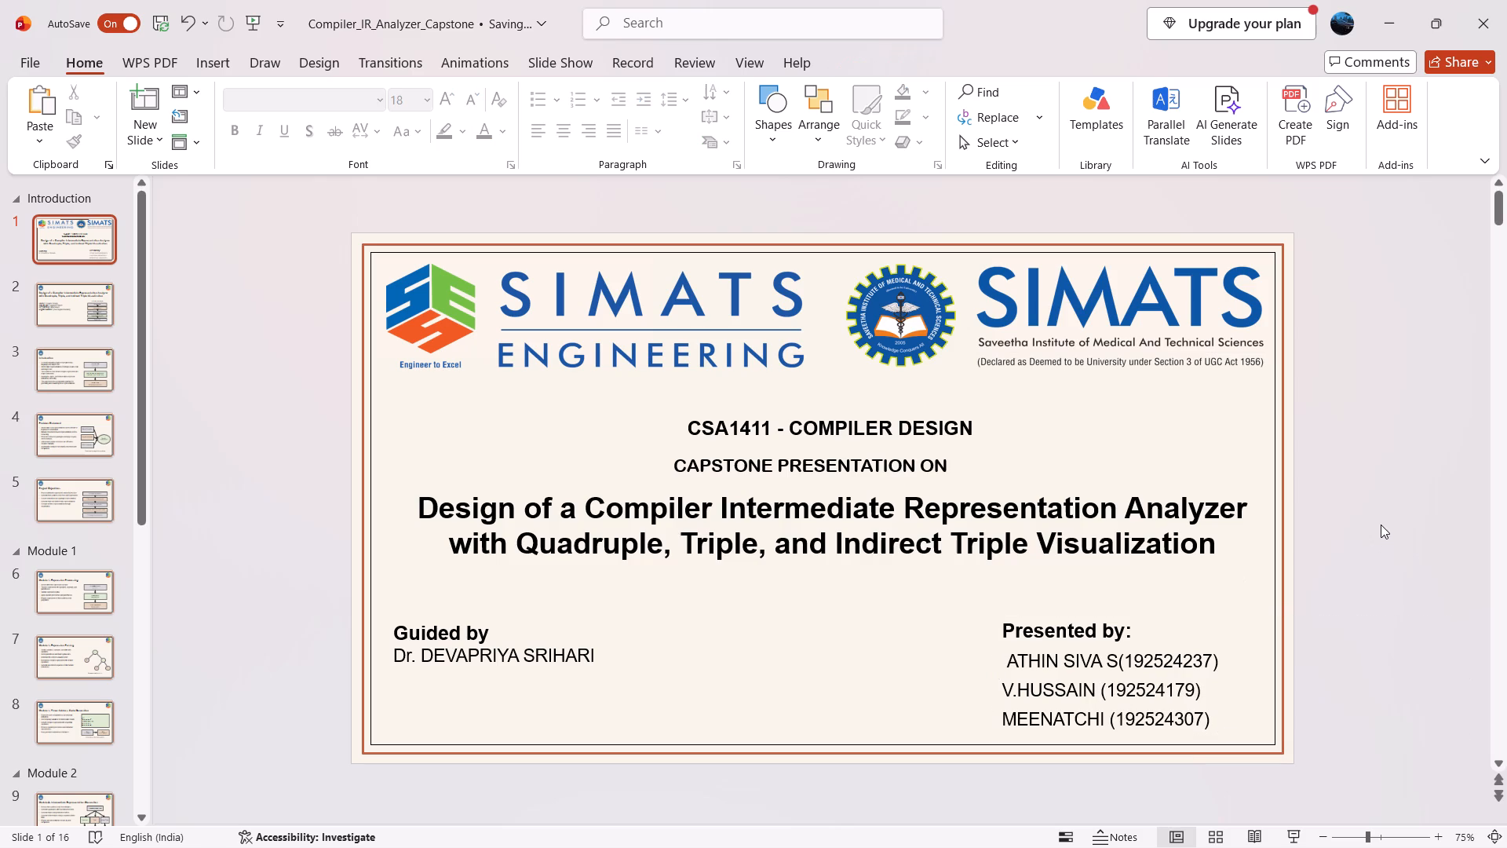
click(1117, 667)
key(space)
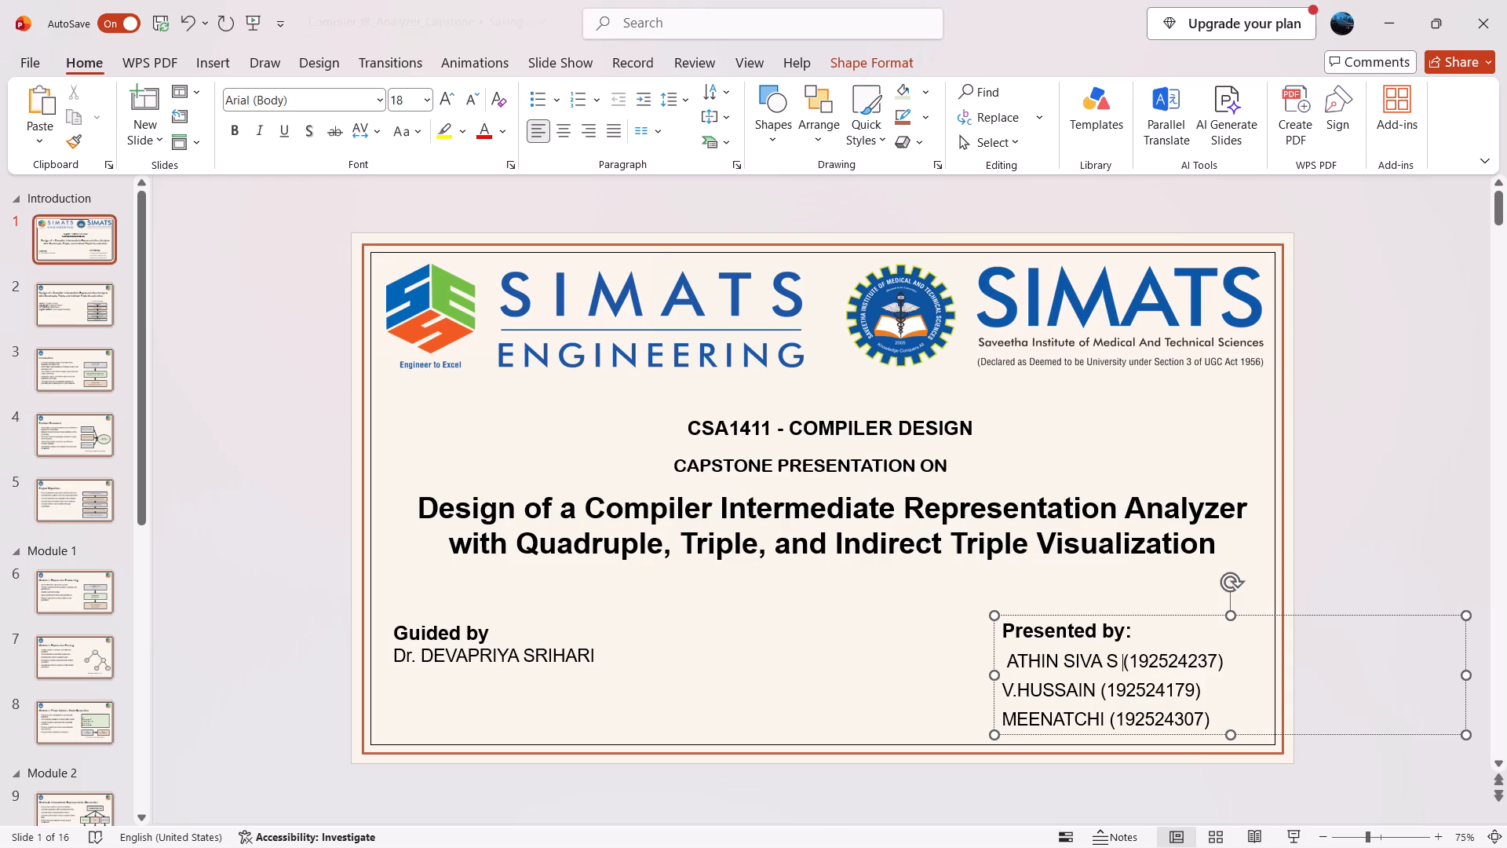
Review slides 2 to 5, checking the original title slide, Introduction, Problem Statement and Project Objectives.
click(1395, 481)
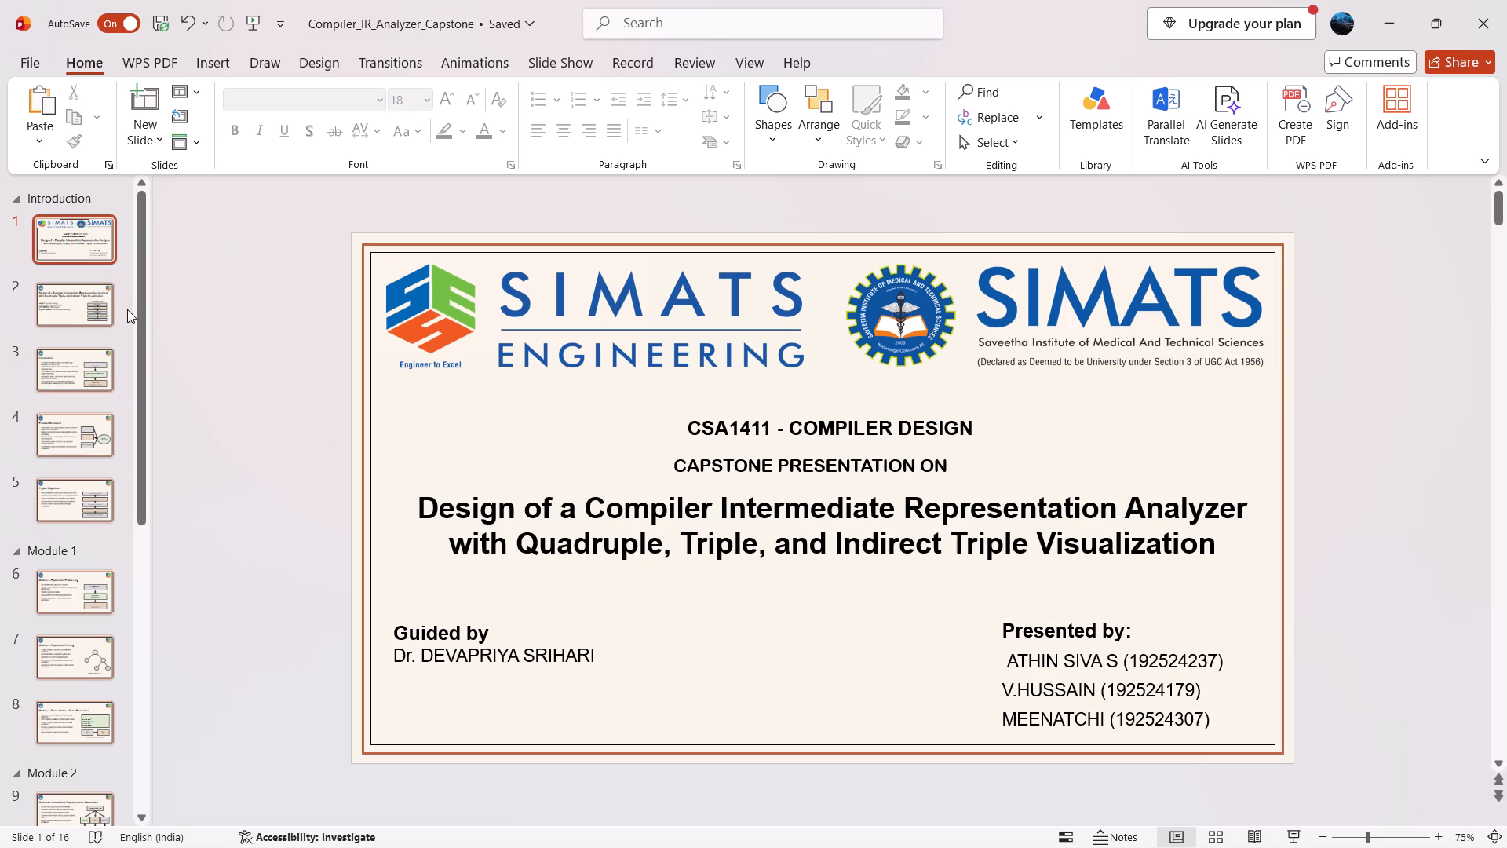
click(56, 296)
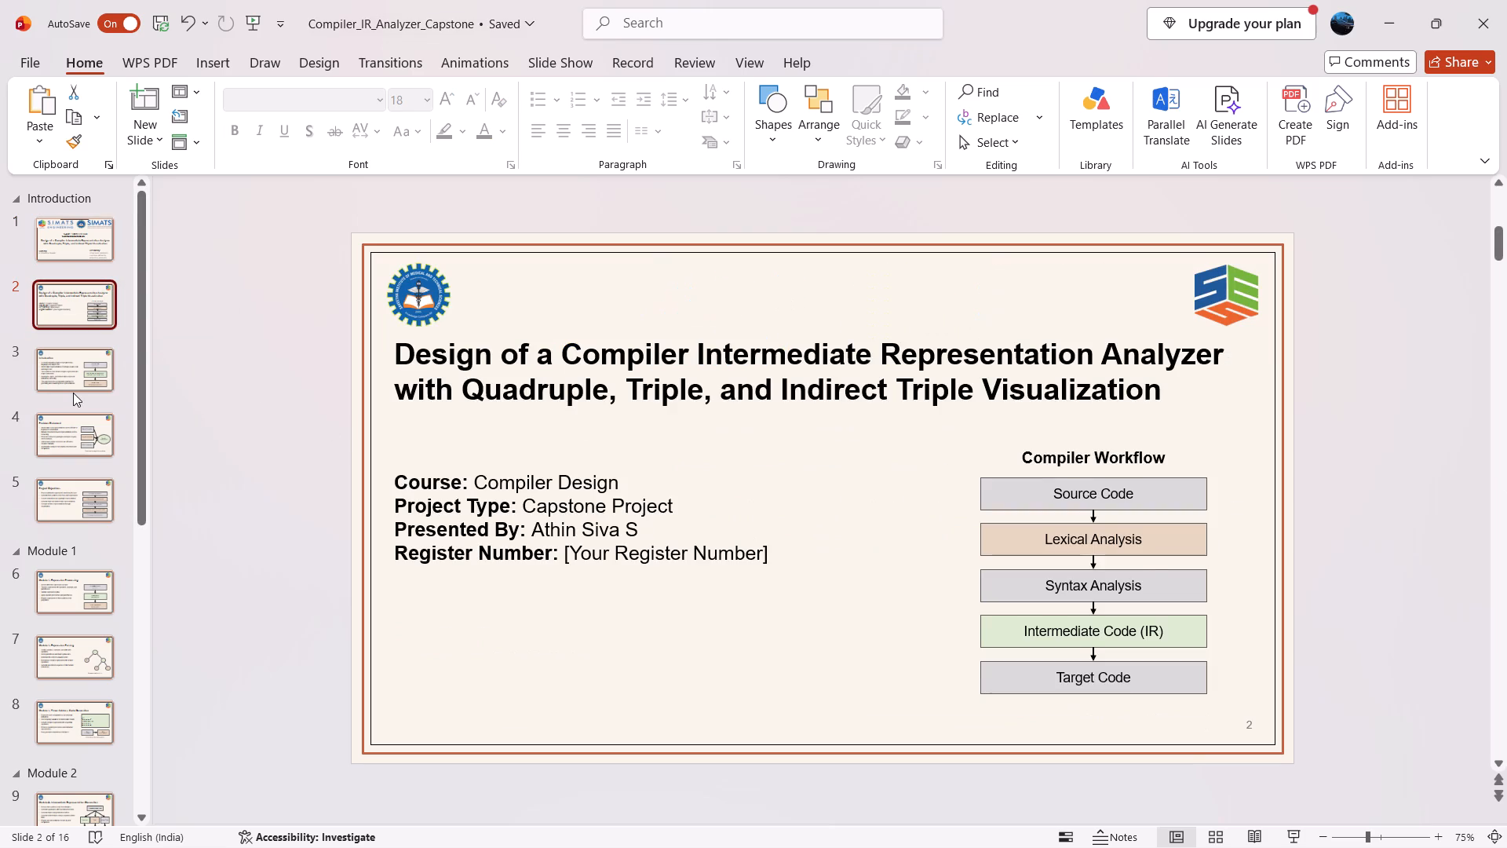
click(73, 393)
click(79, 380)
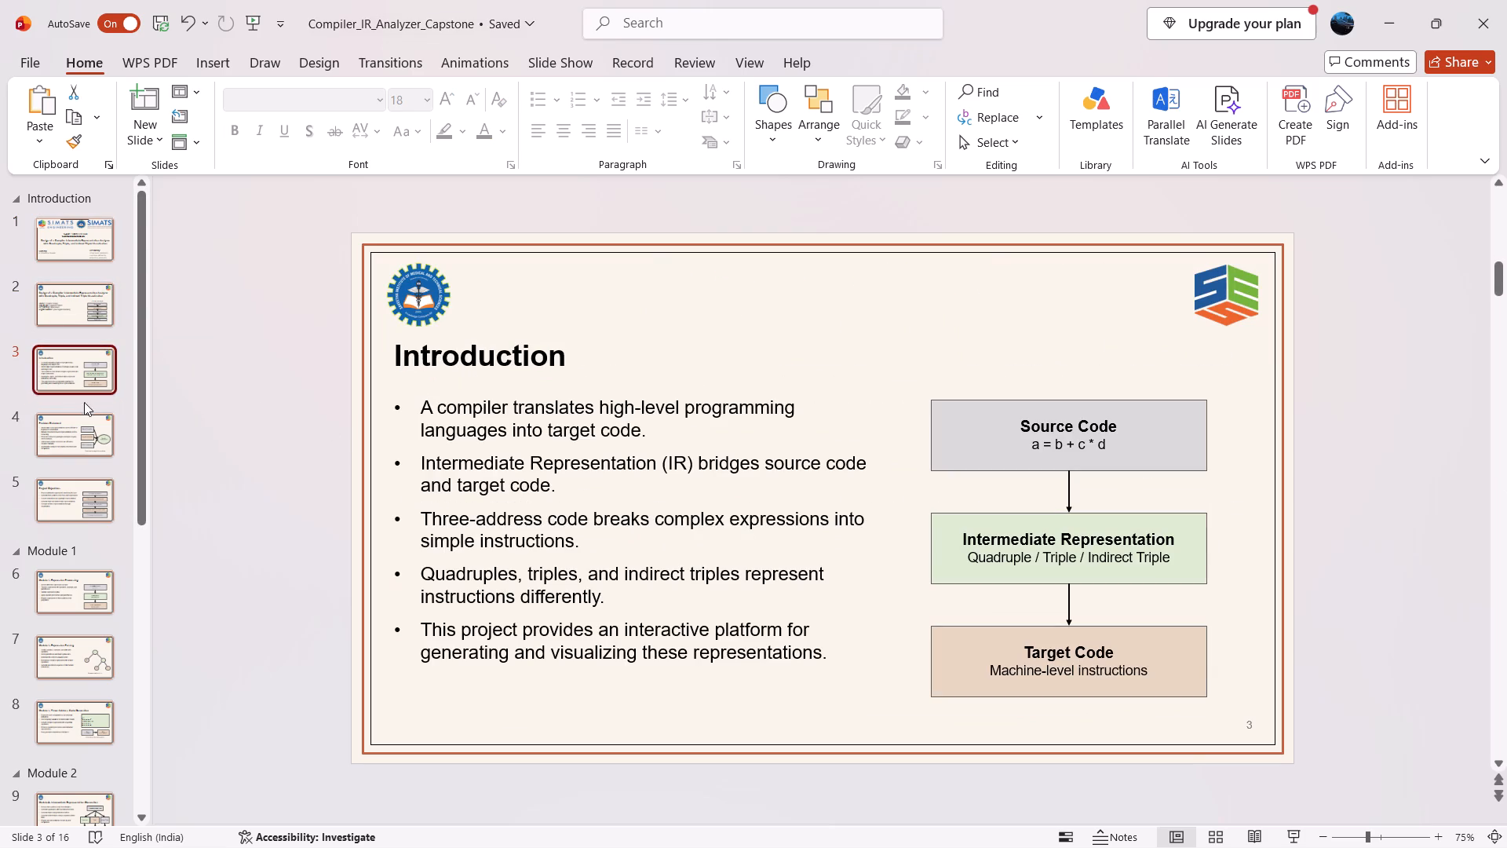
click(98, 456)
click(100, 503)
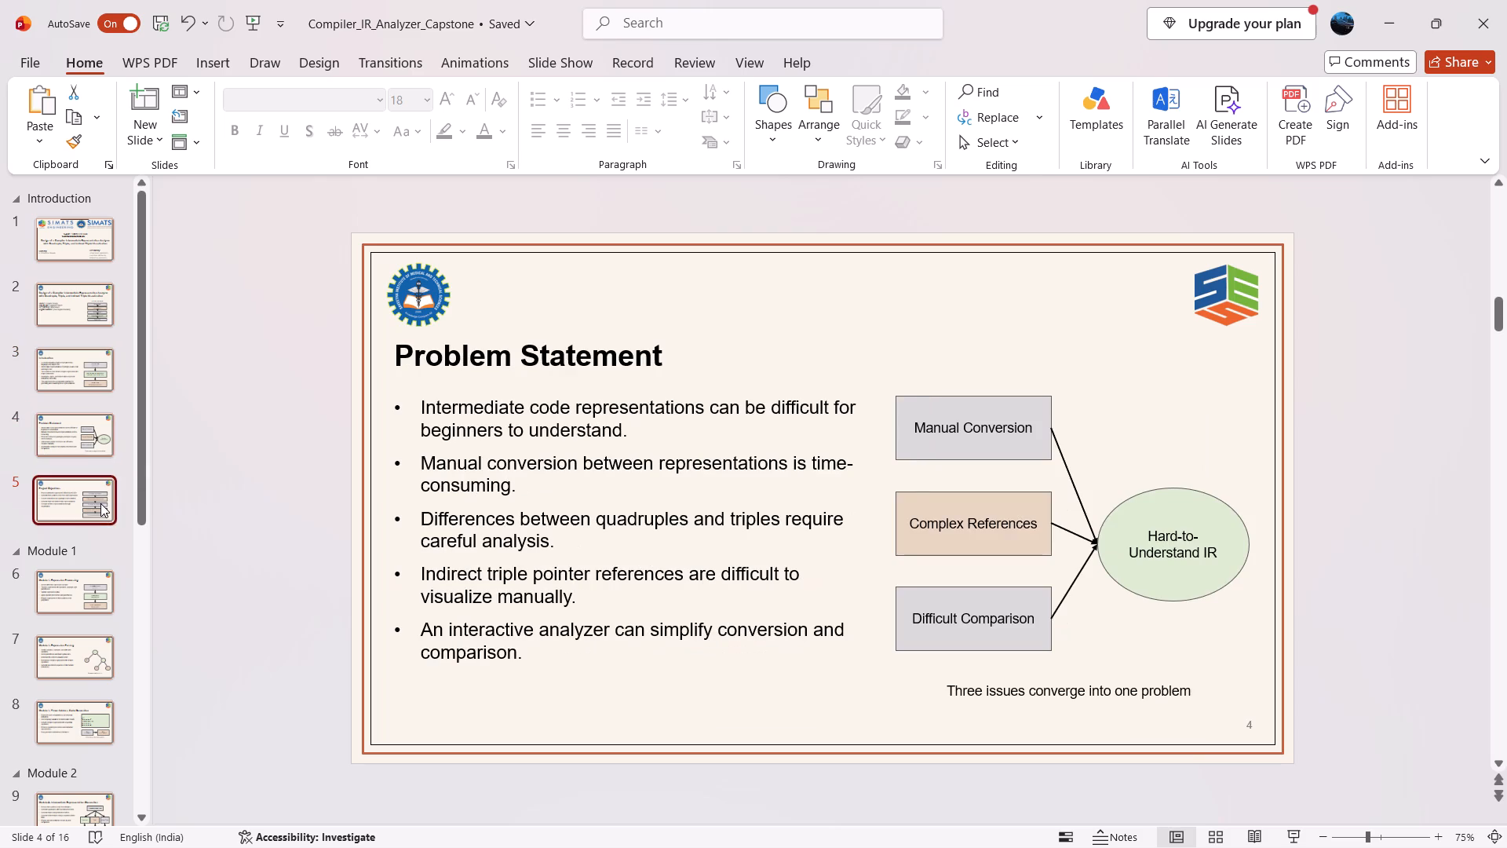
click(71, 312)
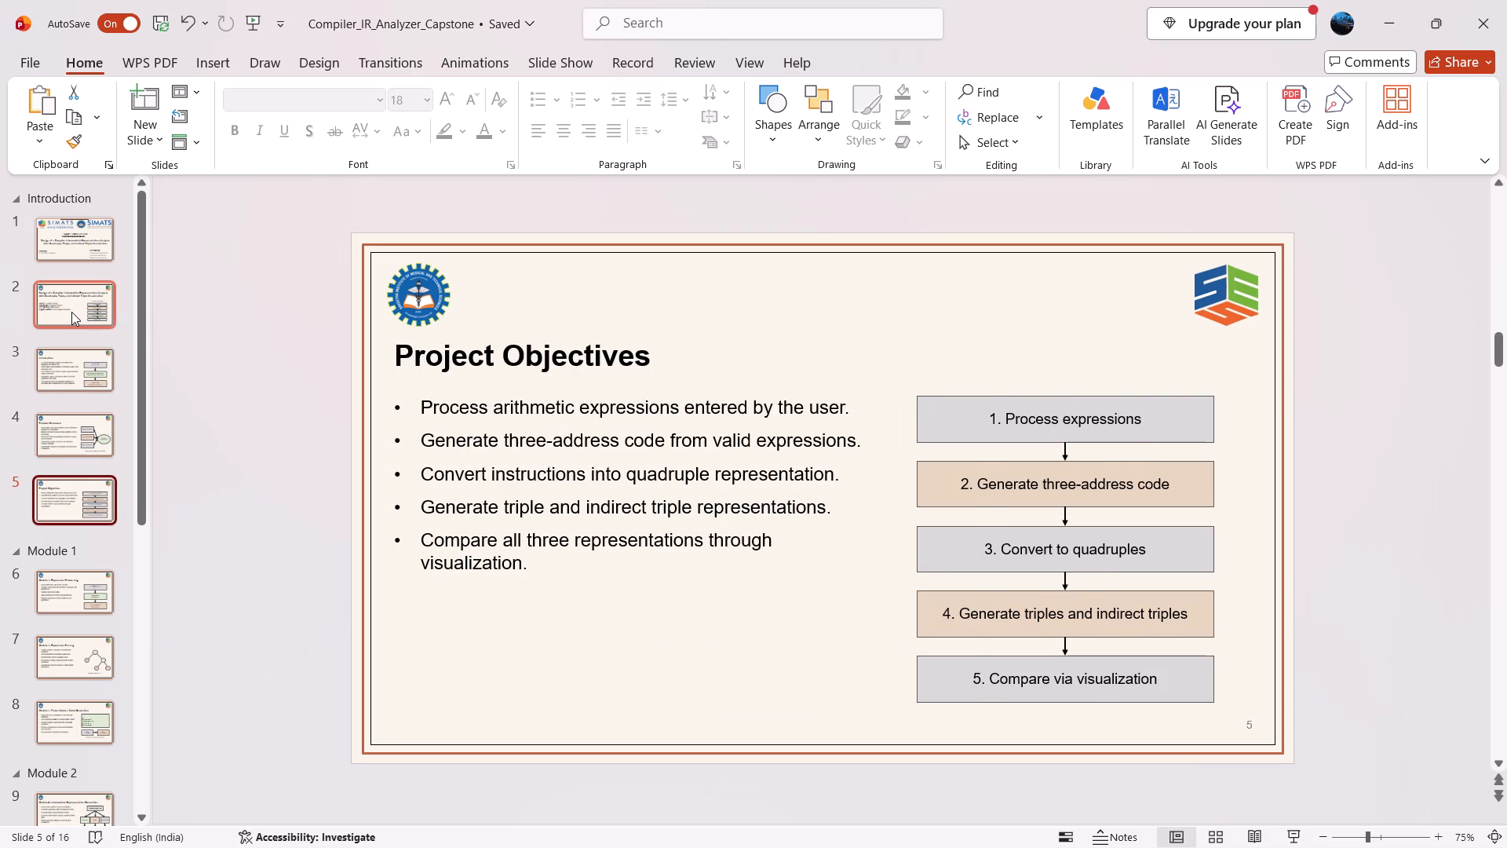
click(71, 312)
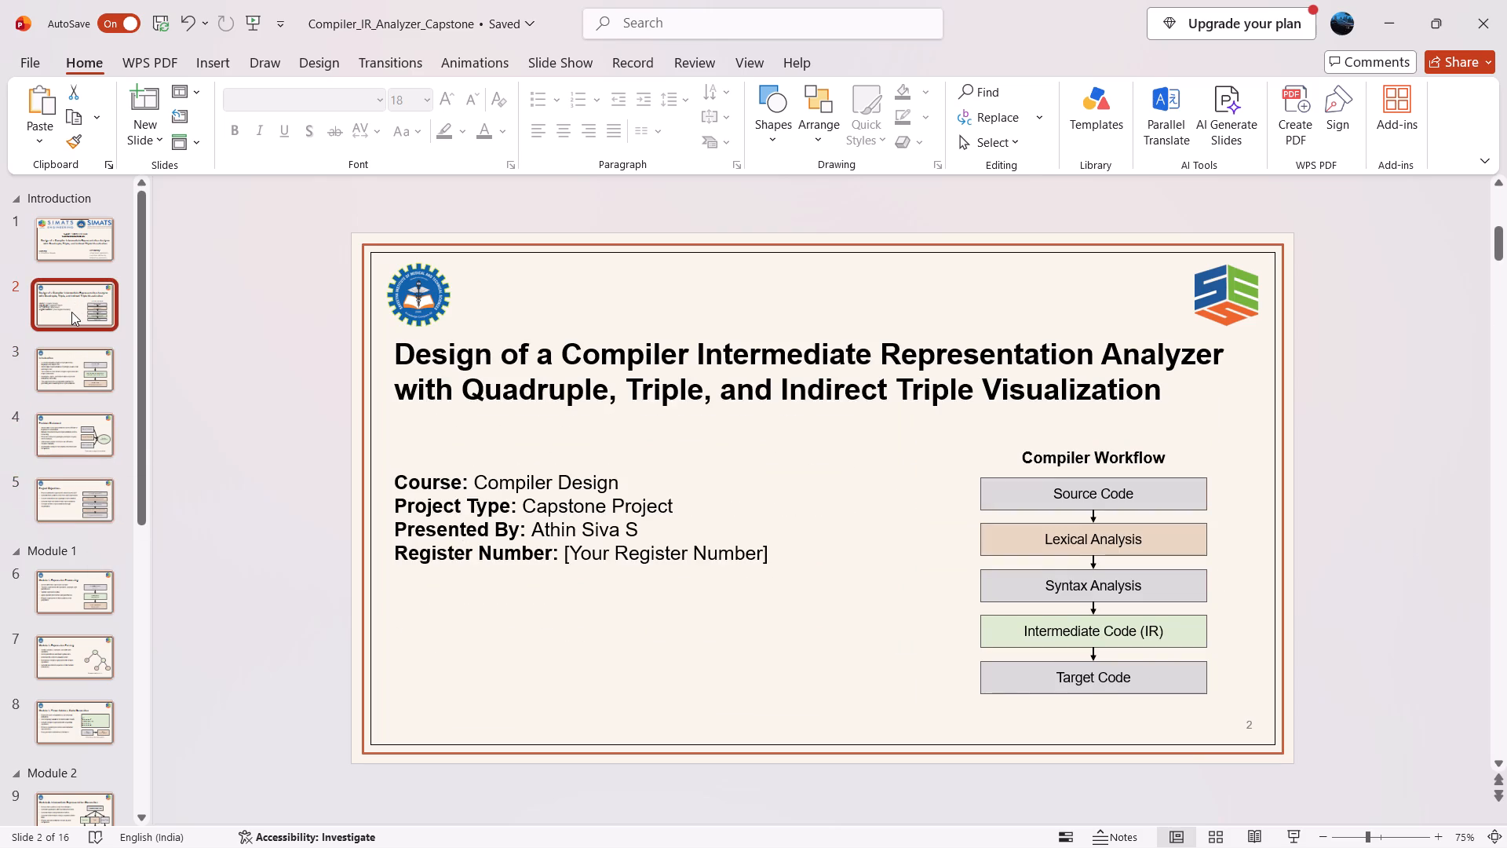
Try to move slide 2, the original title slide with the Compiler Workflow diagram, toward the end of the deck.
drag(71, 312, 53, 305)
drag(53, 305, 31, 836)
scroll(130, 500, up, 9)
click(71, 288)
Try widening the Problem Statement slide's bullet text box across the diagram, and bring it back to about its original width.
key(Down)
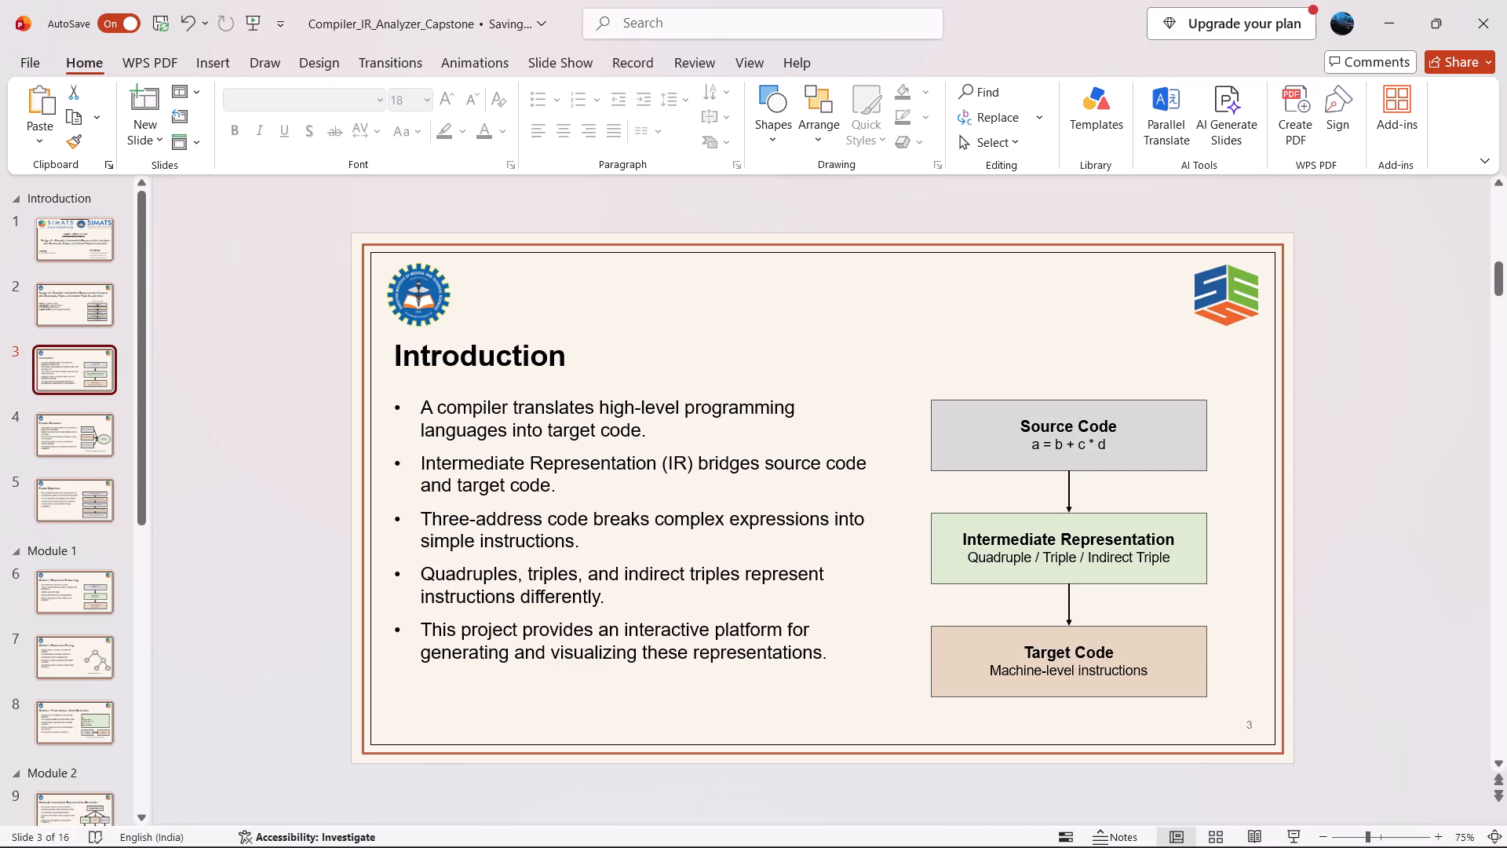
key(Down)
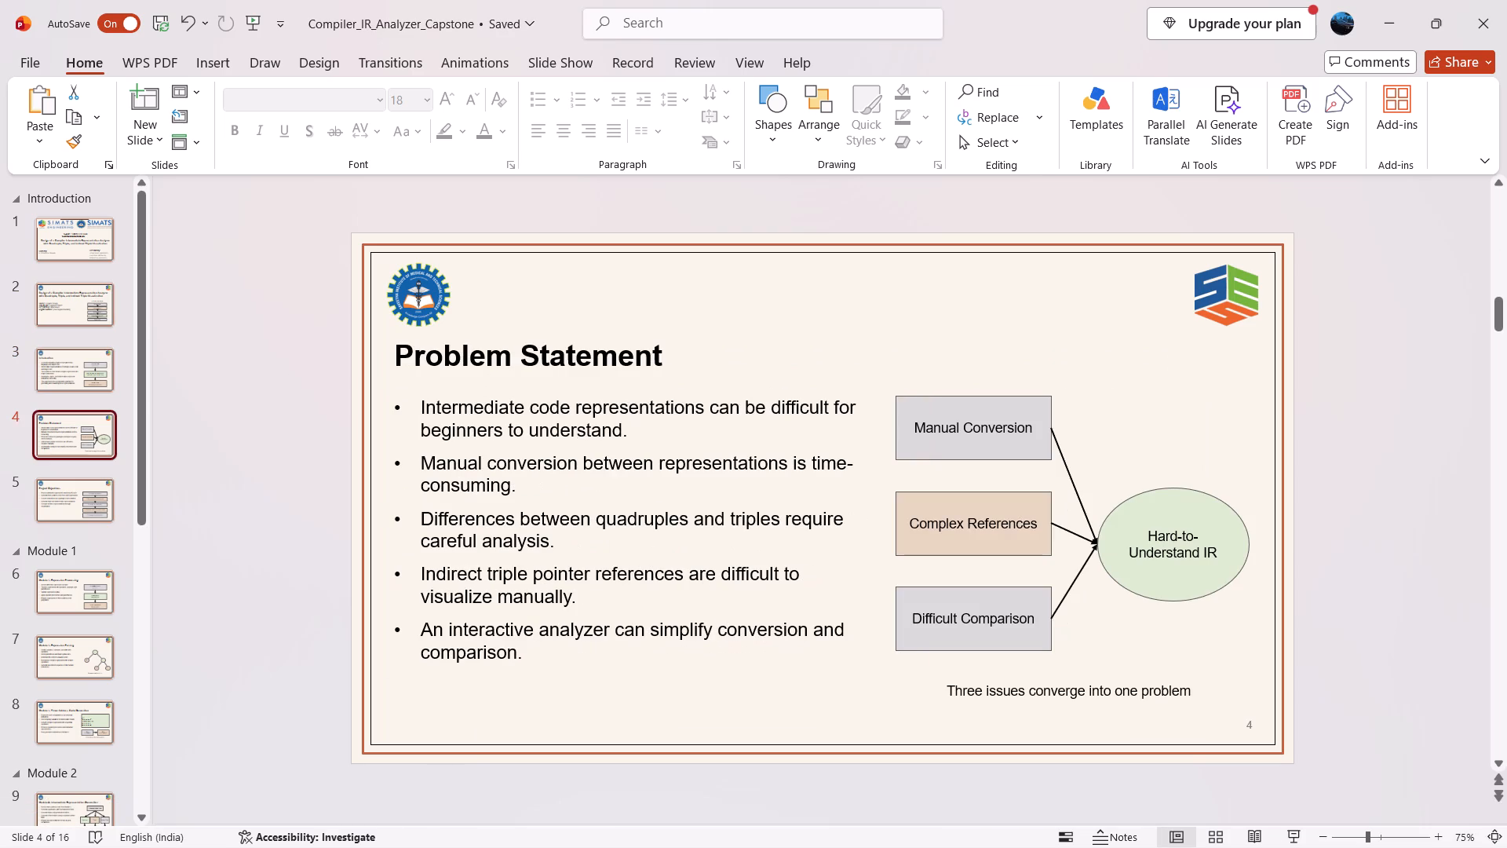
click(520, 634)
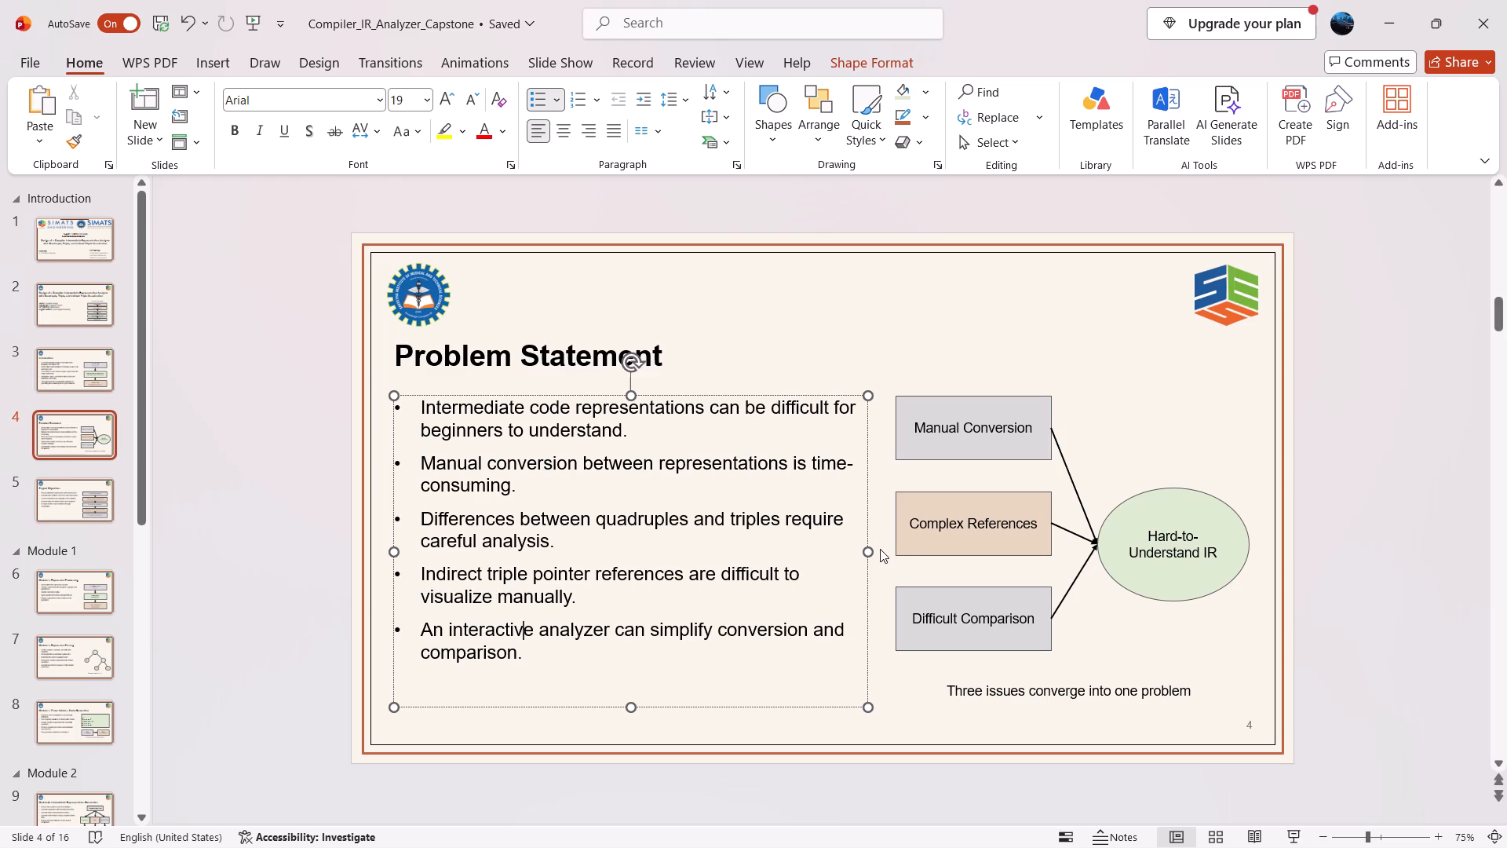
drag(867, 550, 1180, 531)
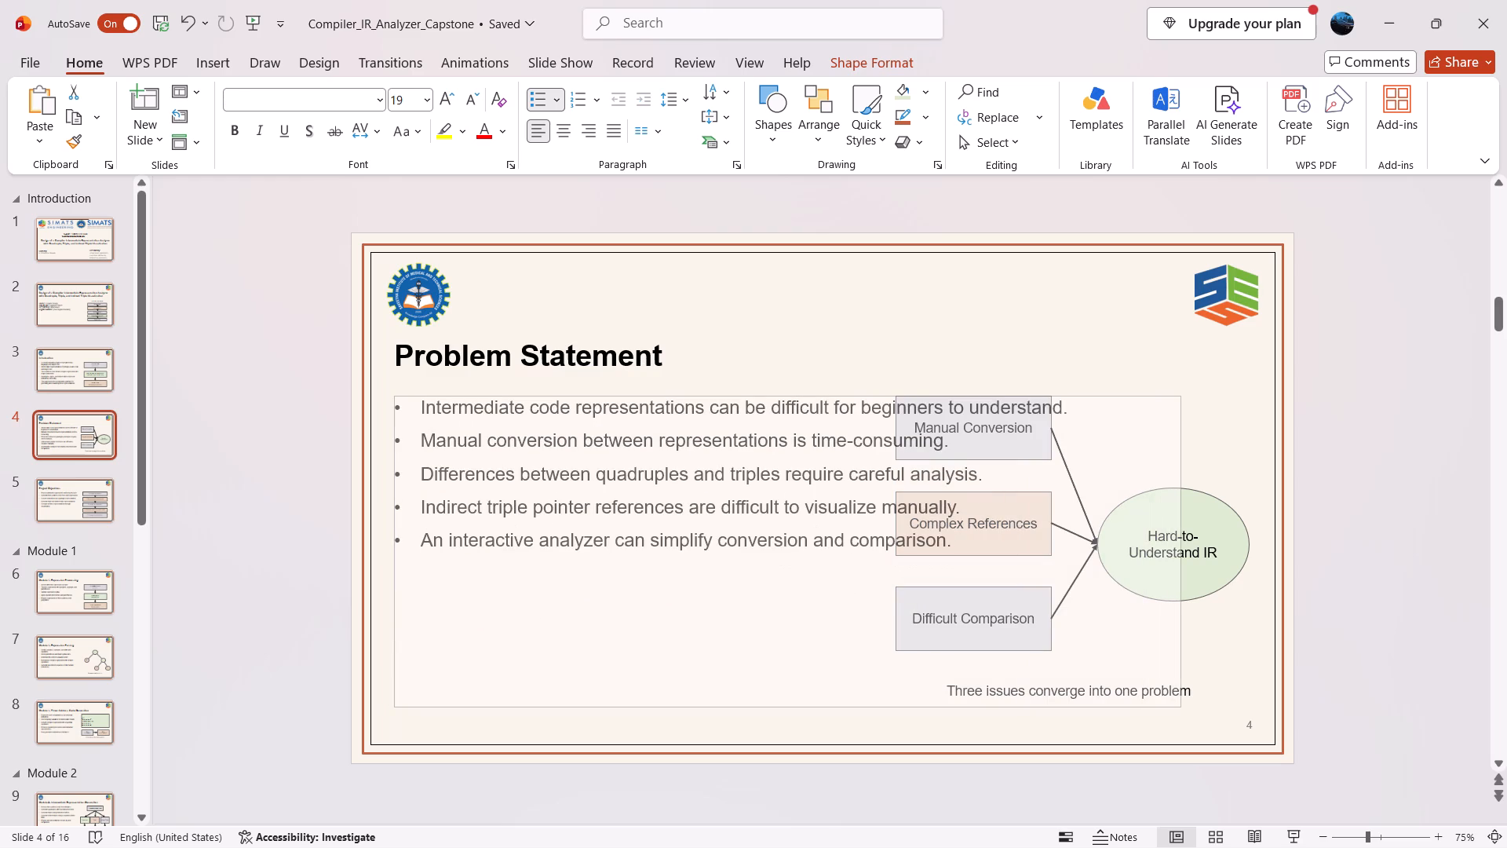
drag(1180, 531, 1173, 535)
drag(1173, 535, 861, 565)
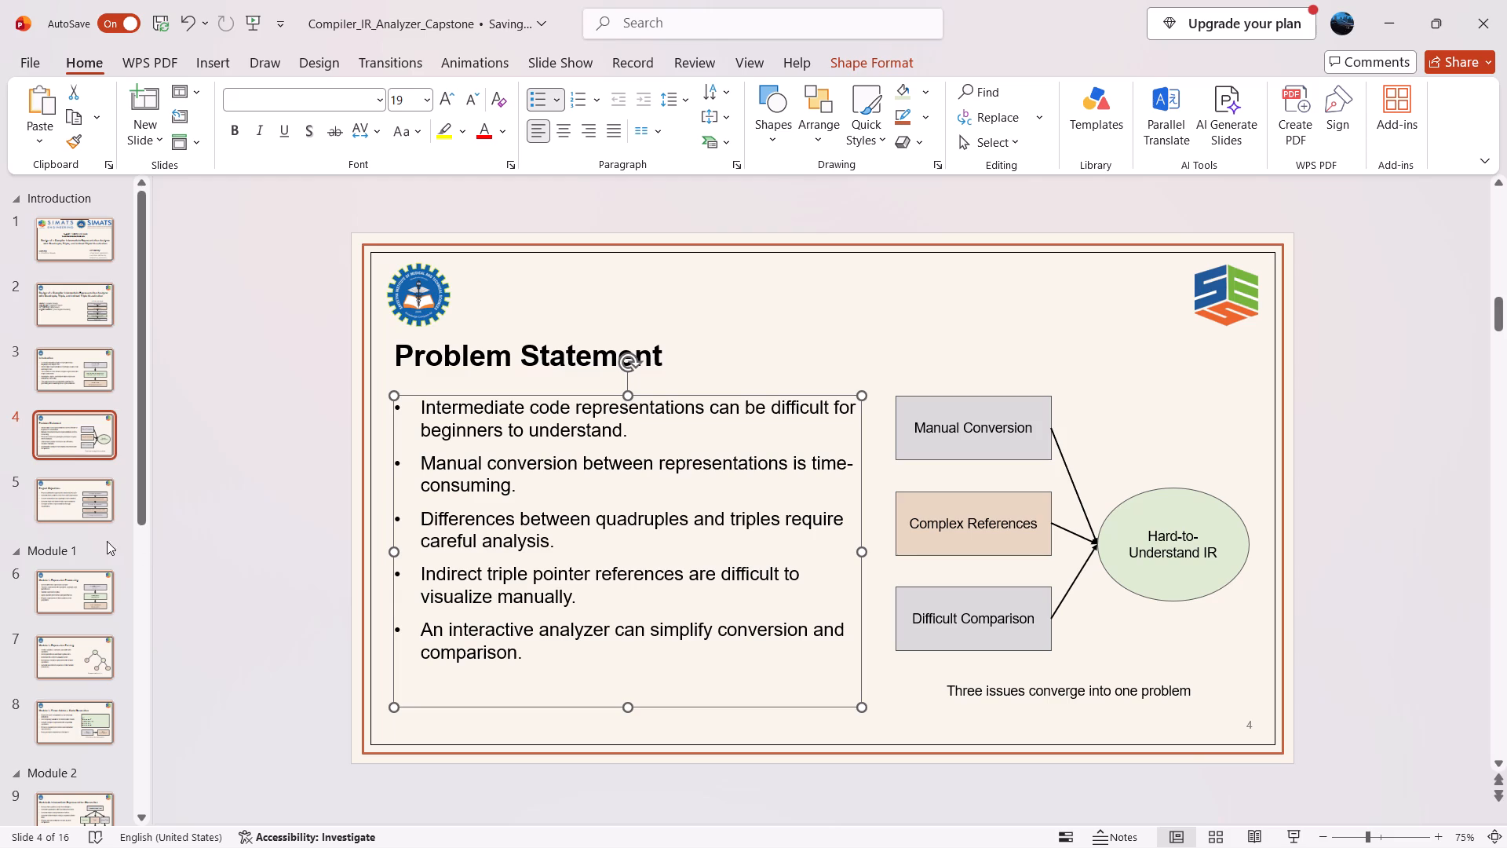
Review the slides from Project Objectives through the three modules to Conclusion and Future Enhancements.
click(57, 522)
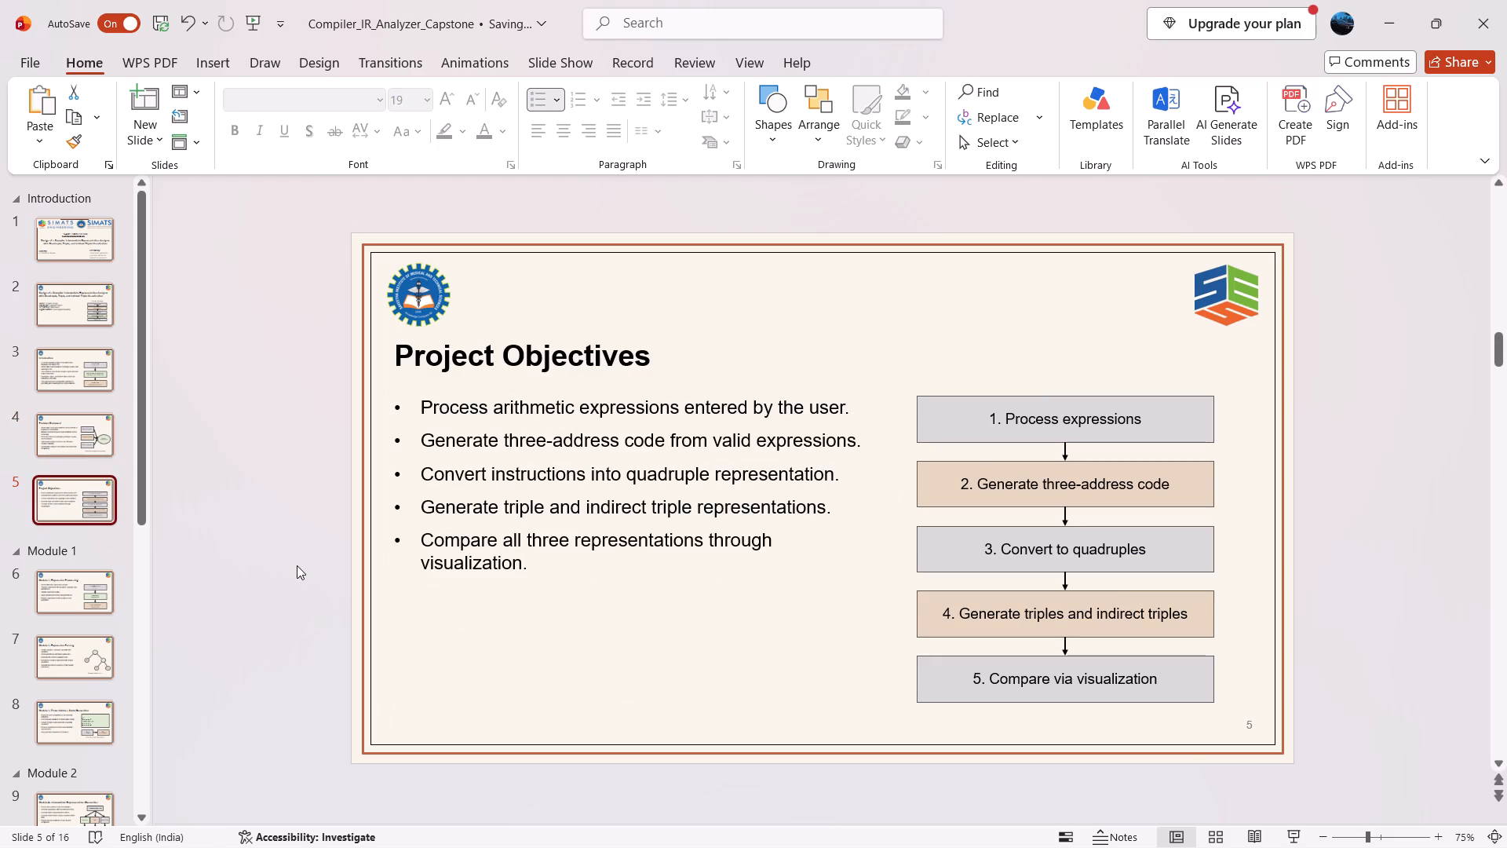
click(58, 594)
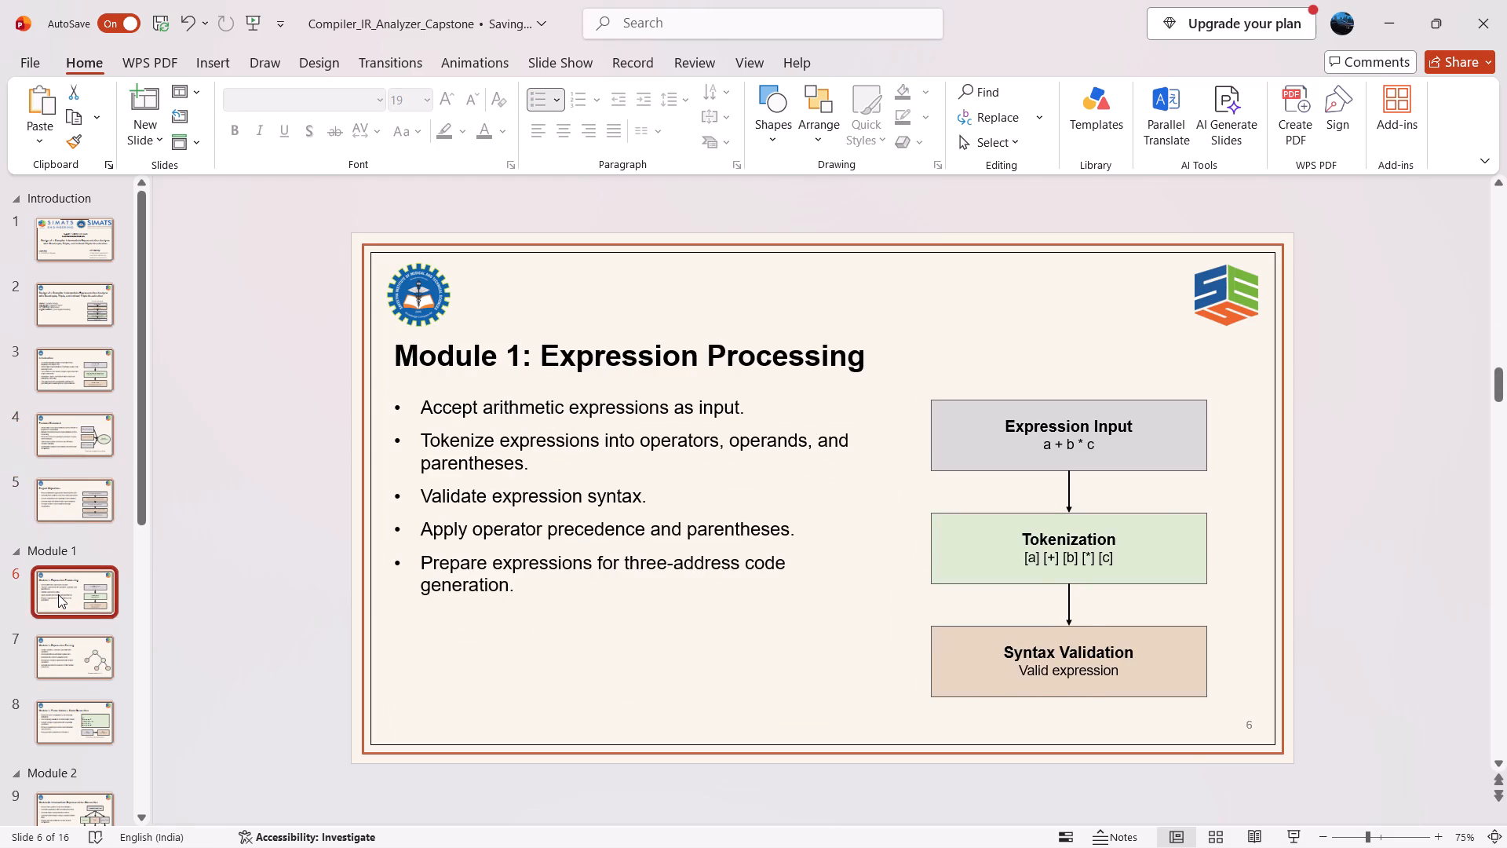
key(Down)
key(Down)
key(Down)
key(Down)
key(Down)
key(Down)
key(Down)
key(Down)
key(Down)
key(Down)
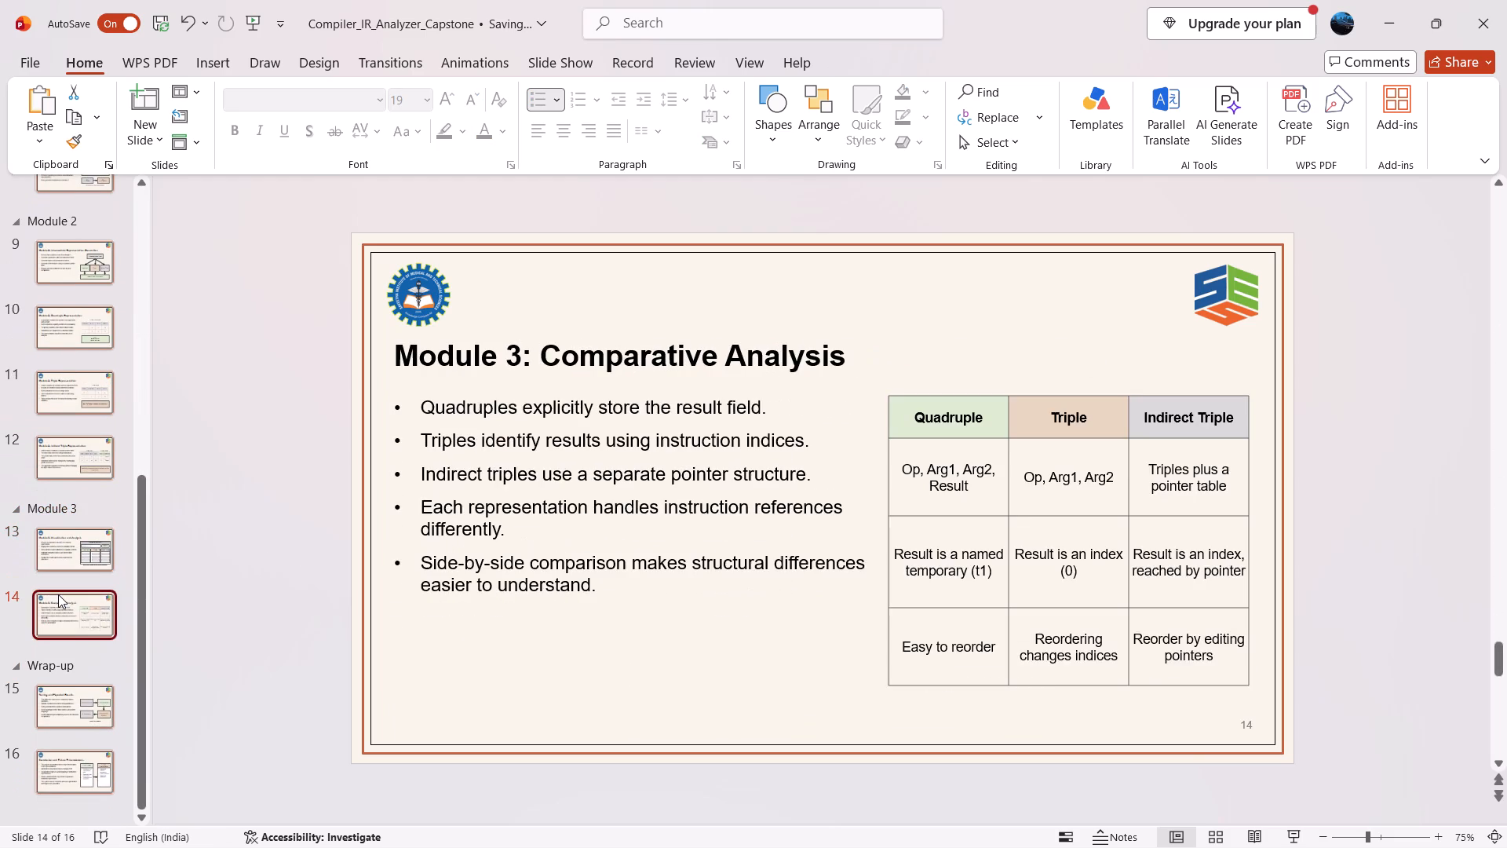
key(Up)
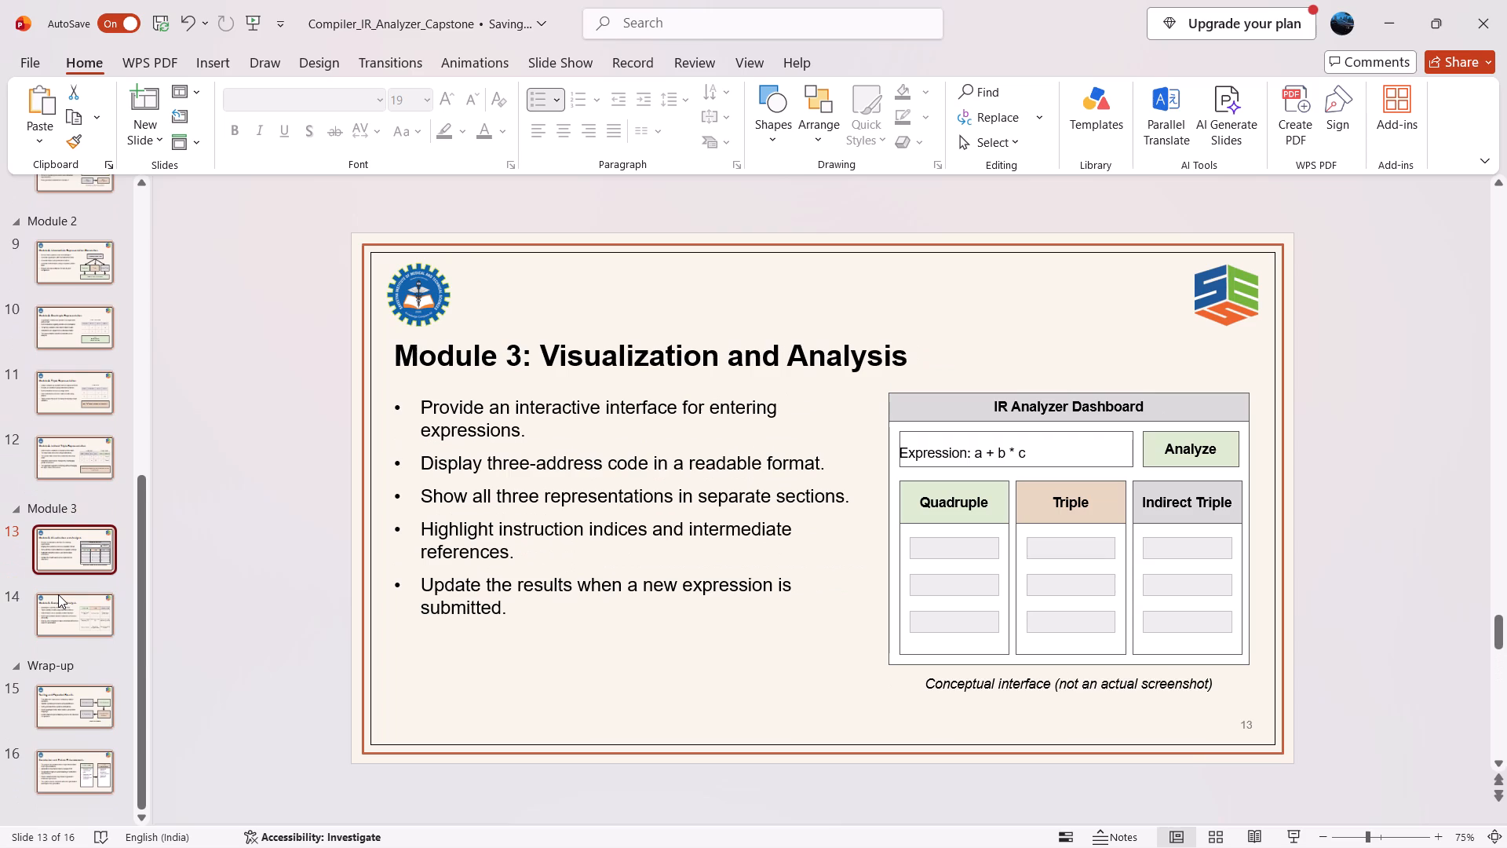
key(Down)
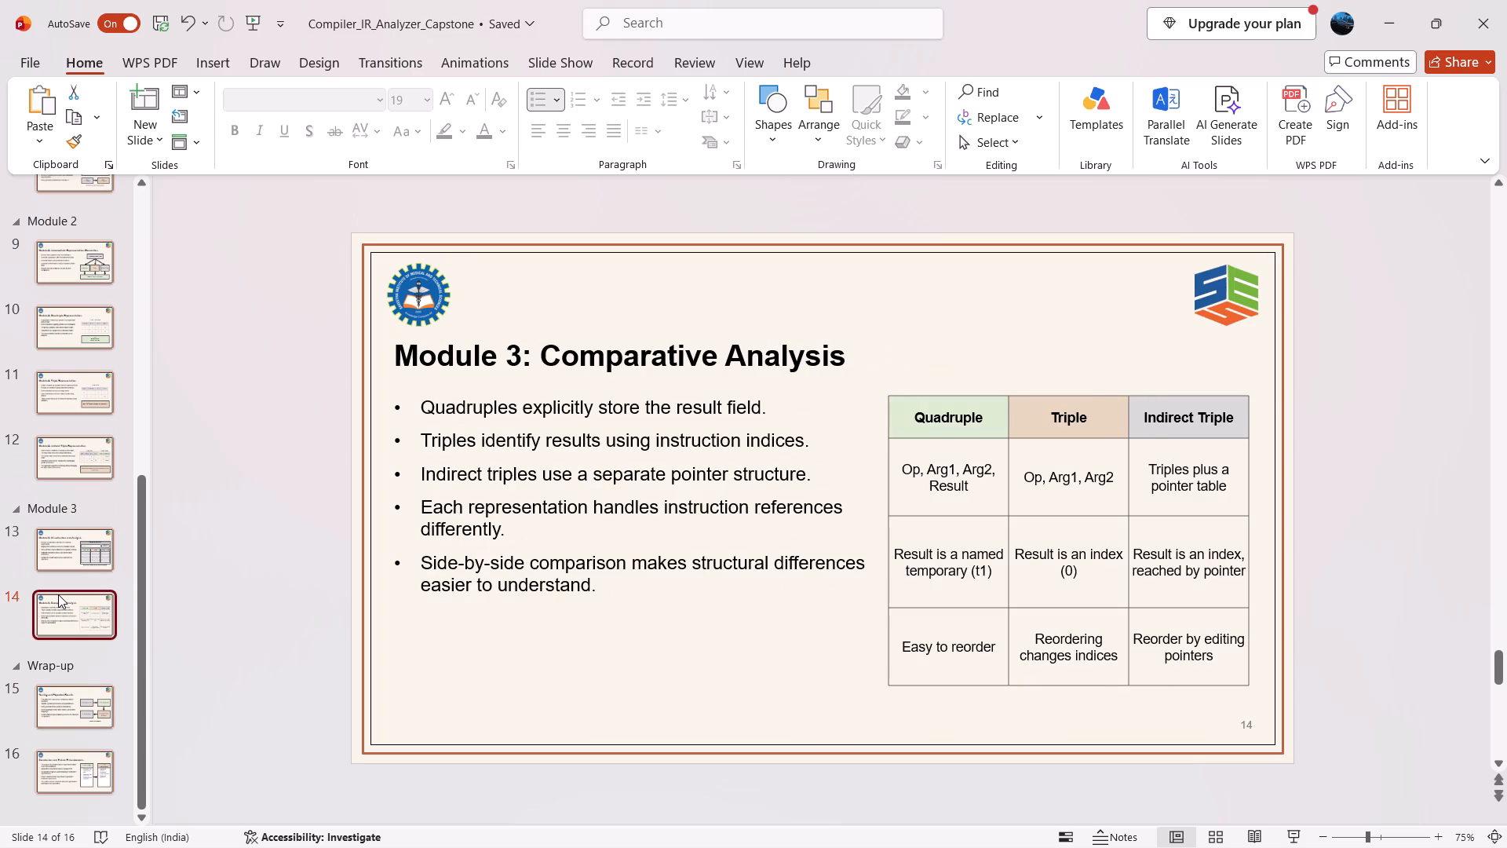
key(Down)
key(Down)
key(Down)
key(Down)
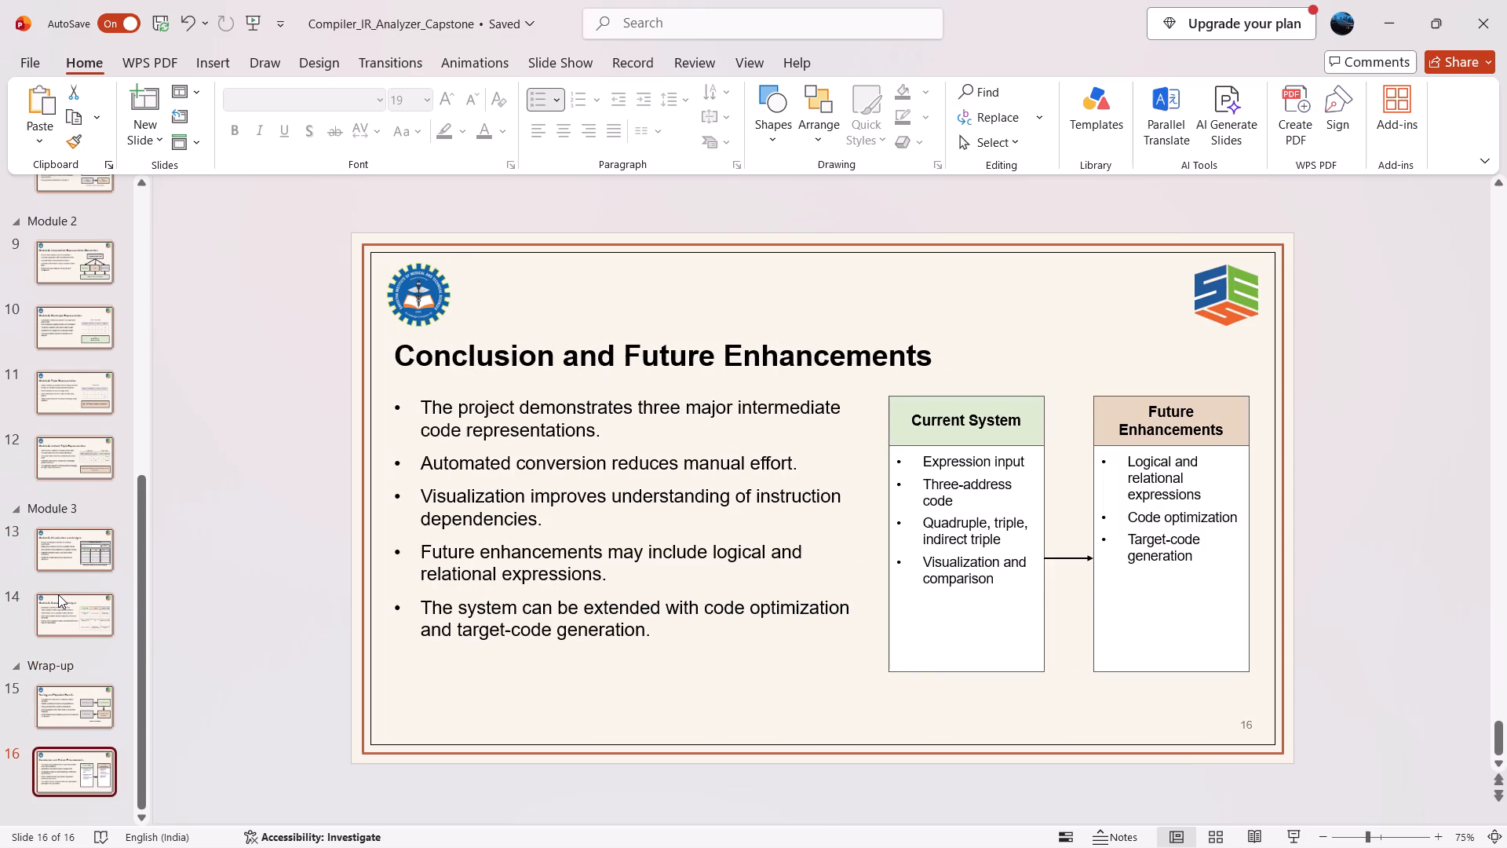
Recheck the closing slides up to Conclusion and Future Enhancements and skim the slide thumbnails for the deck's order.
key(Up)
key(Up)
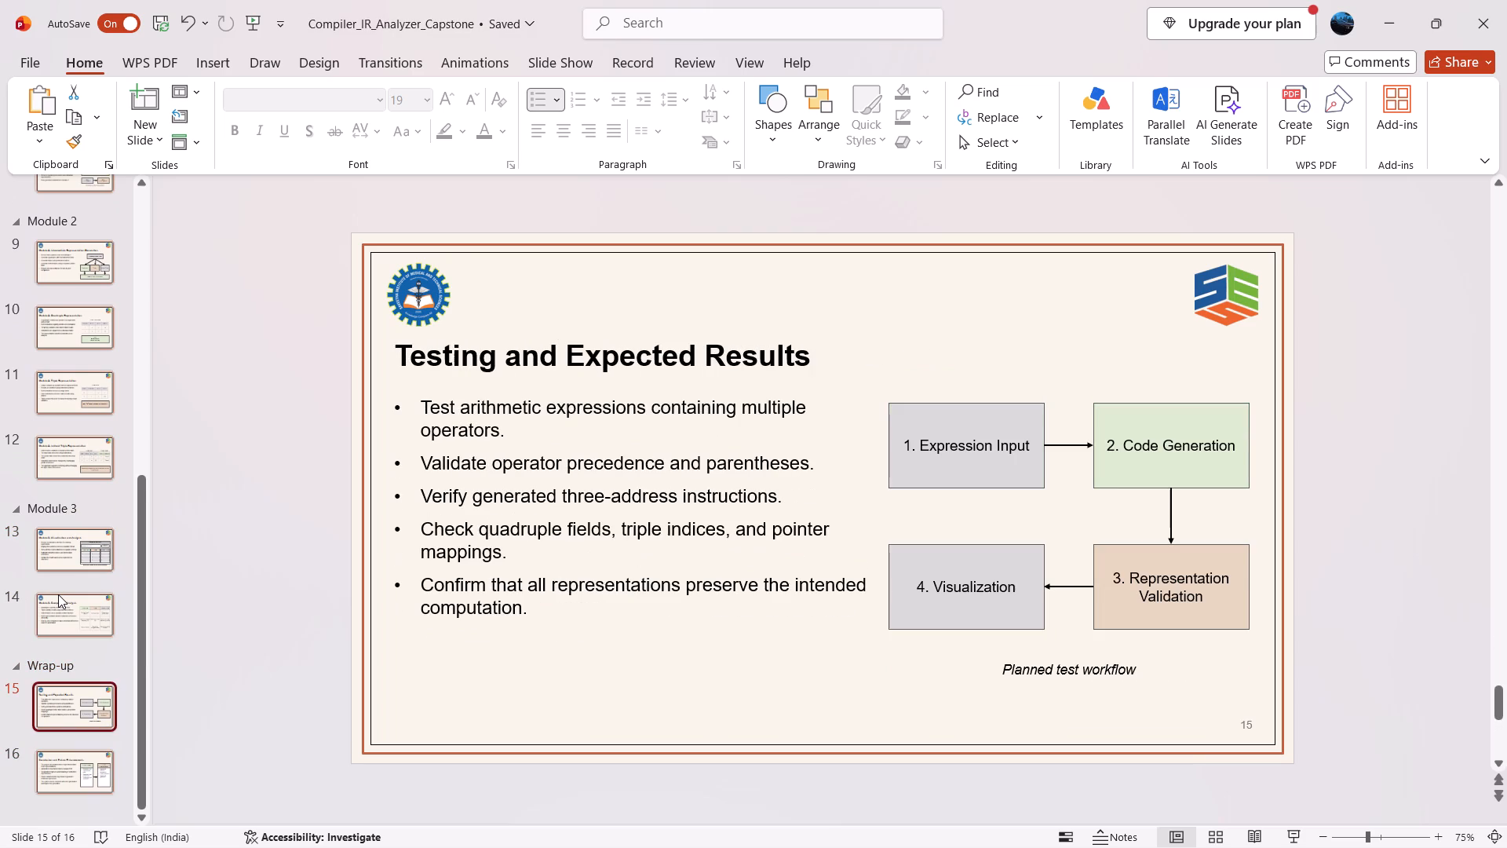
key(Up)
key(Up)
key(Down)
key(Down)
key(Down)
key(Down)
key(Down)
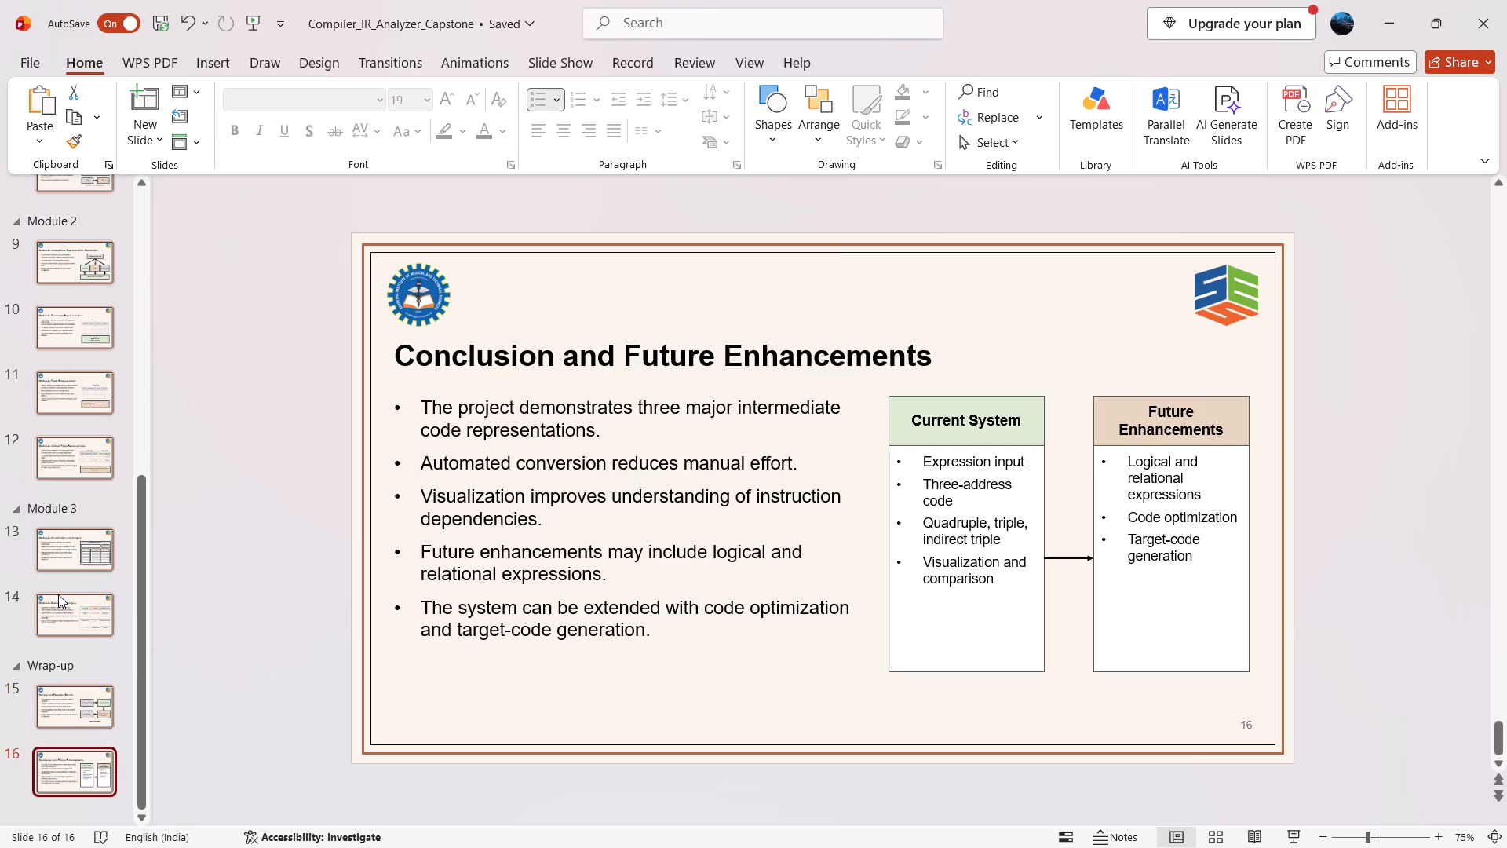
key(Down)
key(Down)
key(Down)
key(Down)
scroll(0, 565, down, 3)
drag(139, 597, 148, 283)
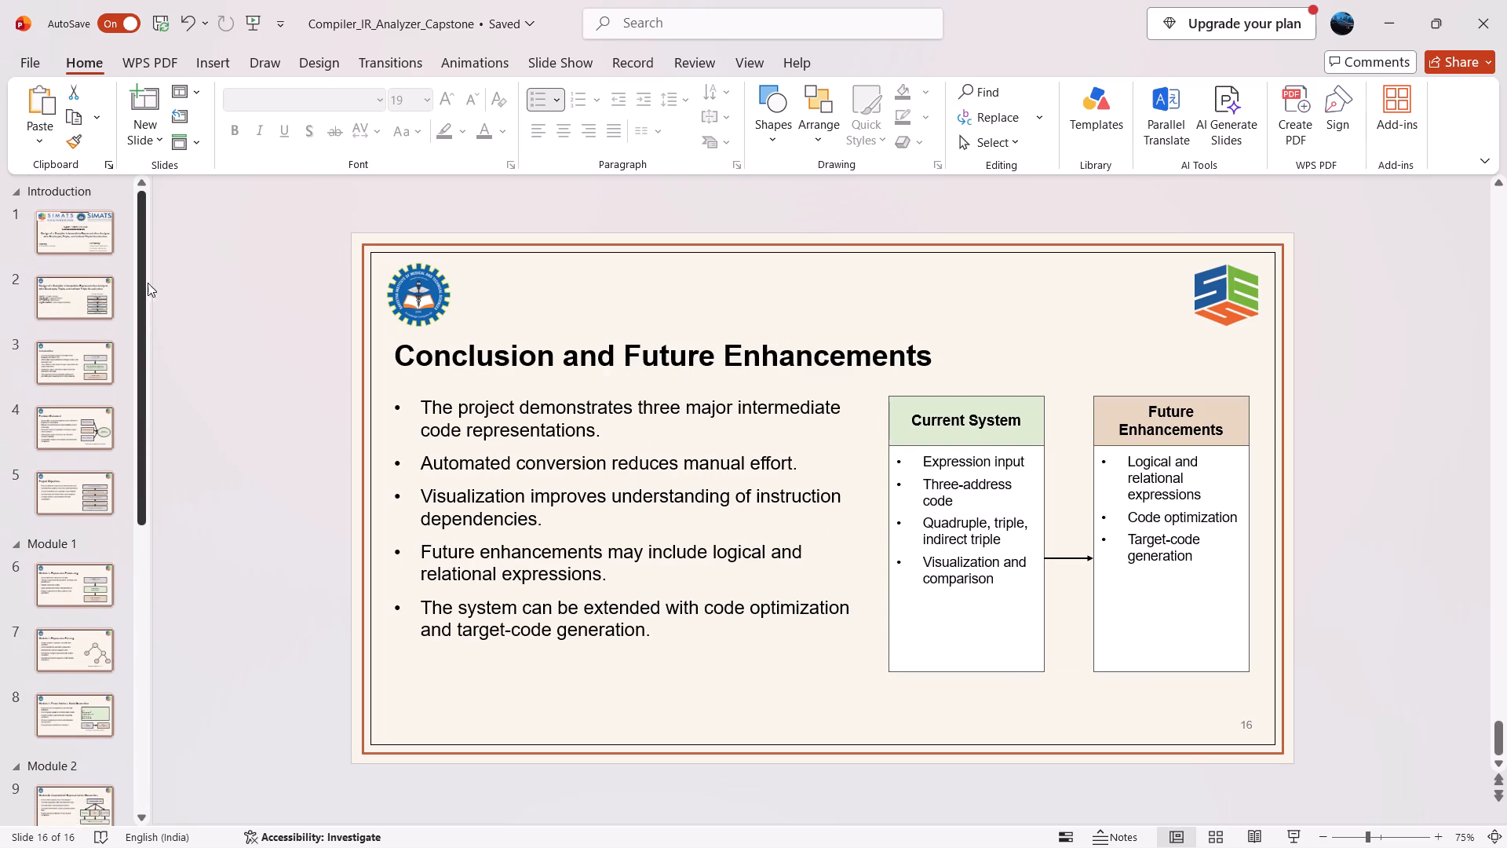
drag(148, 283, 169, 680)
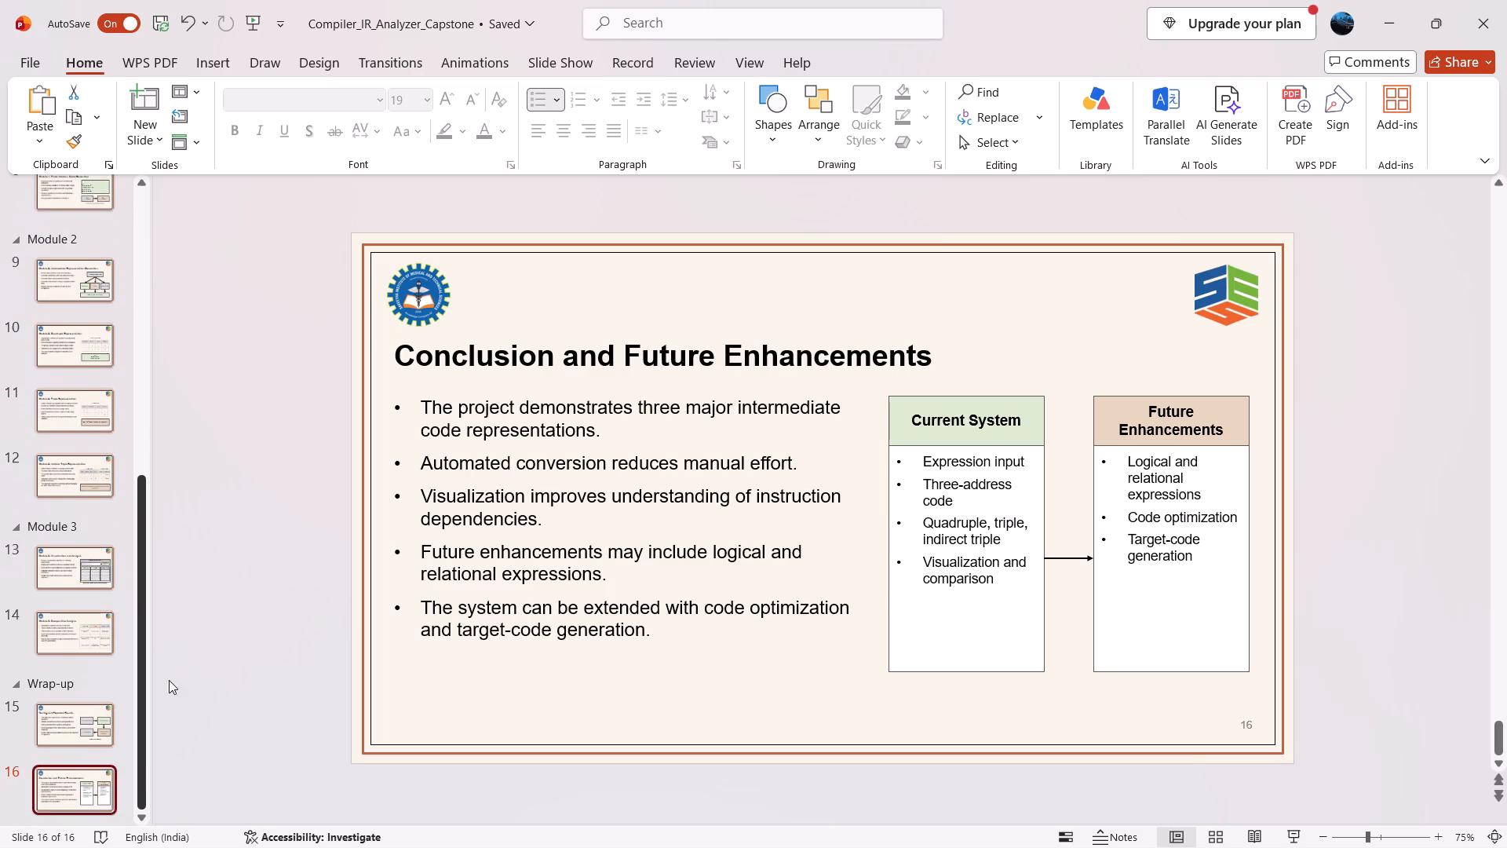
drag(169, 680, 142, 813)
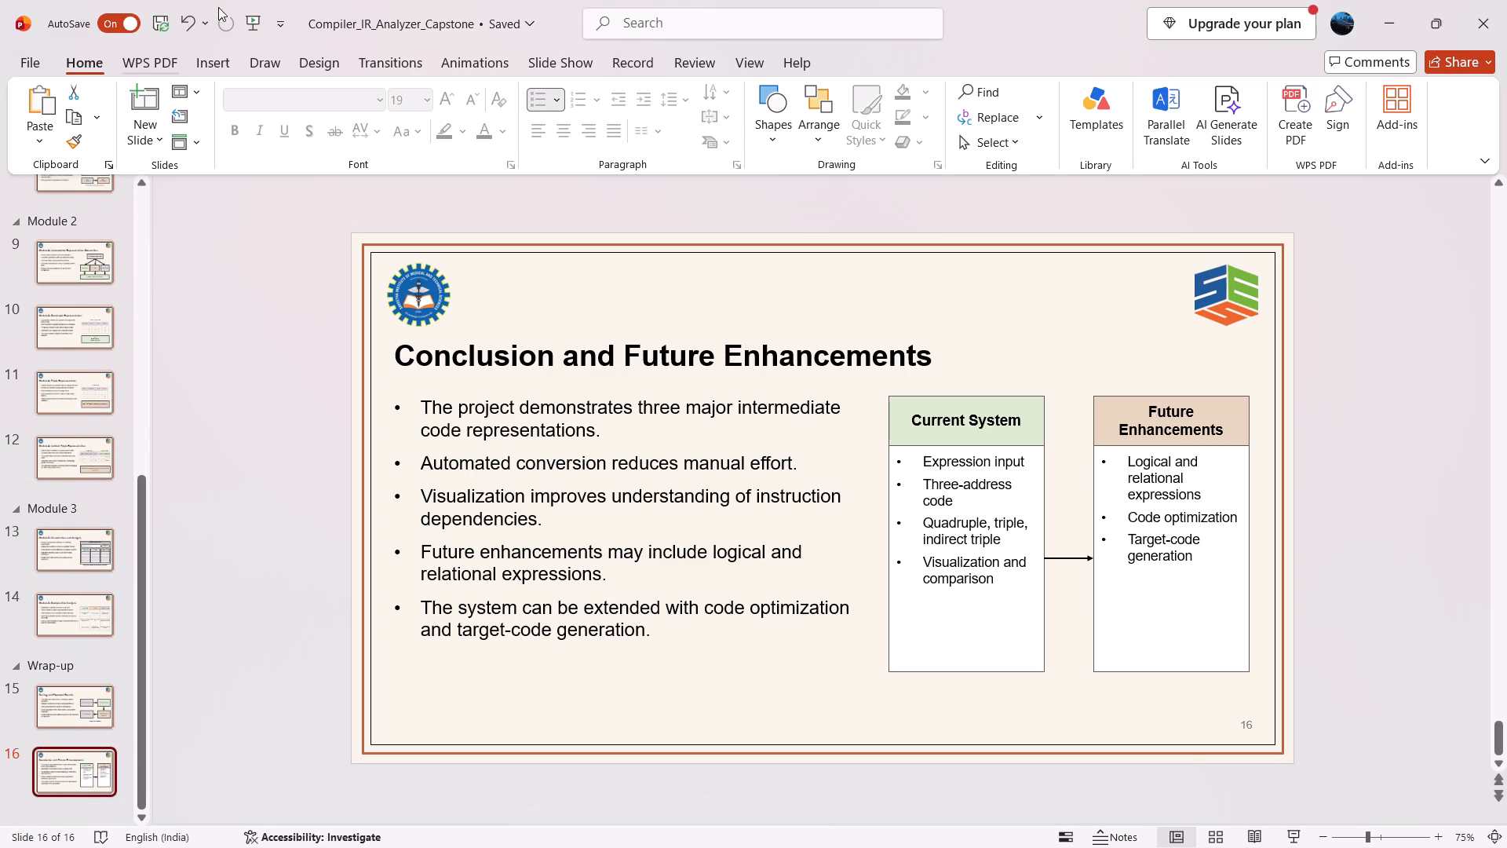
Play the slide show from the title slide through the last slide and return to editing.
click(258, 35)
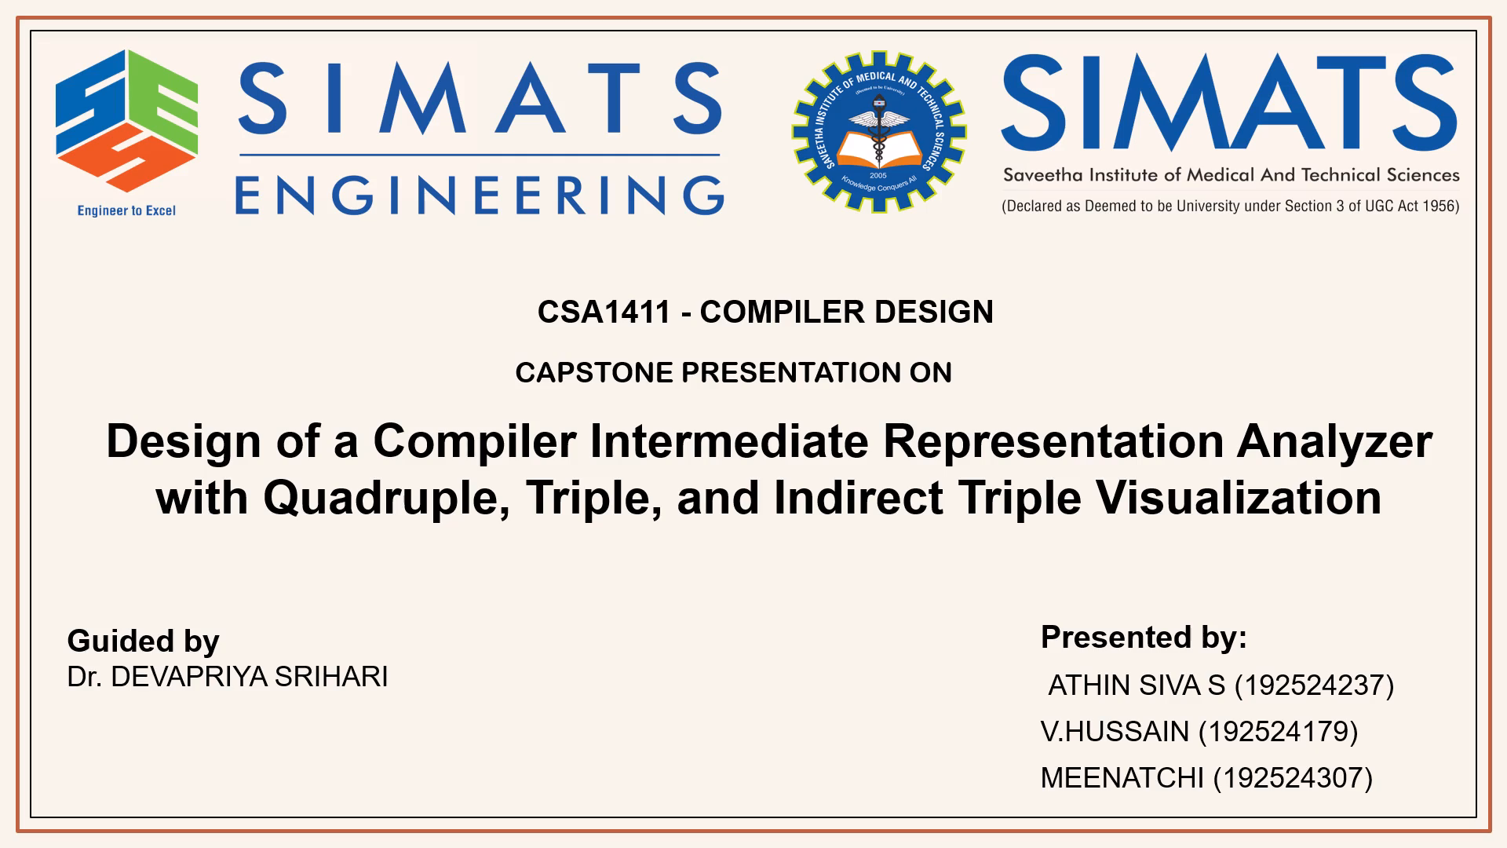
key(Right)
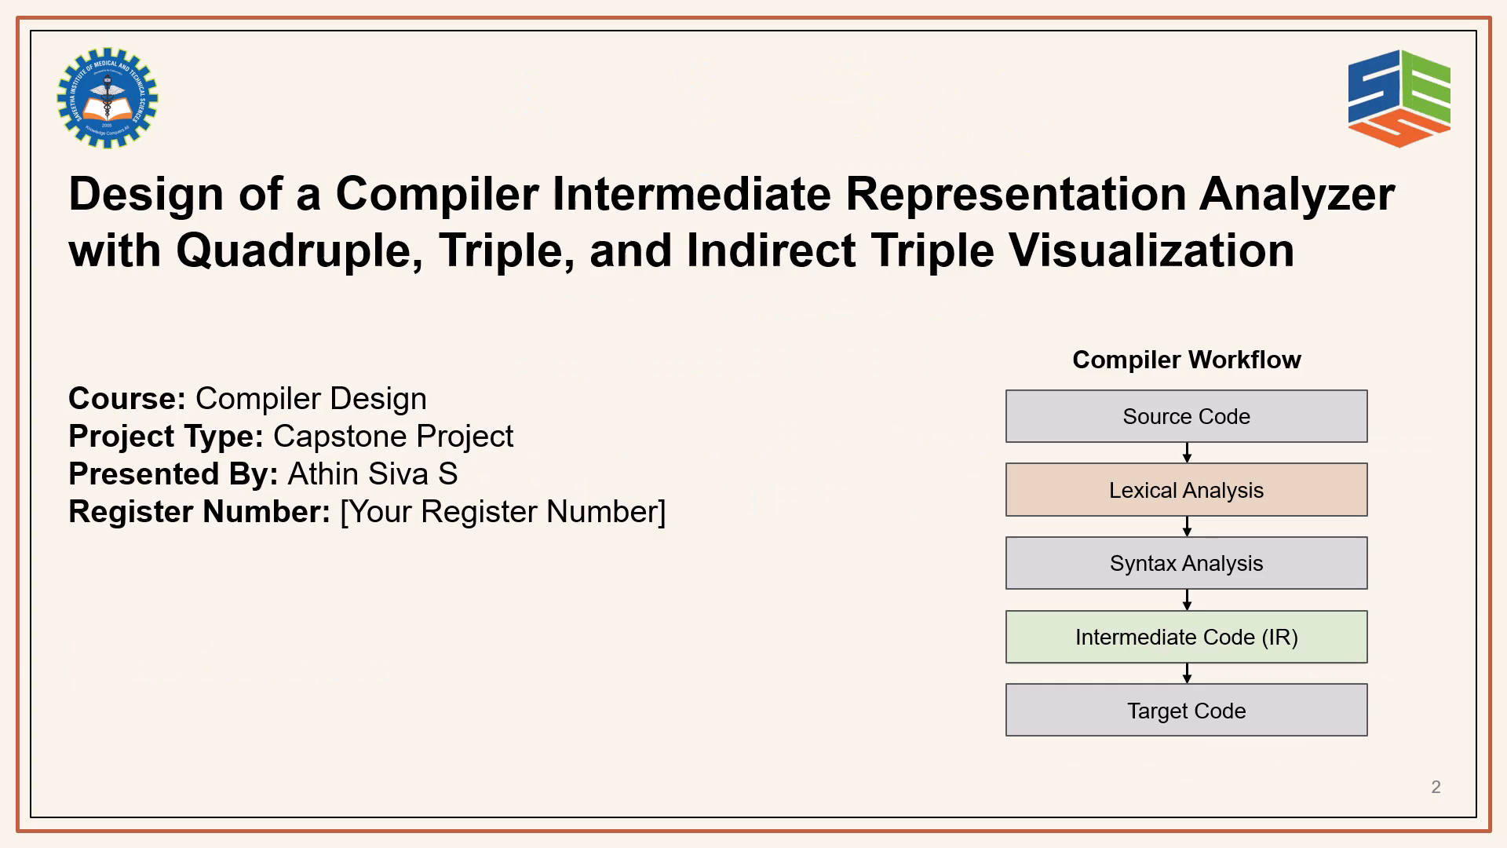
key(Right)
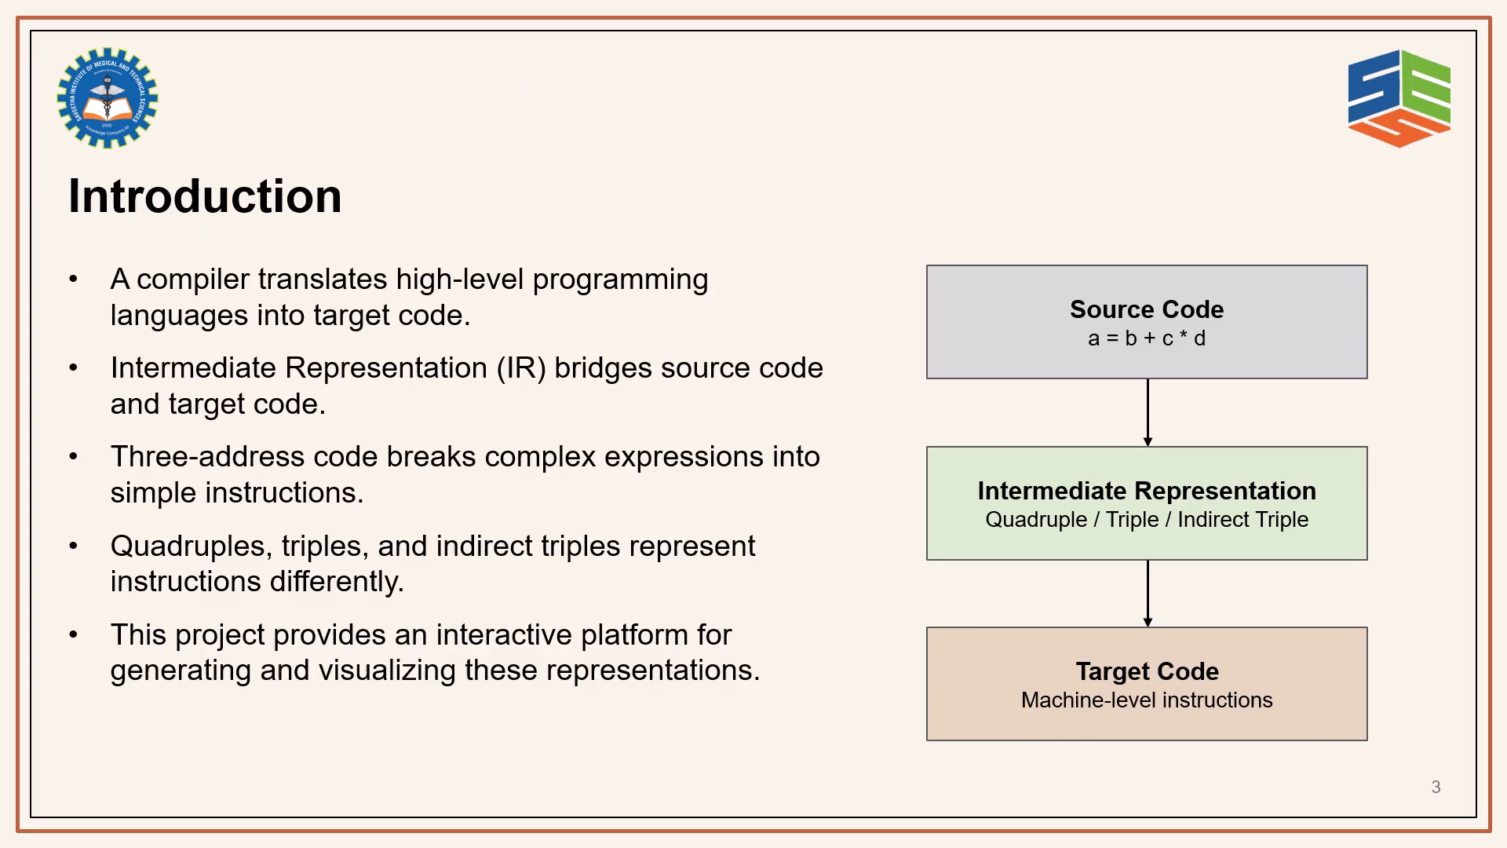
key(Right)
key(Right)
key(Right)
key(Right)
key(Right)
key(Right)
key(Right)
key(Right)
key(Right)
key(Right)
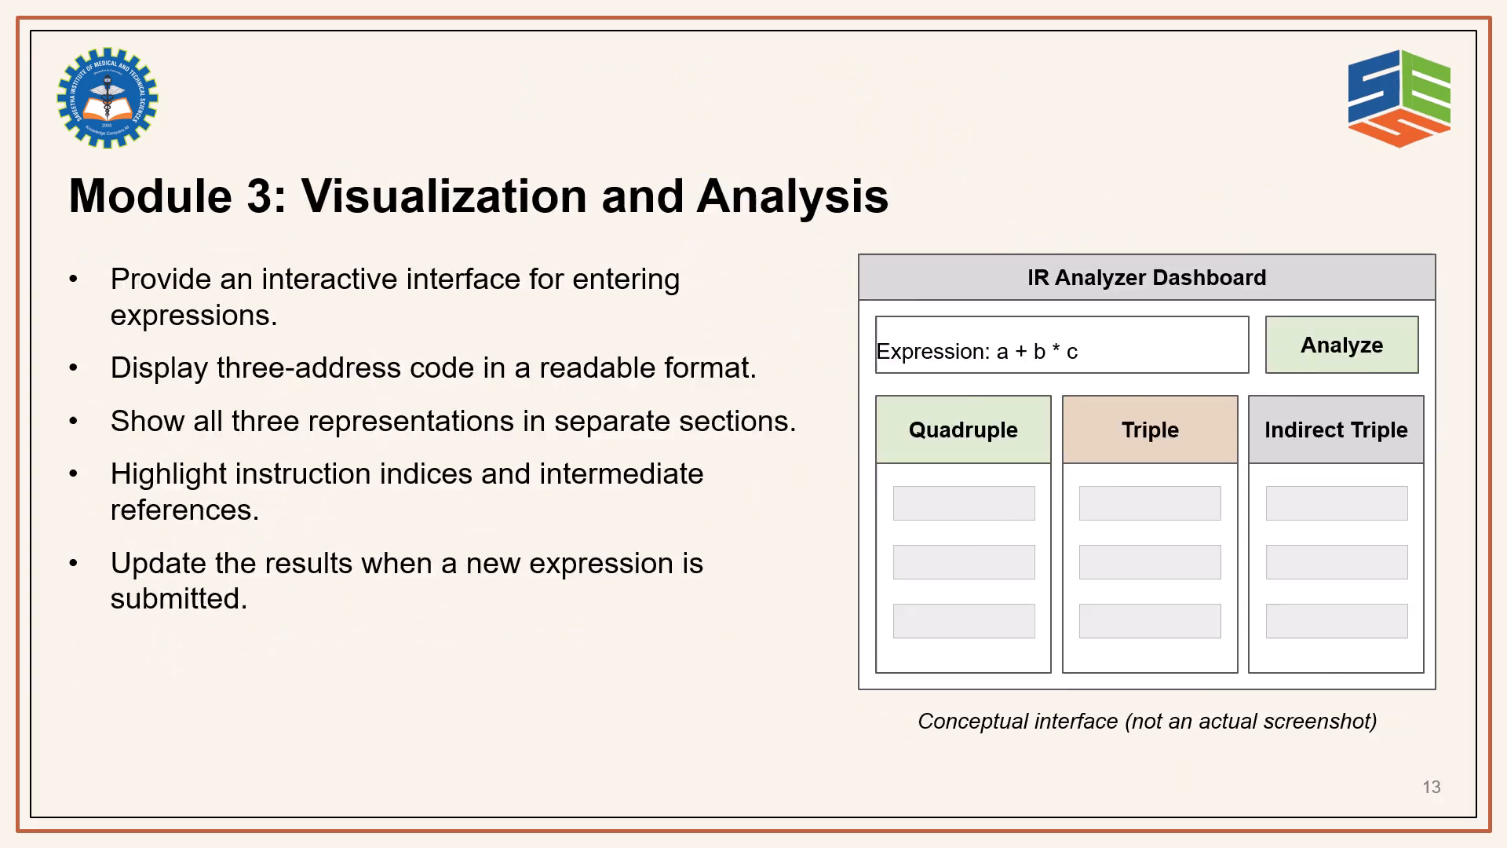
key(Right)
key(Right)
key(Right)
key(Right)
key(Right)
key(Right)
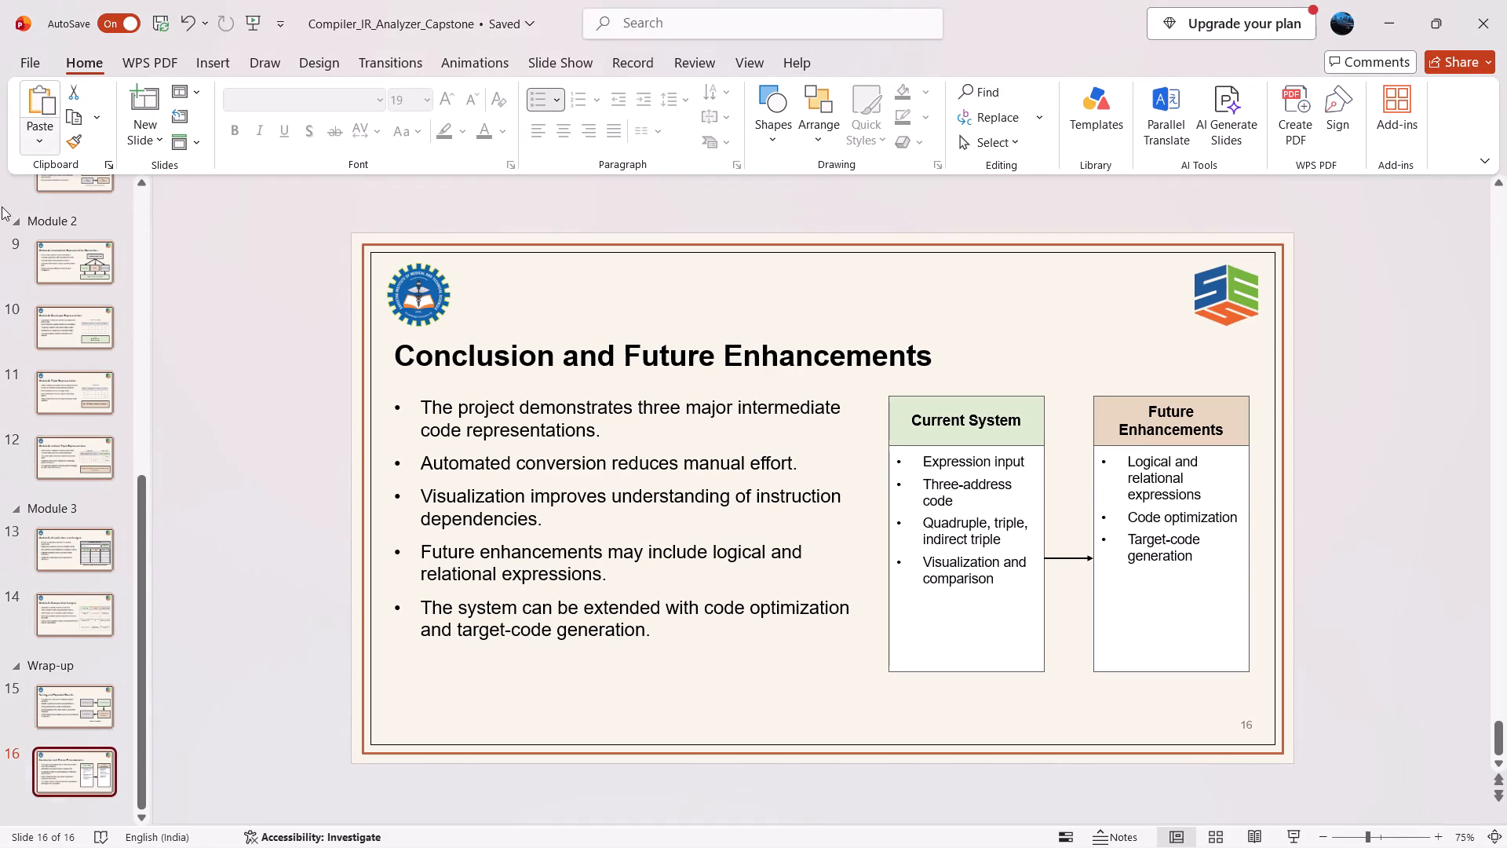
Move the original title slide with the Compiler Workflow diagram from position 2 to the very end of the deck.
scroll(17, 207, up, 5)
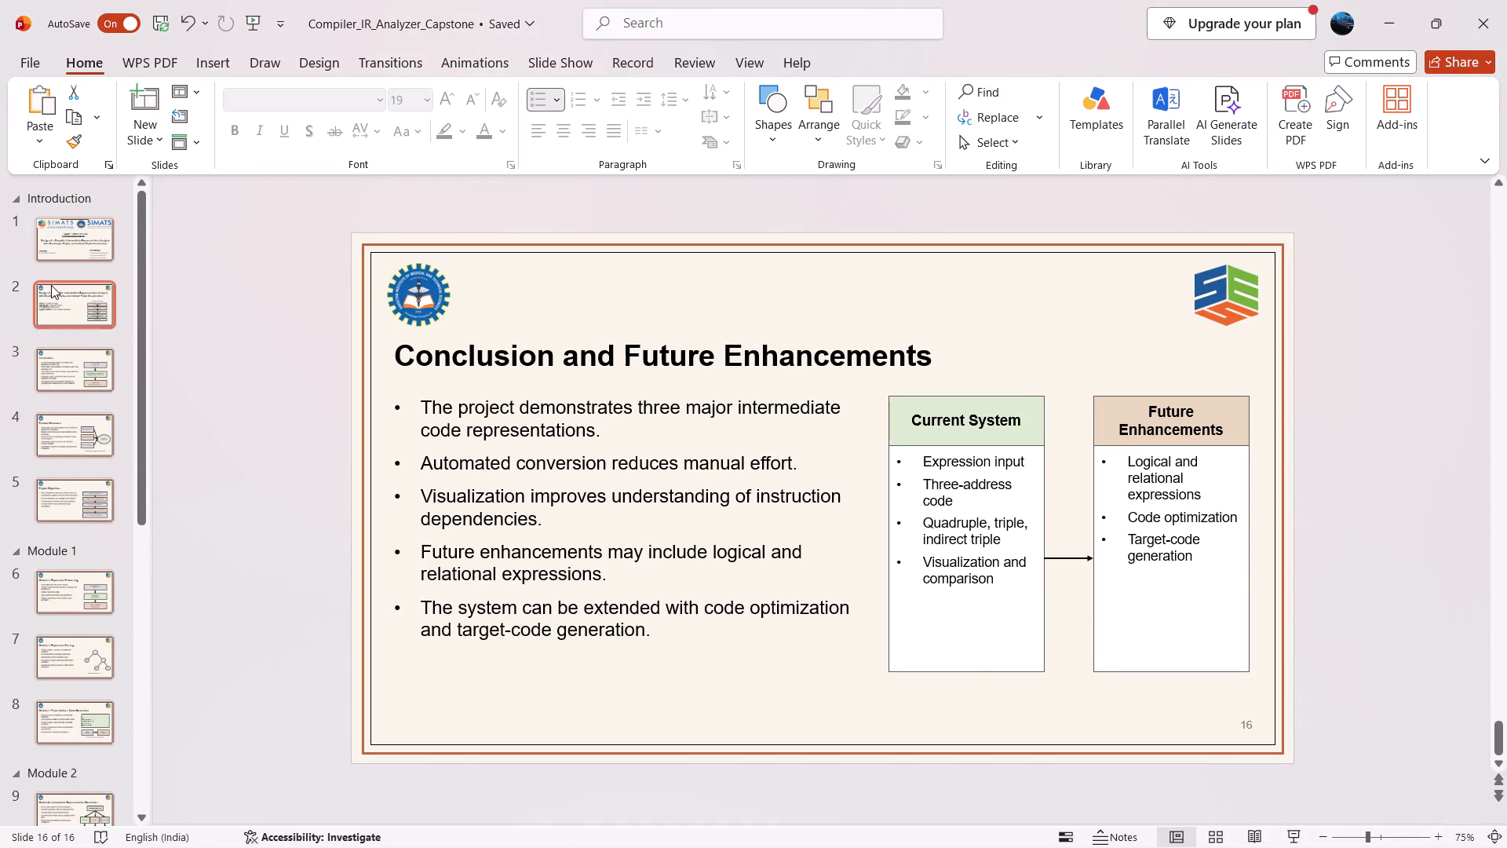
click(51, 285)
drag(51, 285, 91, 323)
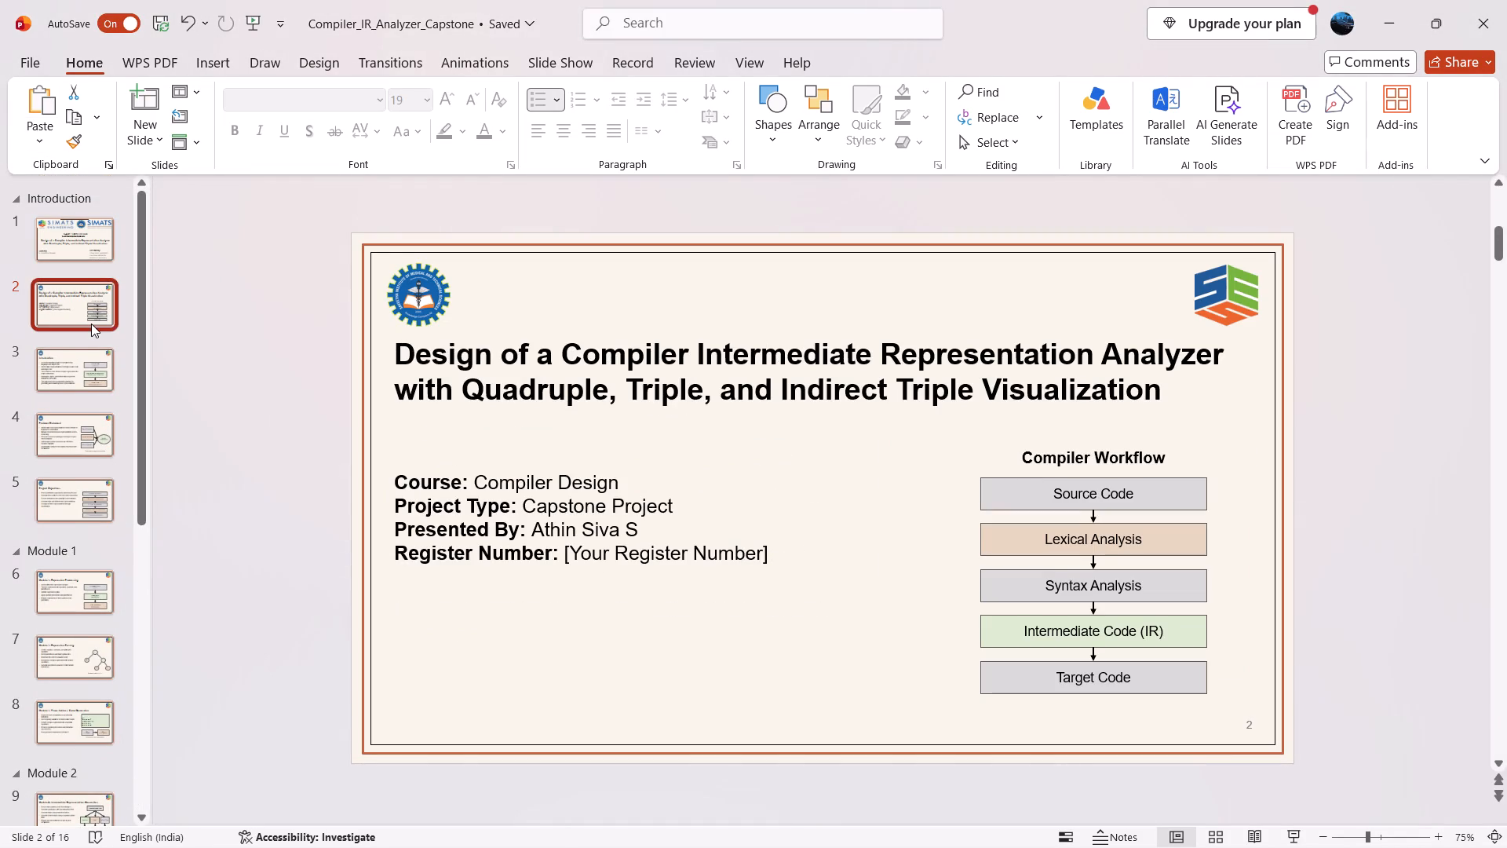
drag(91, 323, 107, 847)
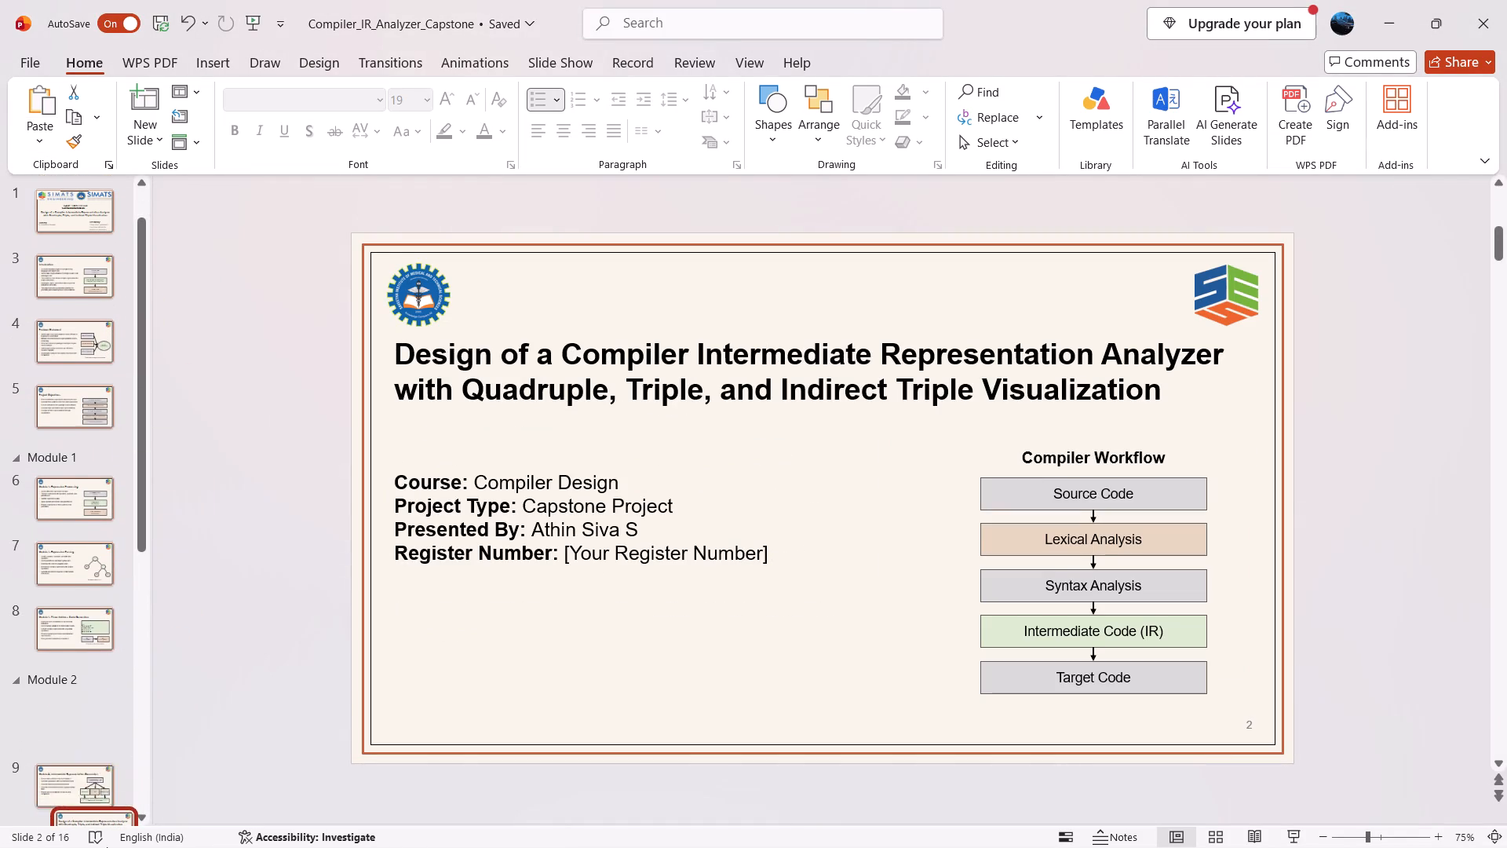
drag(107, 847, 103, 847)
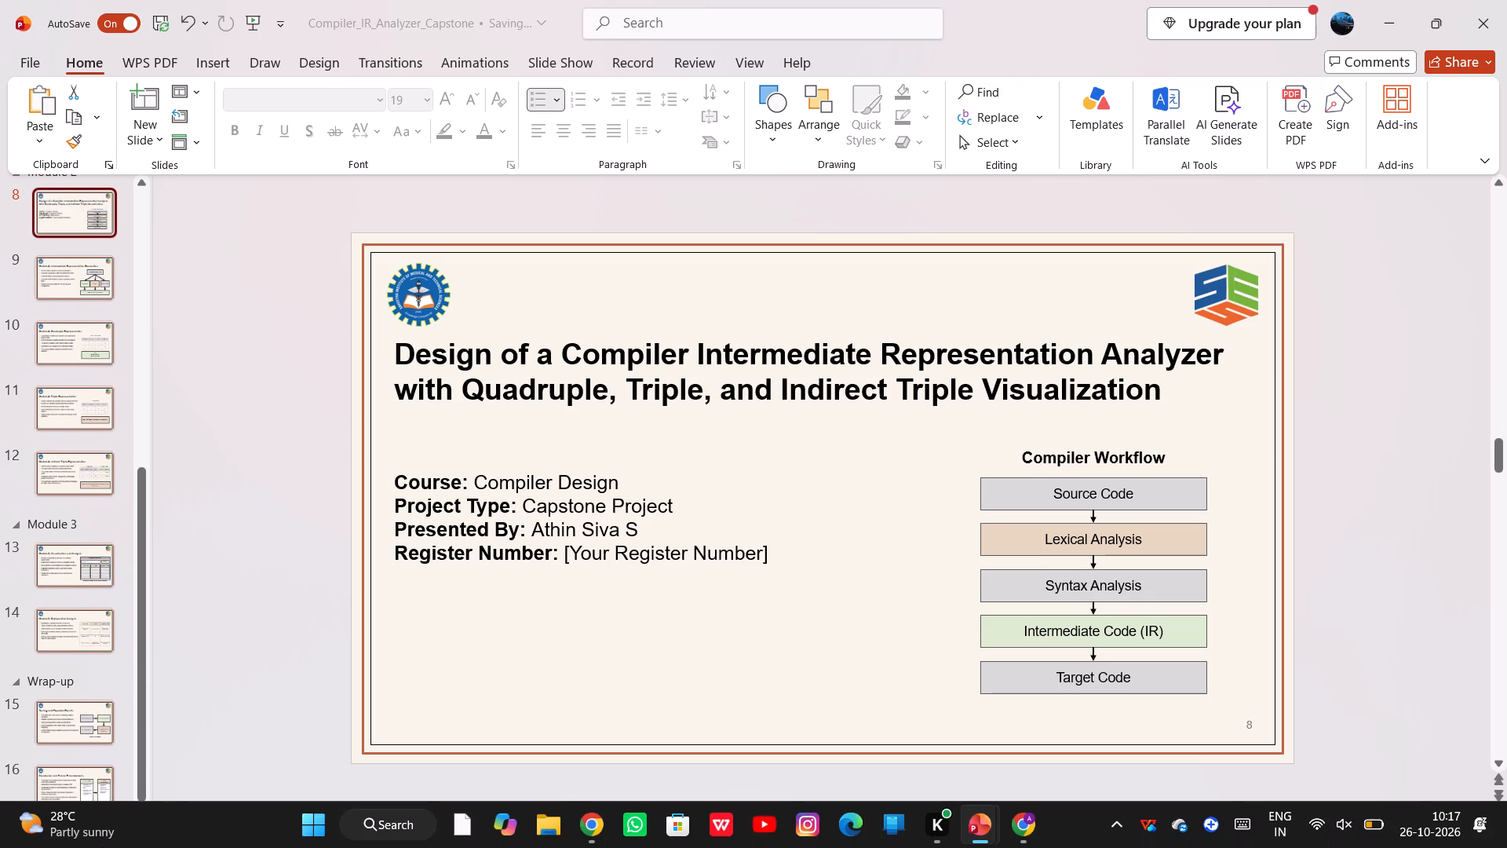
scroll(14, 539, up, 6)
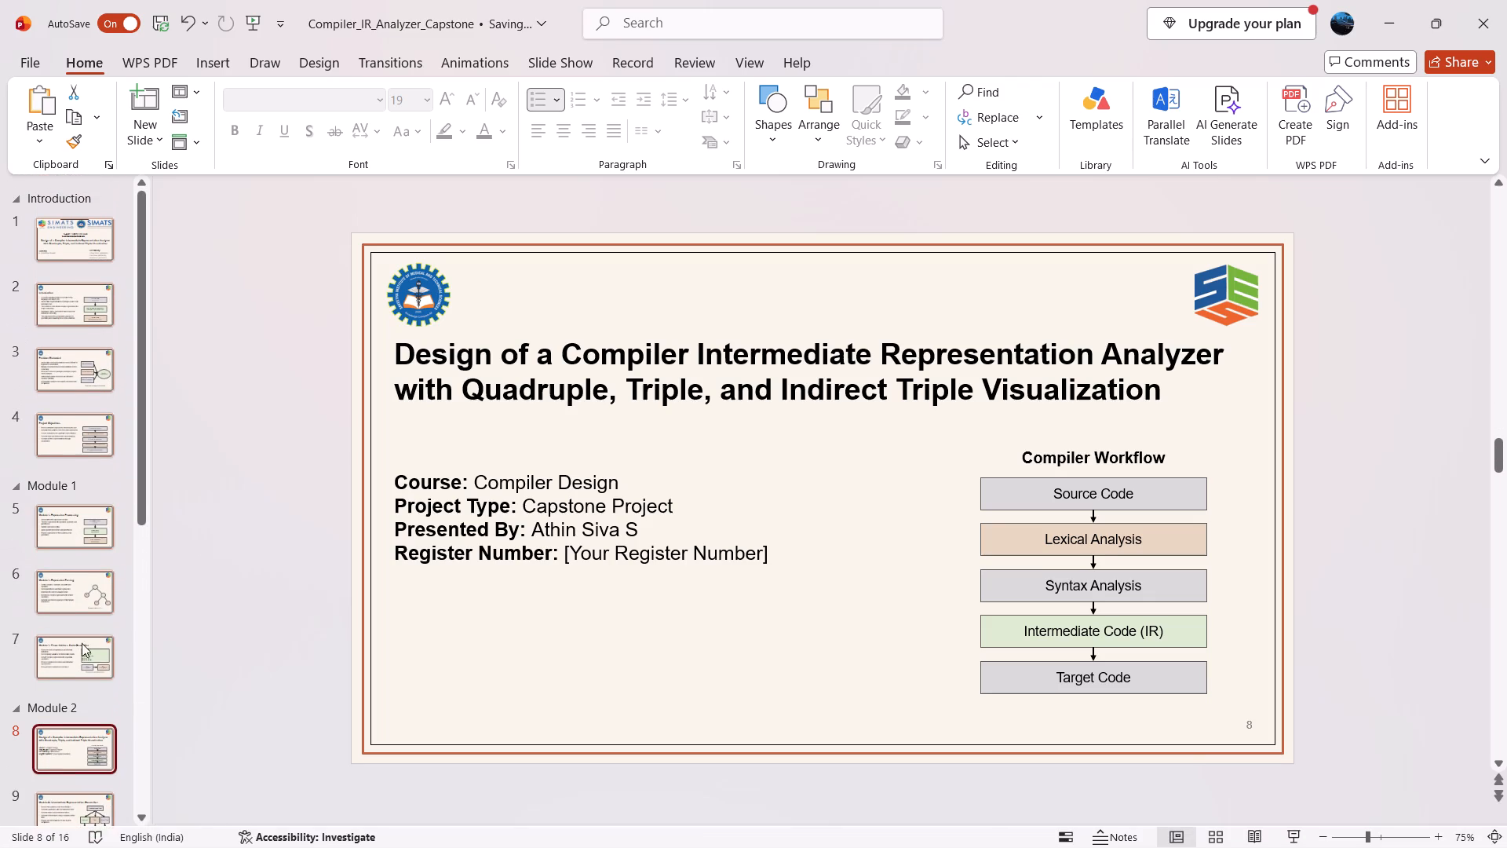
drag(74, 747, 166, 836)
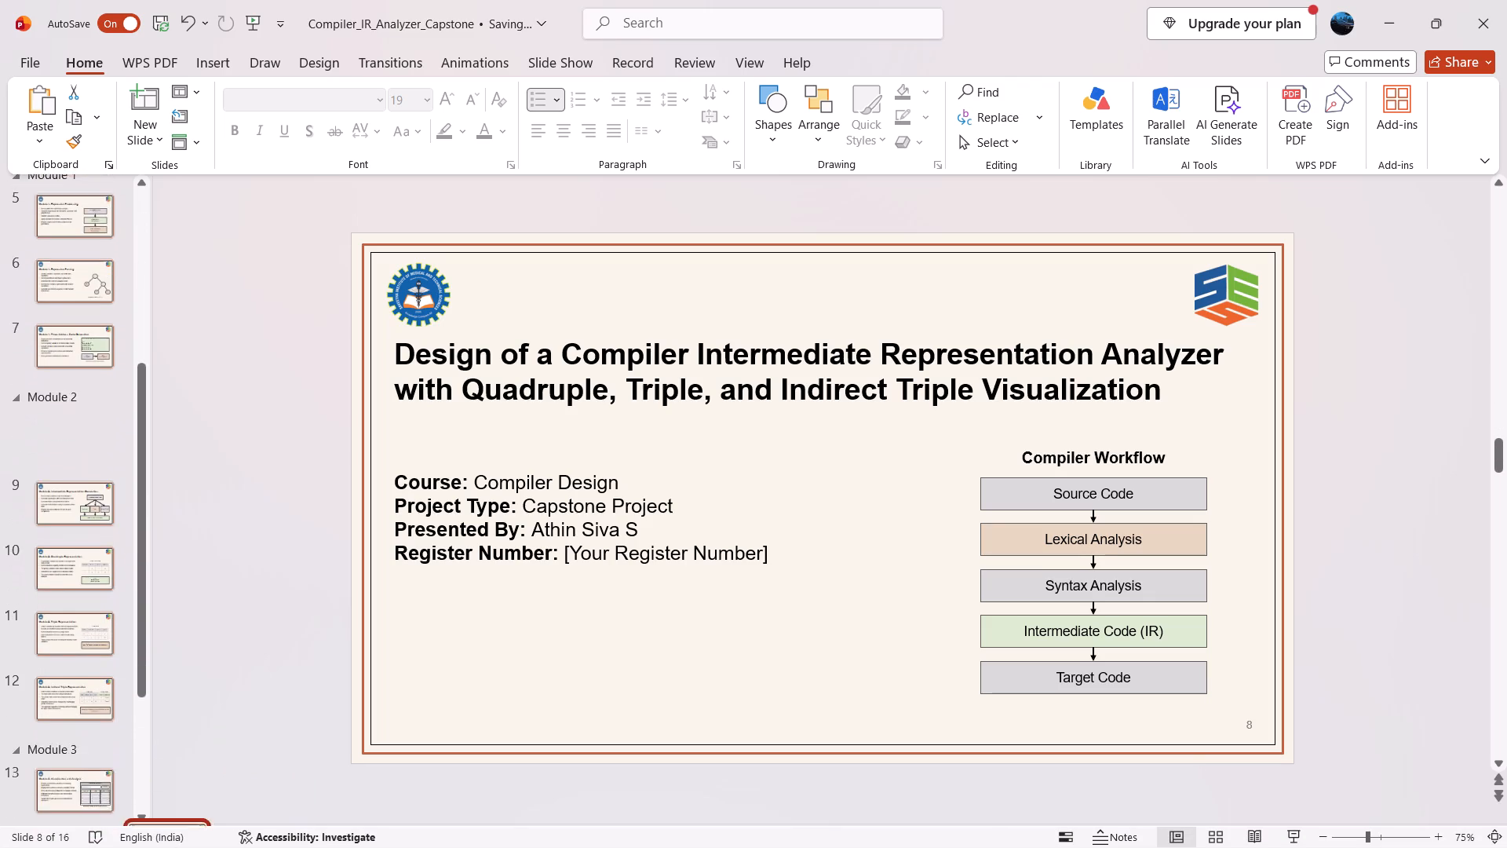
drag(166, 836, 73, 796)
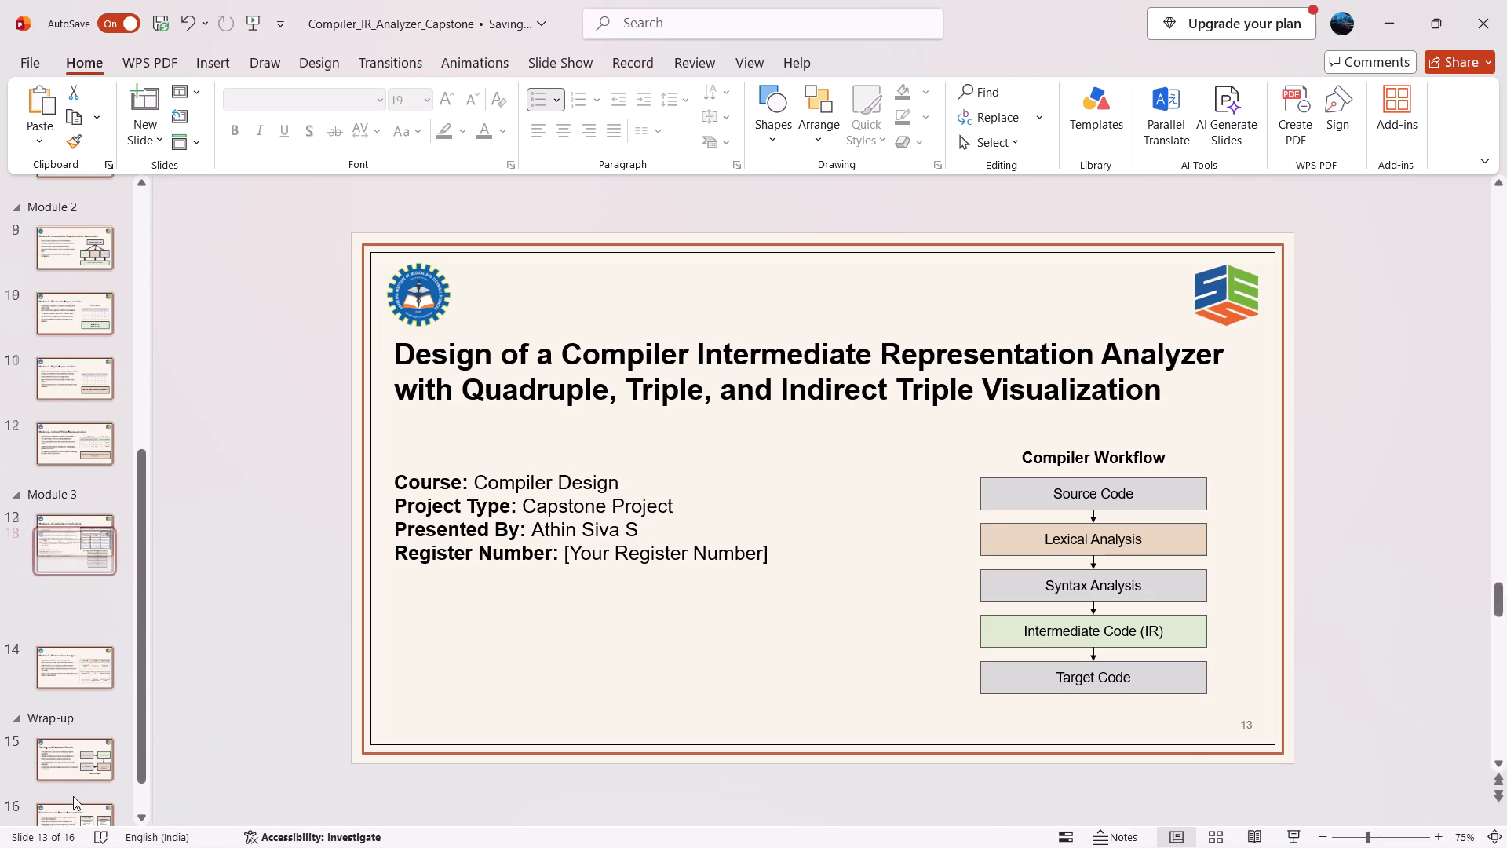
drag(68, 610, 137, 847)
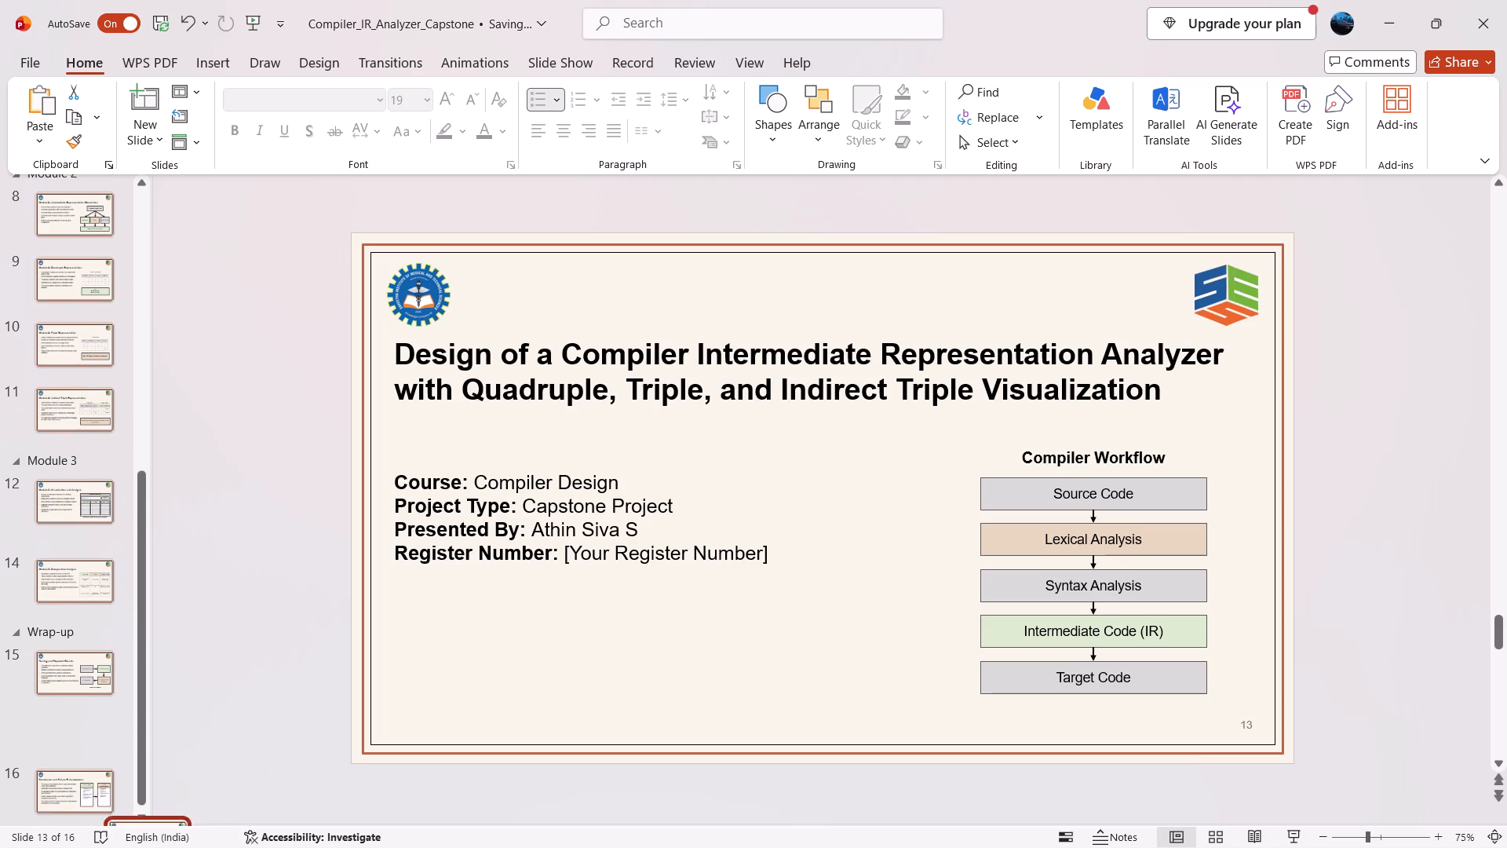
drag(137, 847, 87, 806)
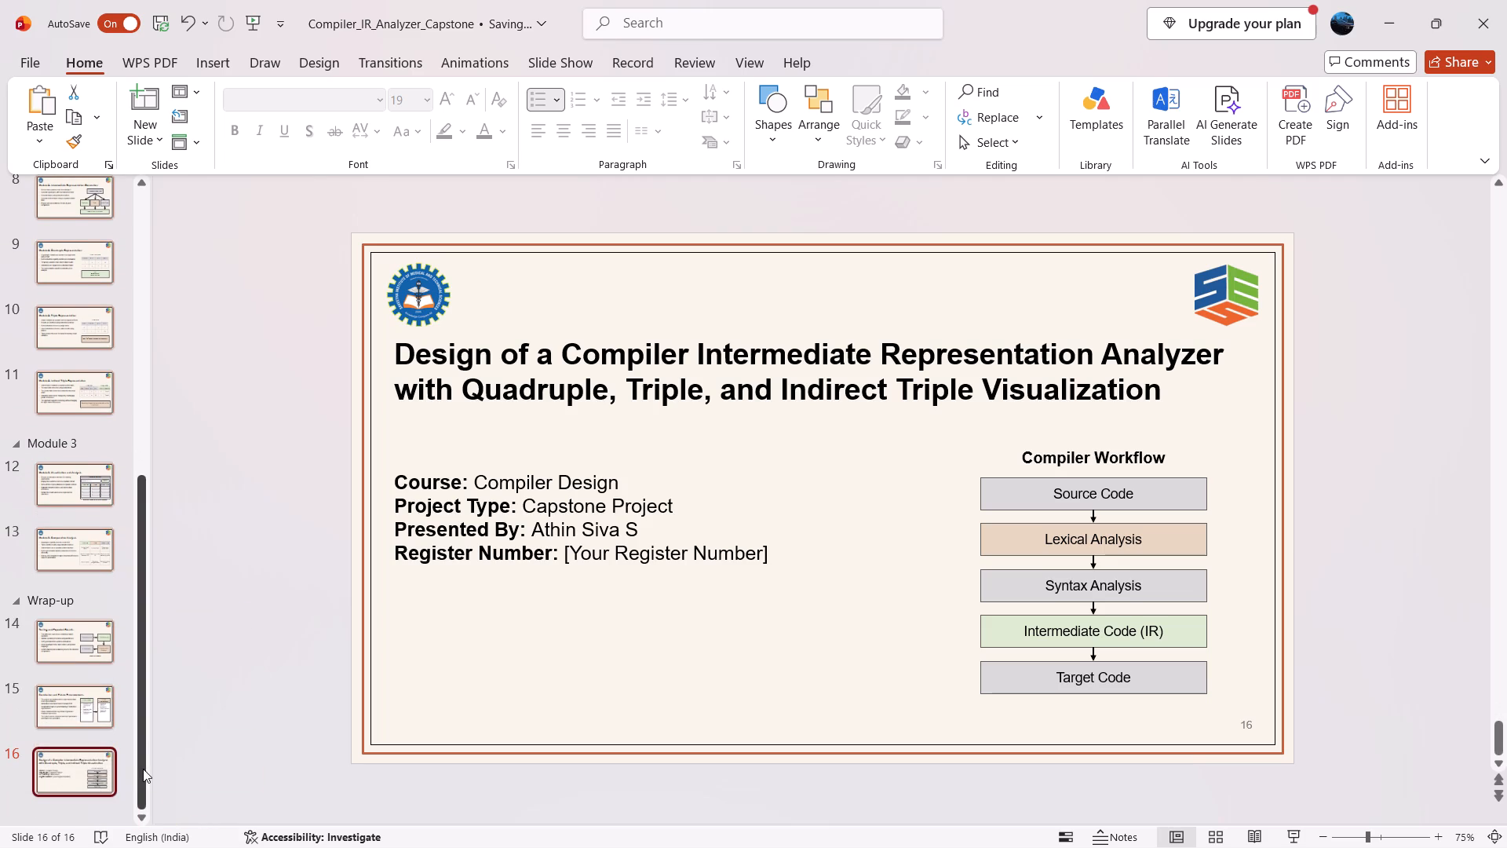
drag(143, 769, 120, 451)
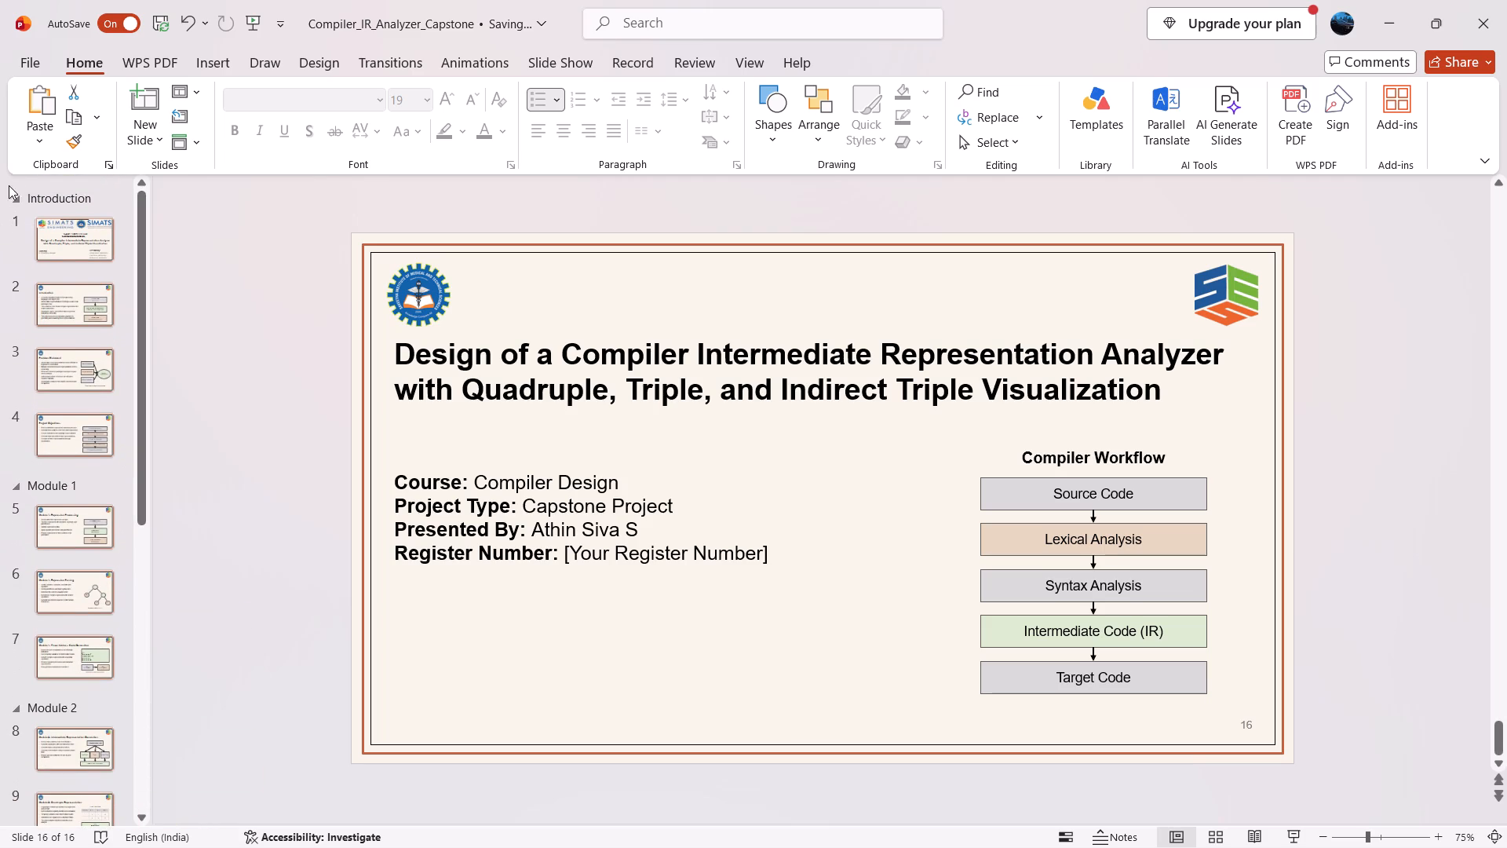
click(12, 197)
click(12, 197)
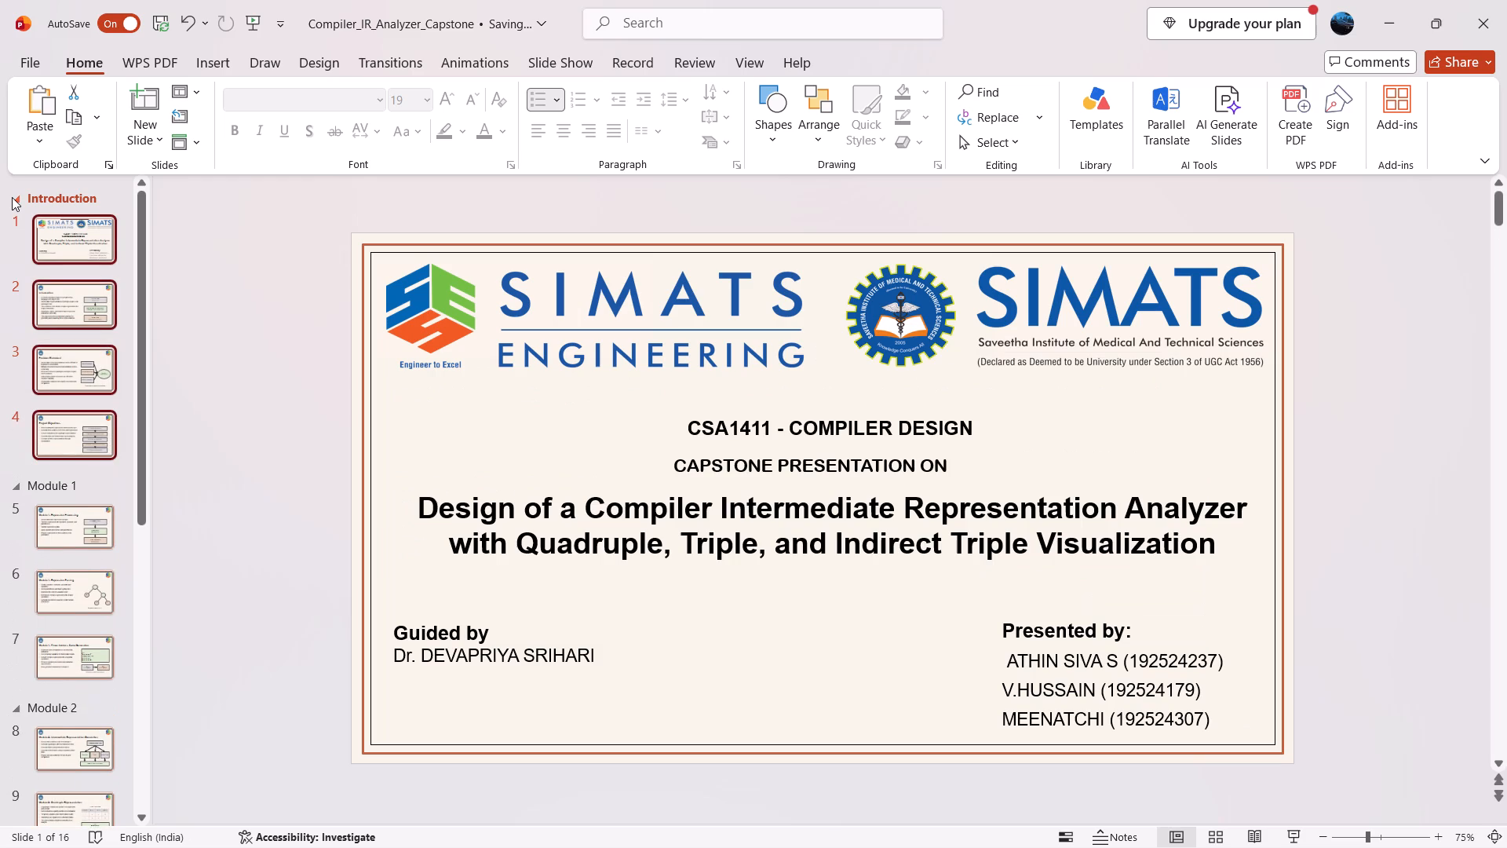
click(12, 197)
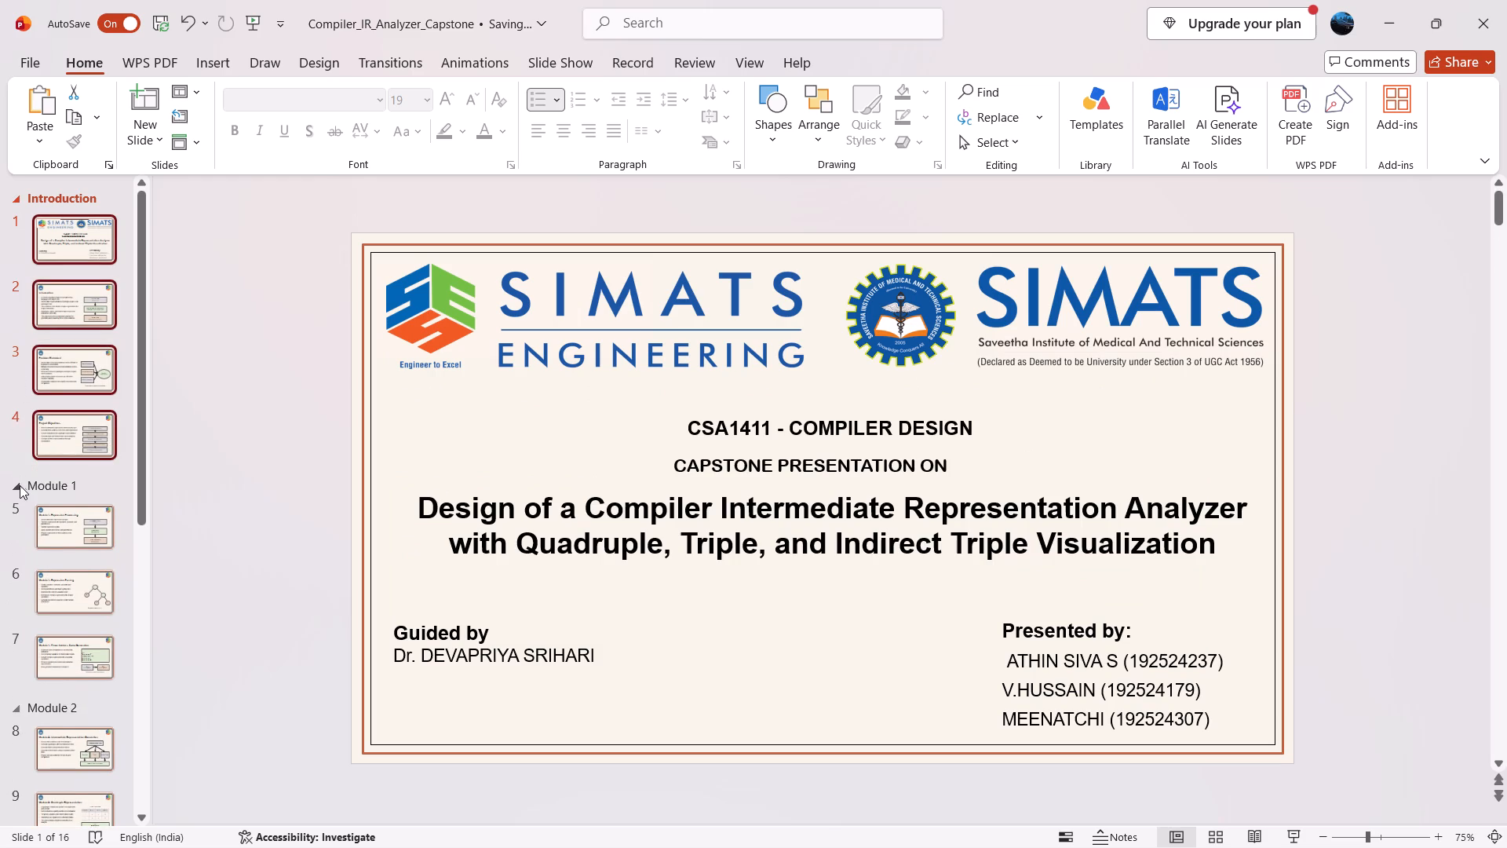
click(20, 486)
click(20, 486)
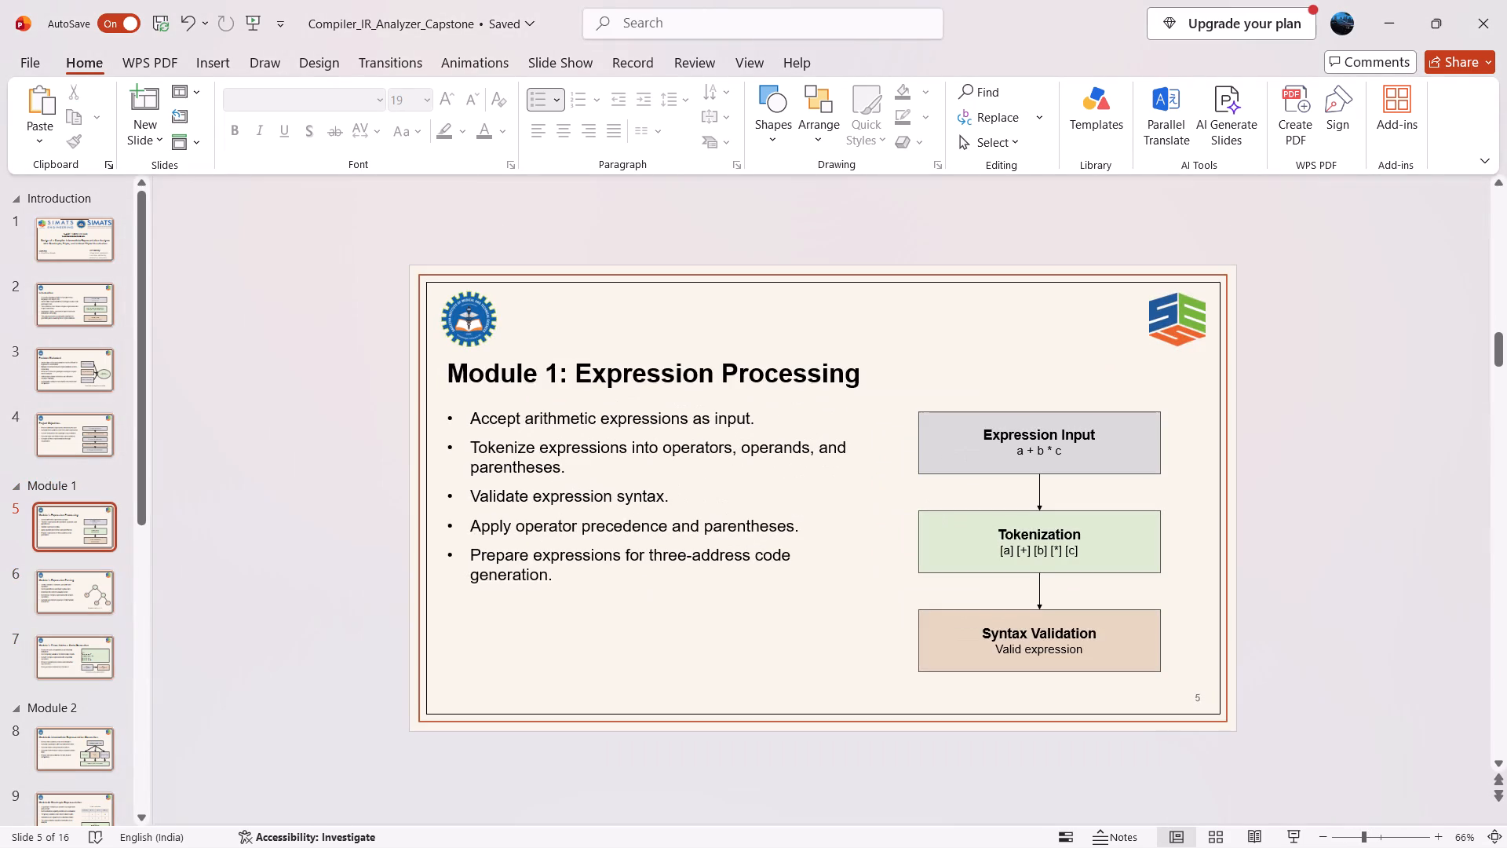
click(93, 232)
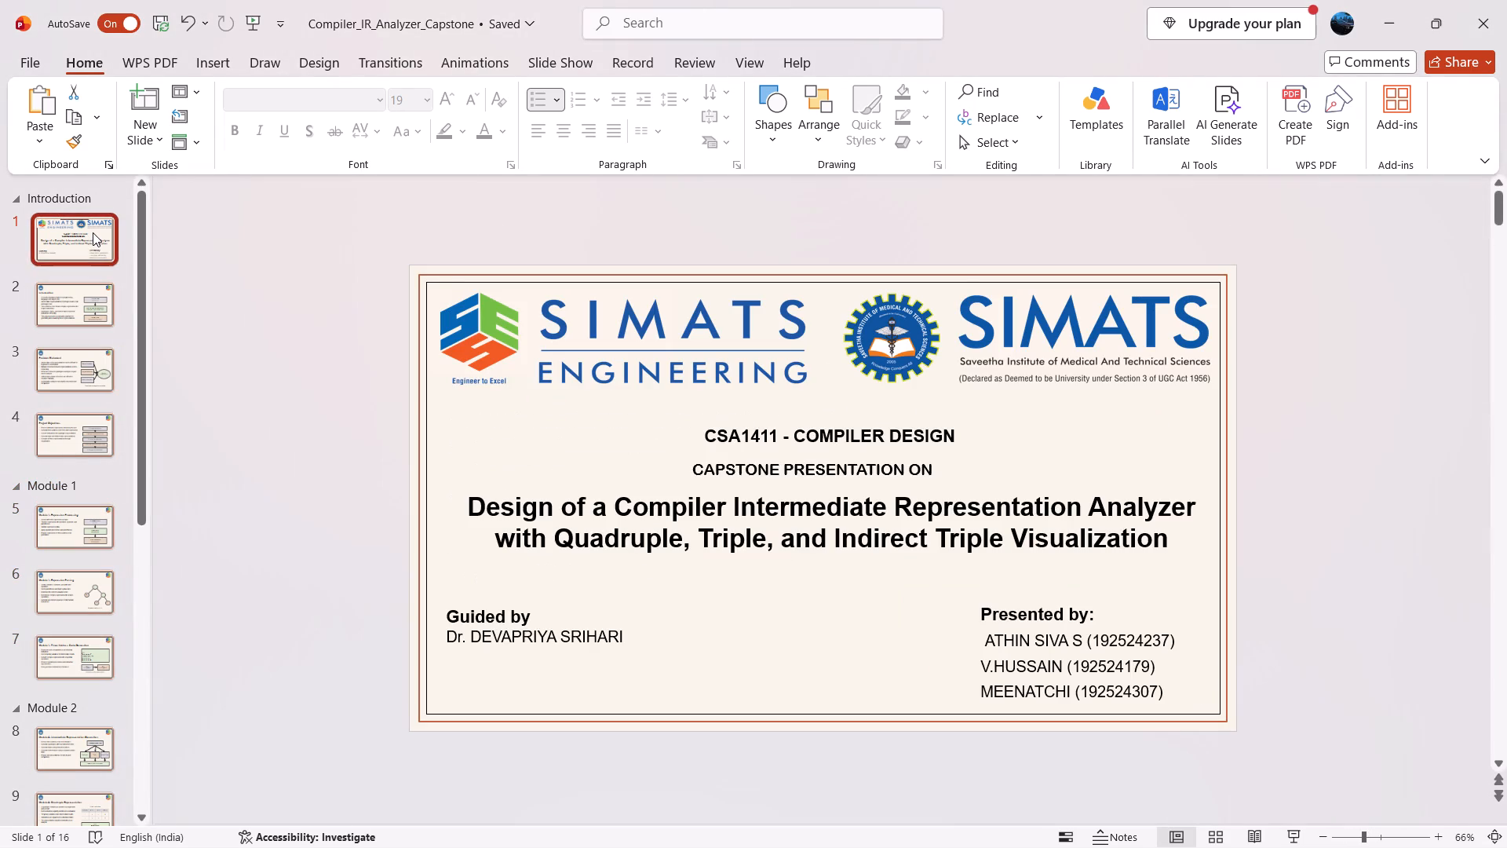
key(Down)
key(Down)
key(Down)
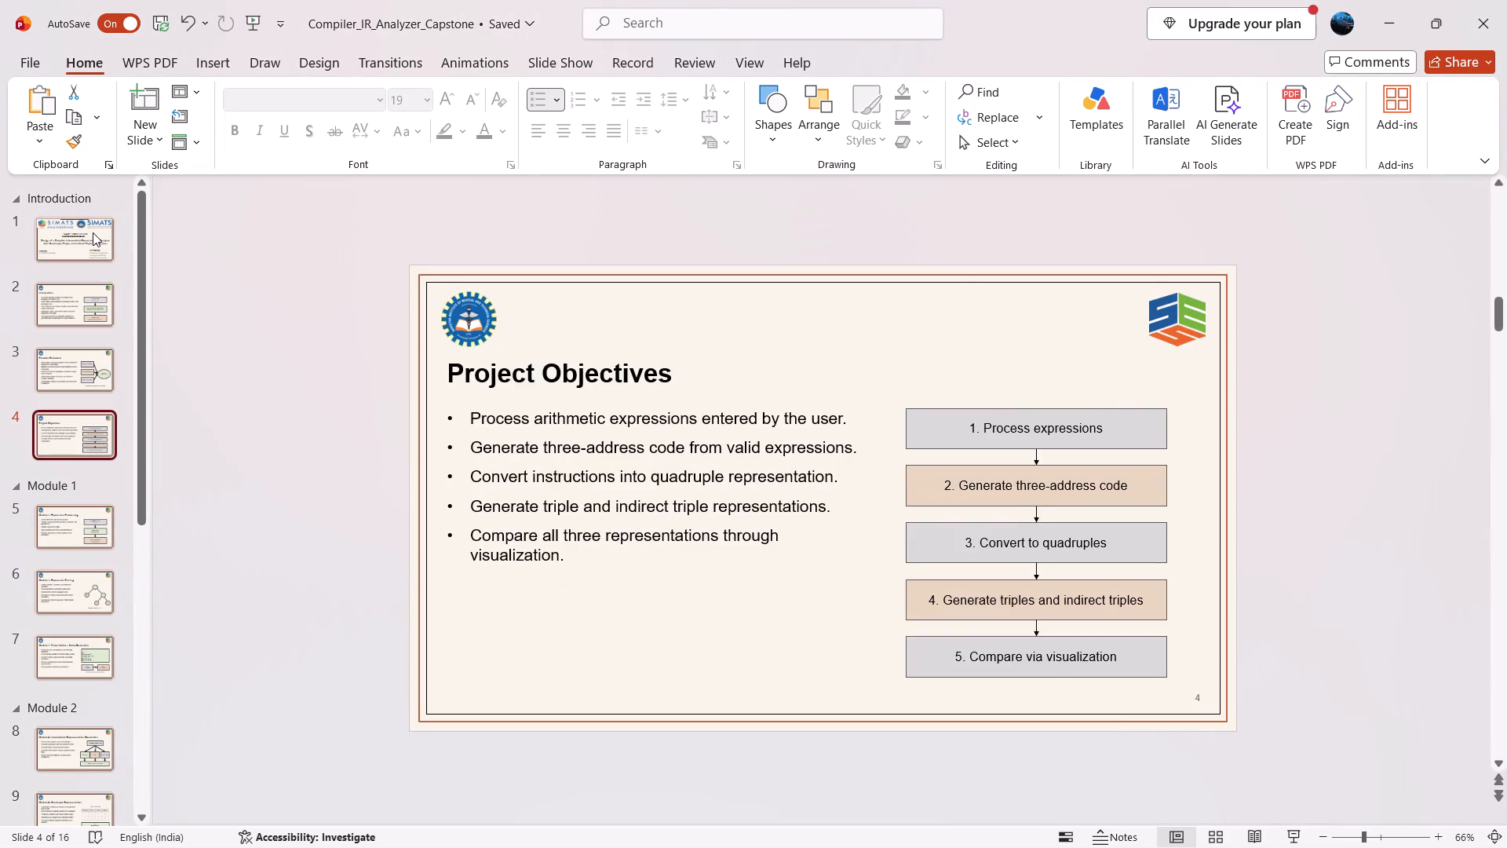
key(Down)
key(Down)
key(Up)
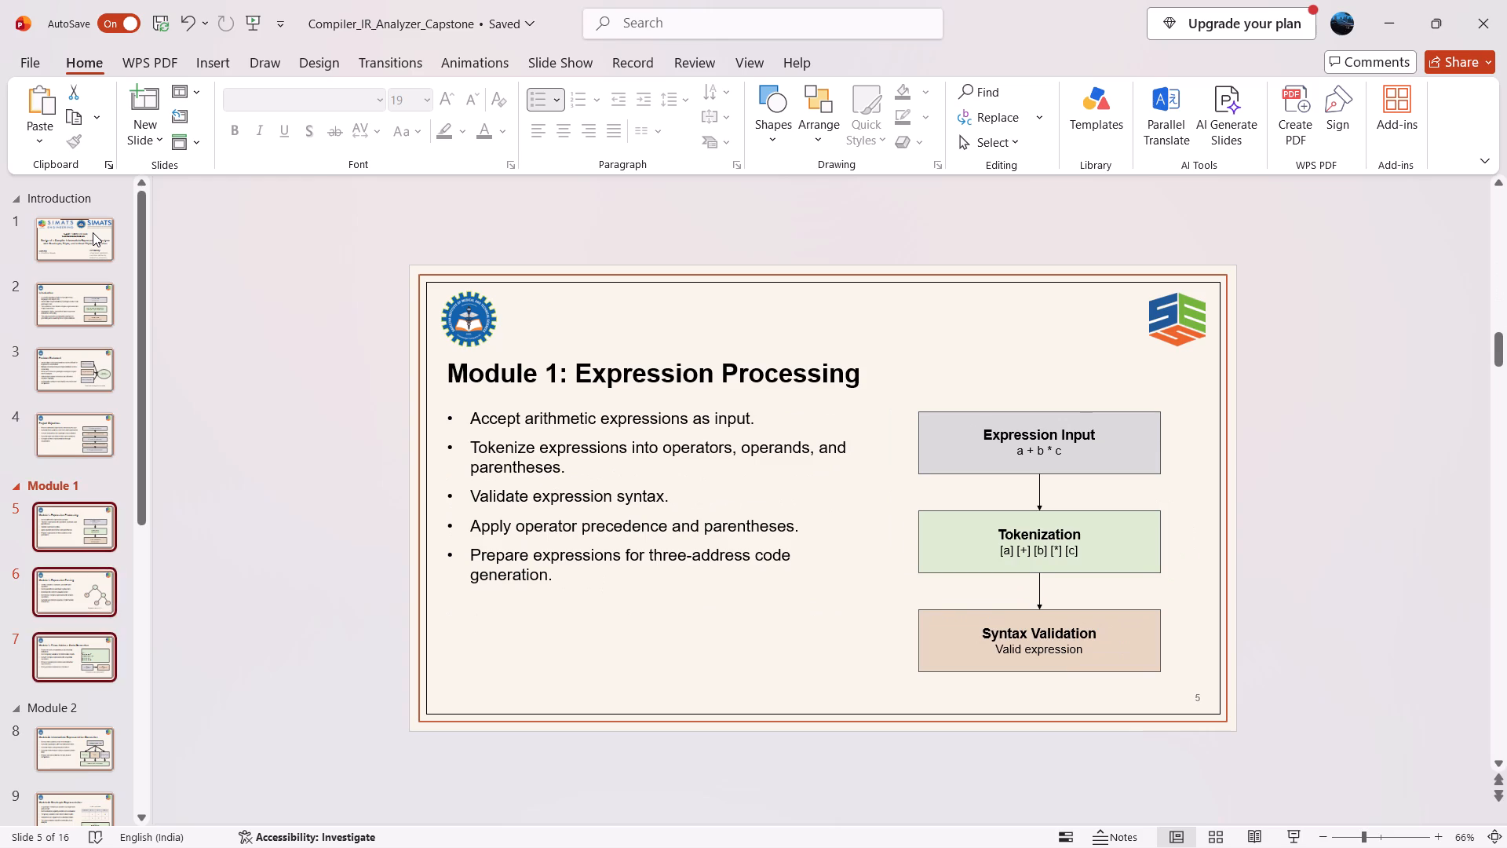
key(Up)
key(Up)
key(Up)
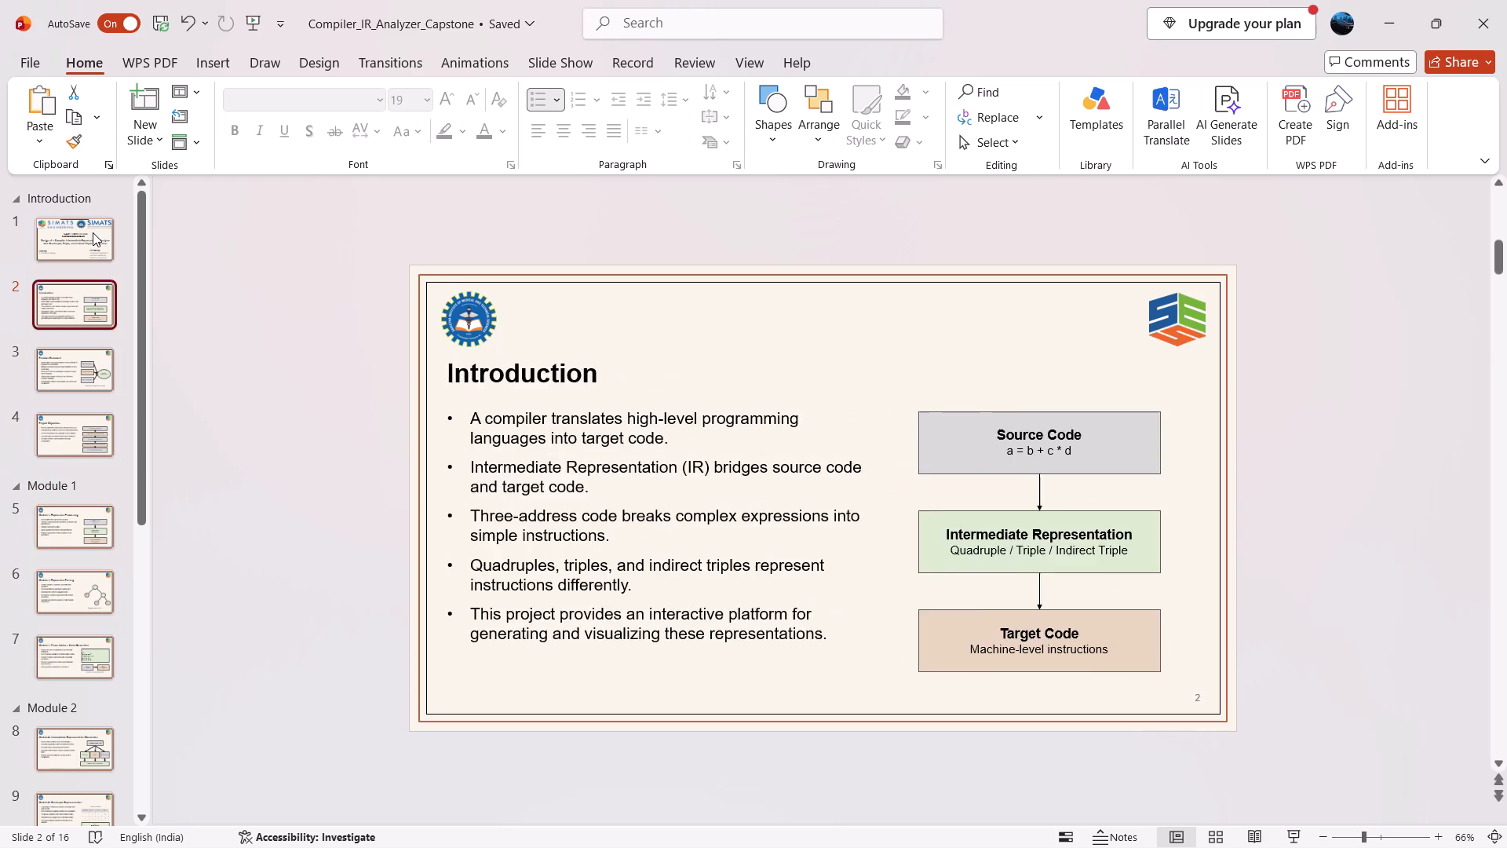
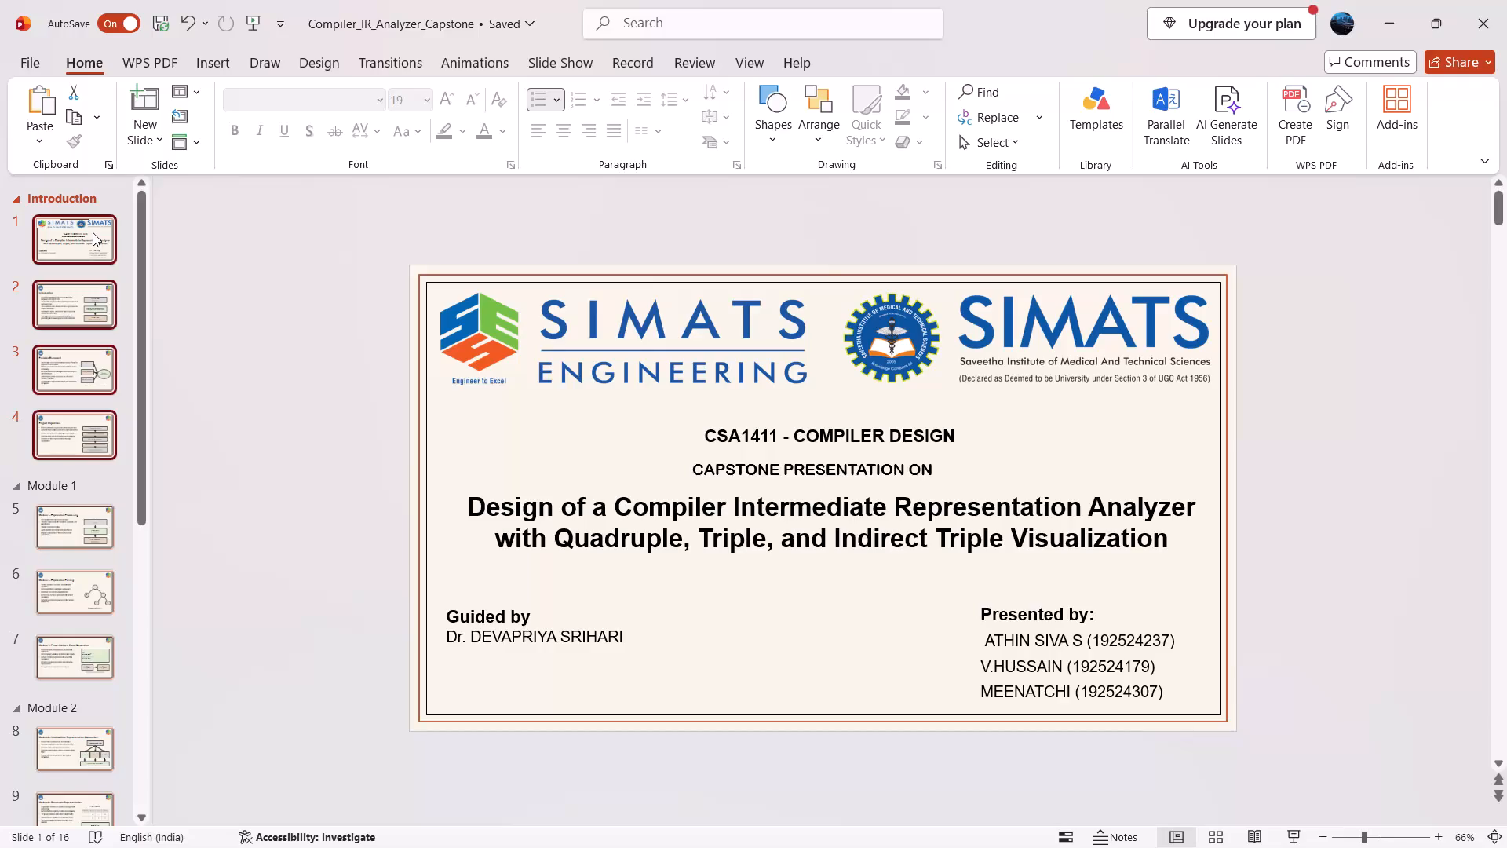
Look back and forth through the opening slides, from the title slide to Problem Statement, ending on Introduction.
key(Down)
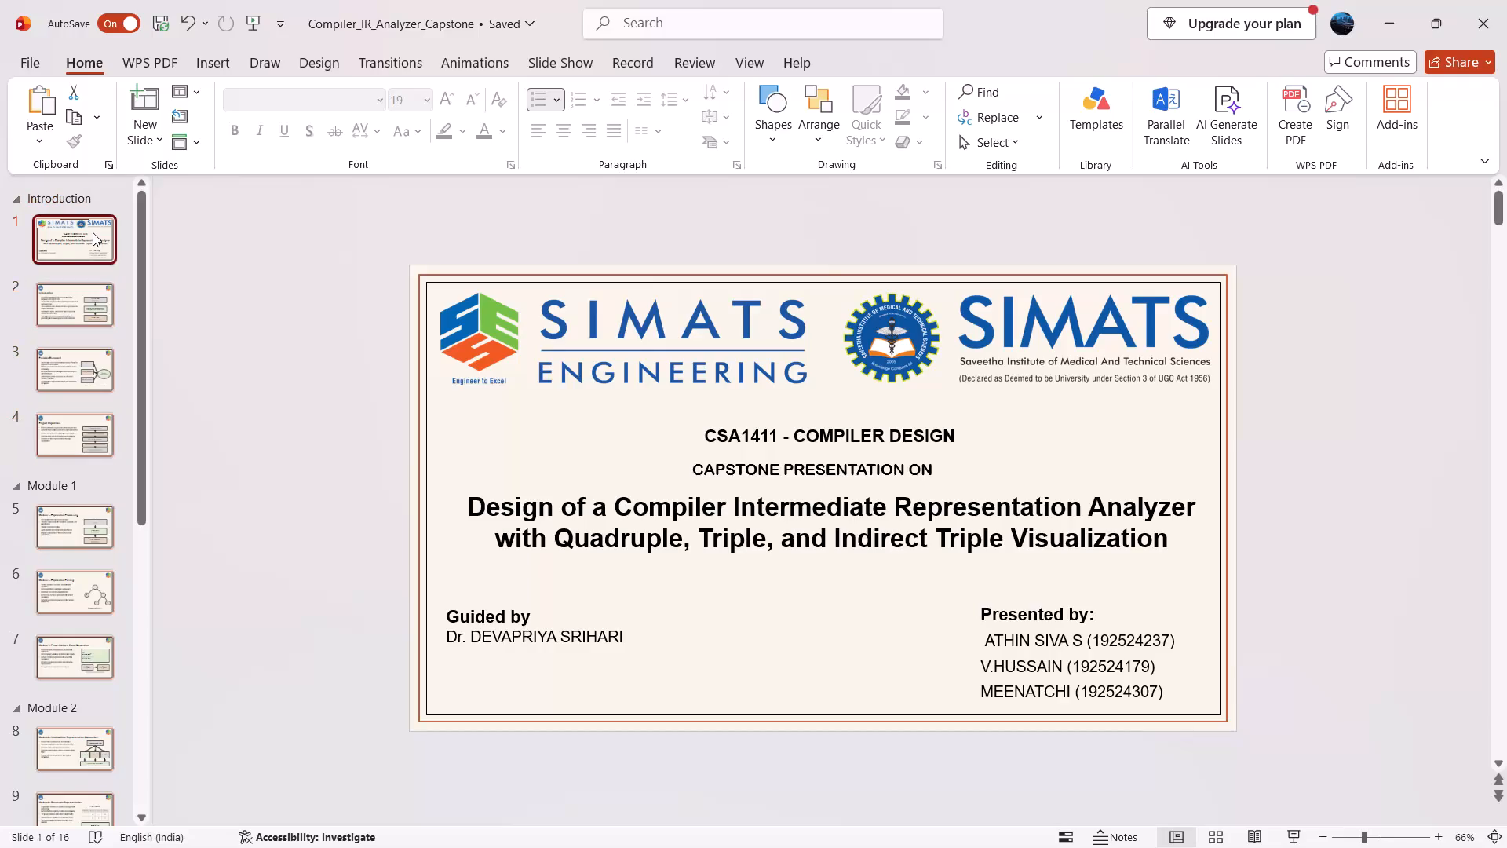
key(Down)
key(Up)
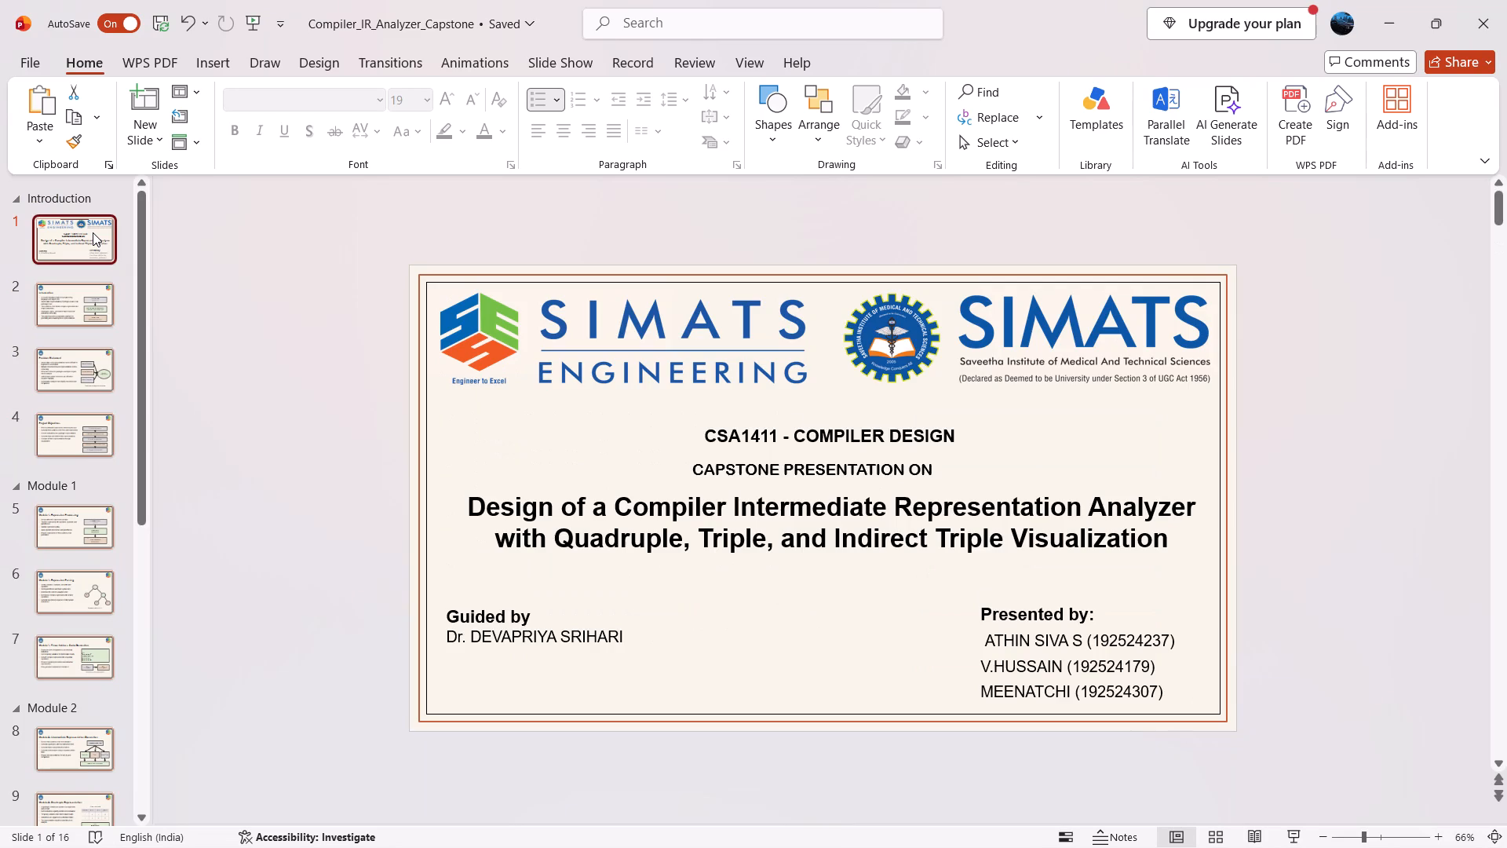
key(Down)
key(Down)
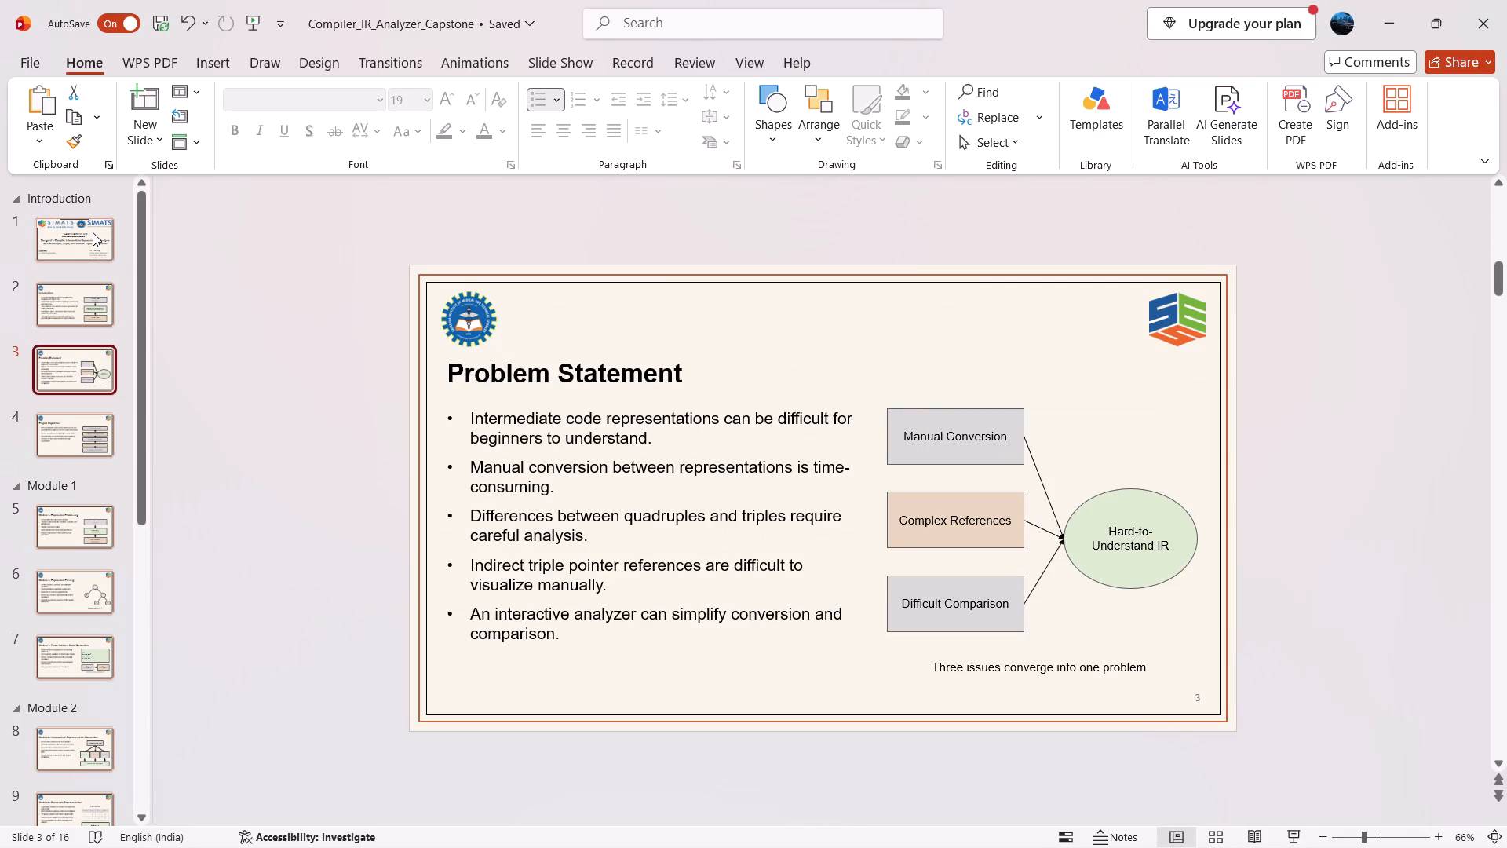
key(Up)
key(Up)
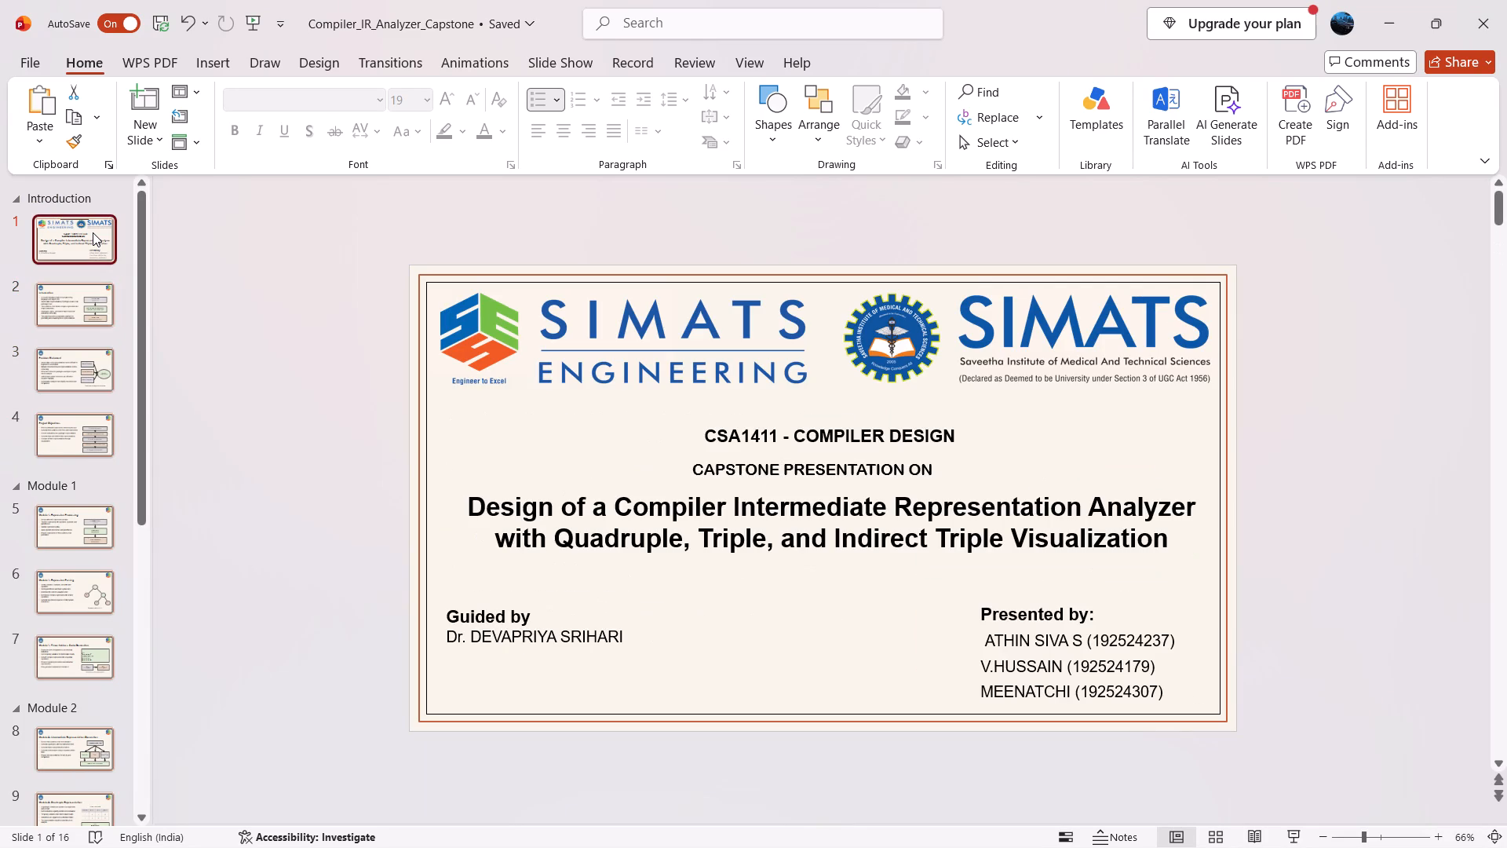
key(Down)
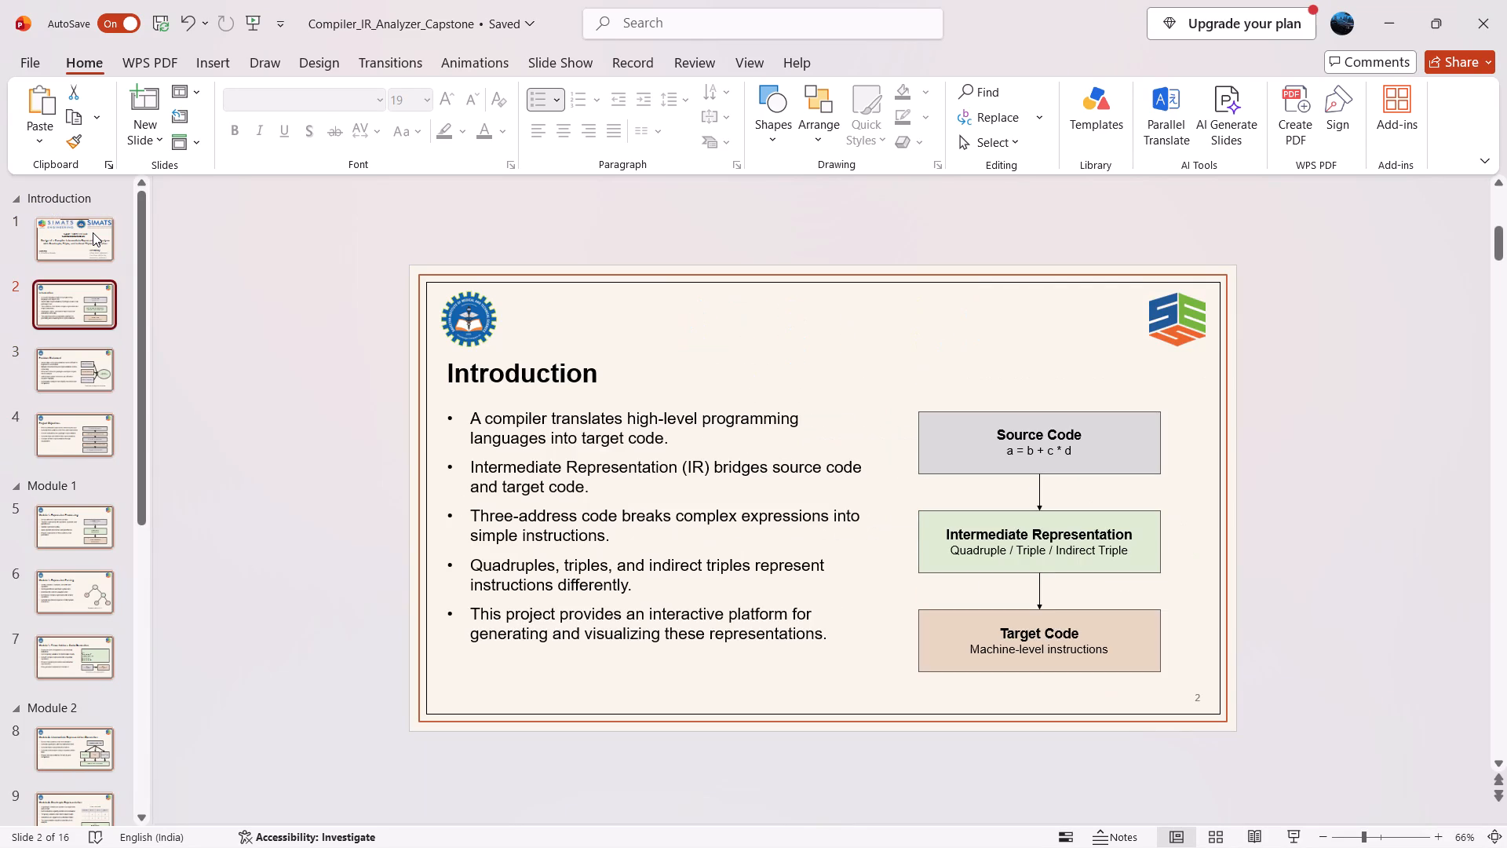
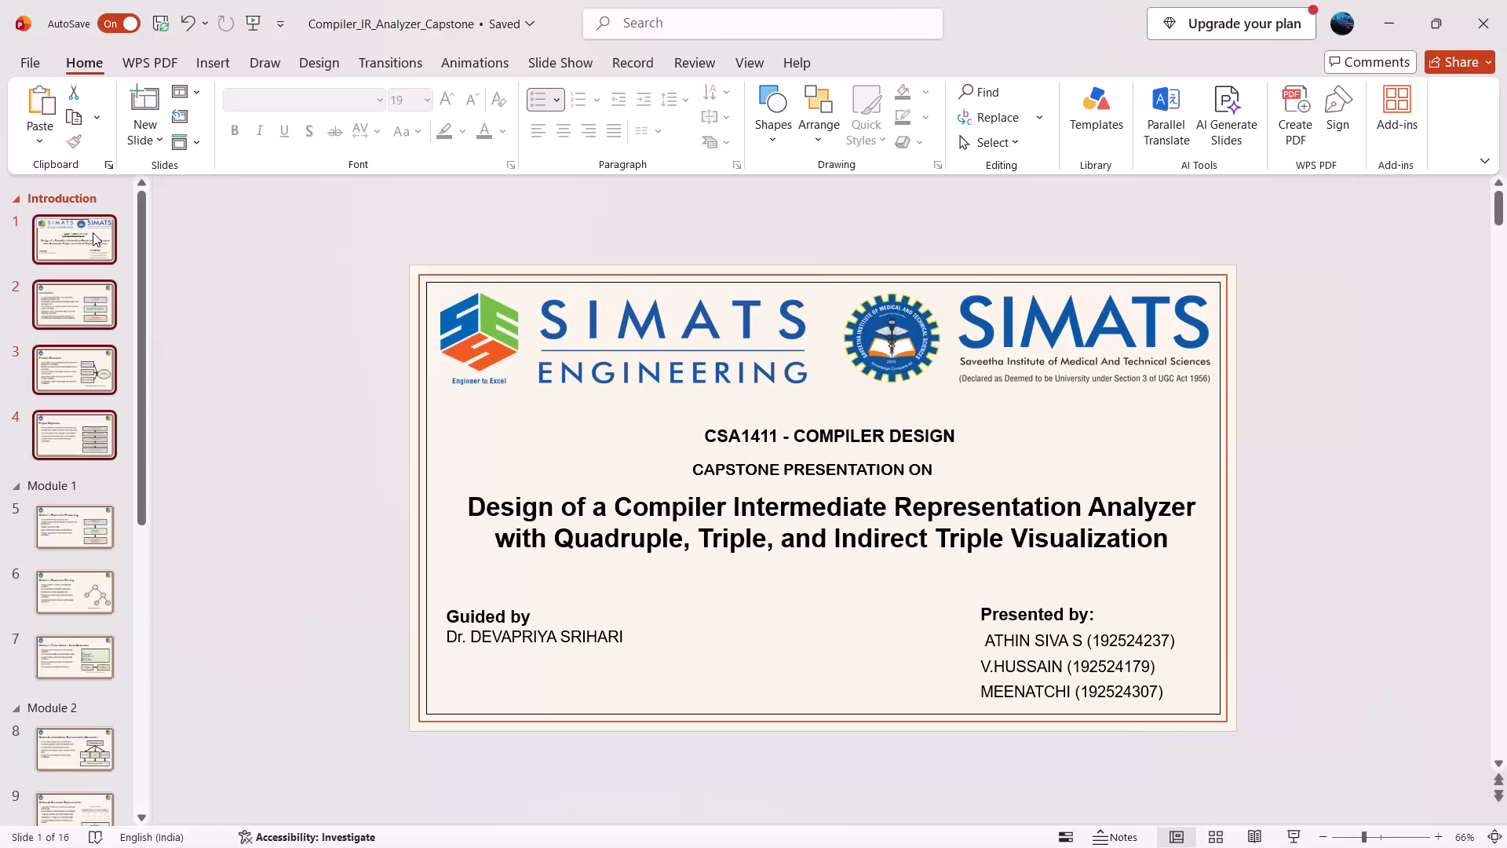
Look through the opening slides from the title slide to Project Objectives and return to the title slide.
key(Up)
key(Down)
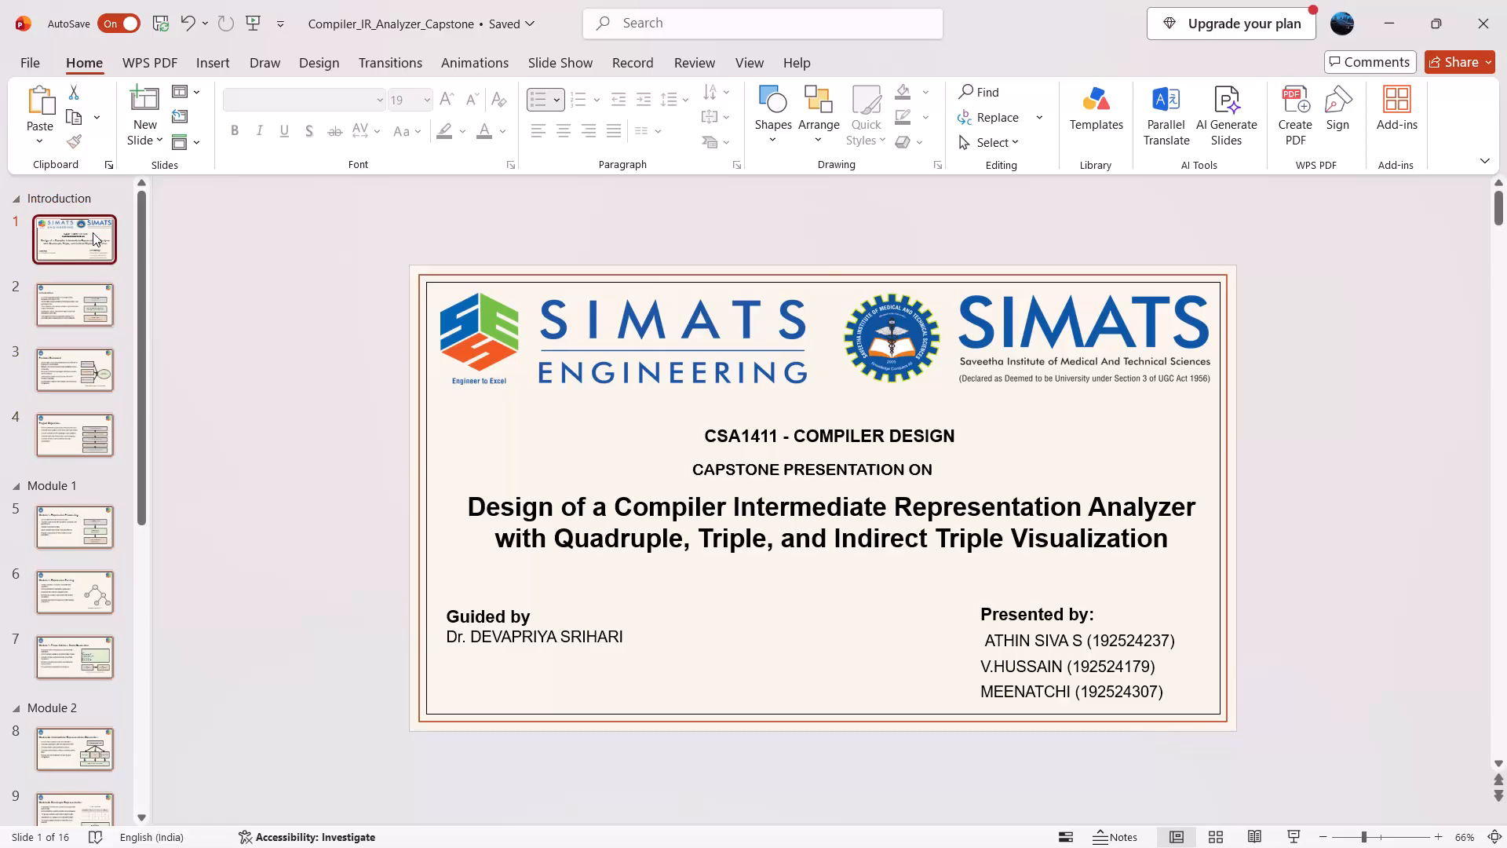
key(Down)
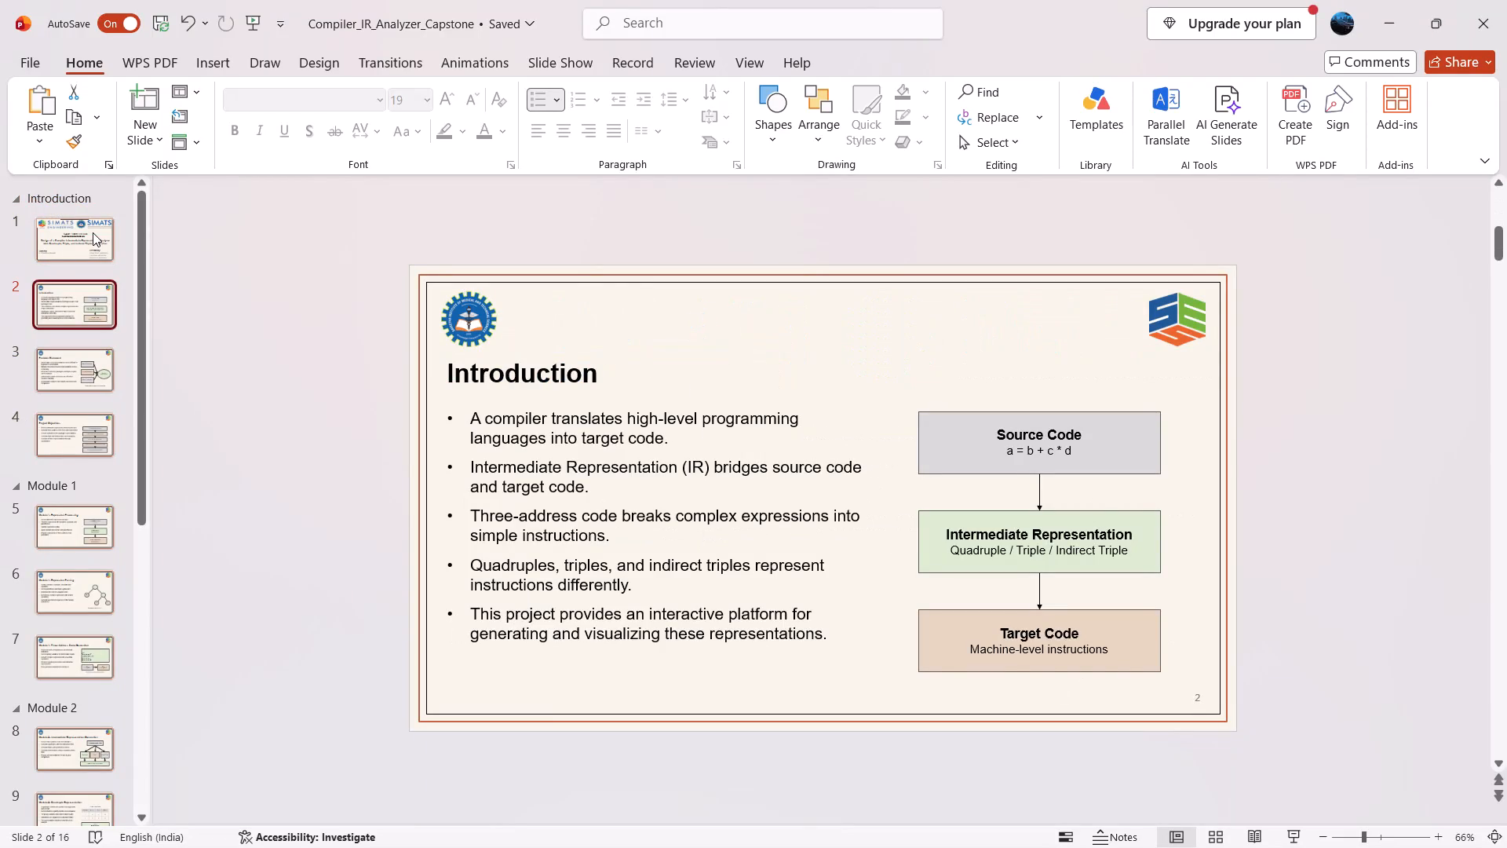
key(Down)
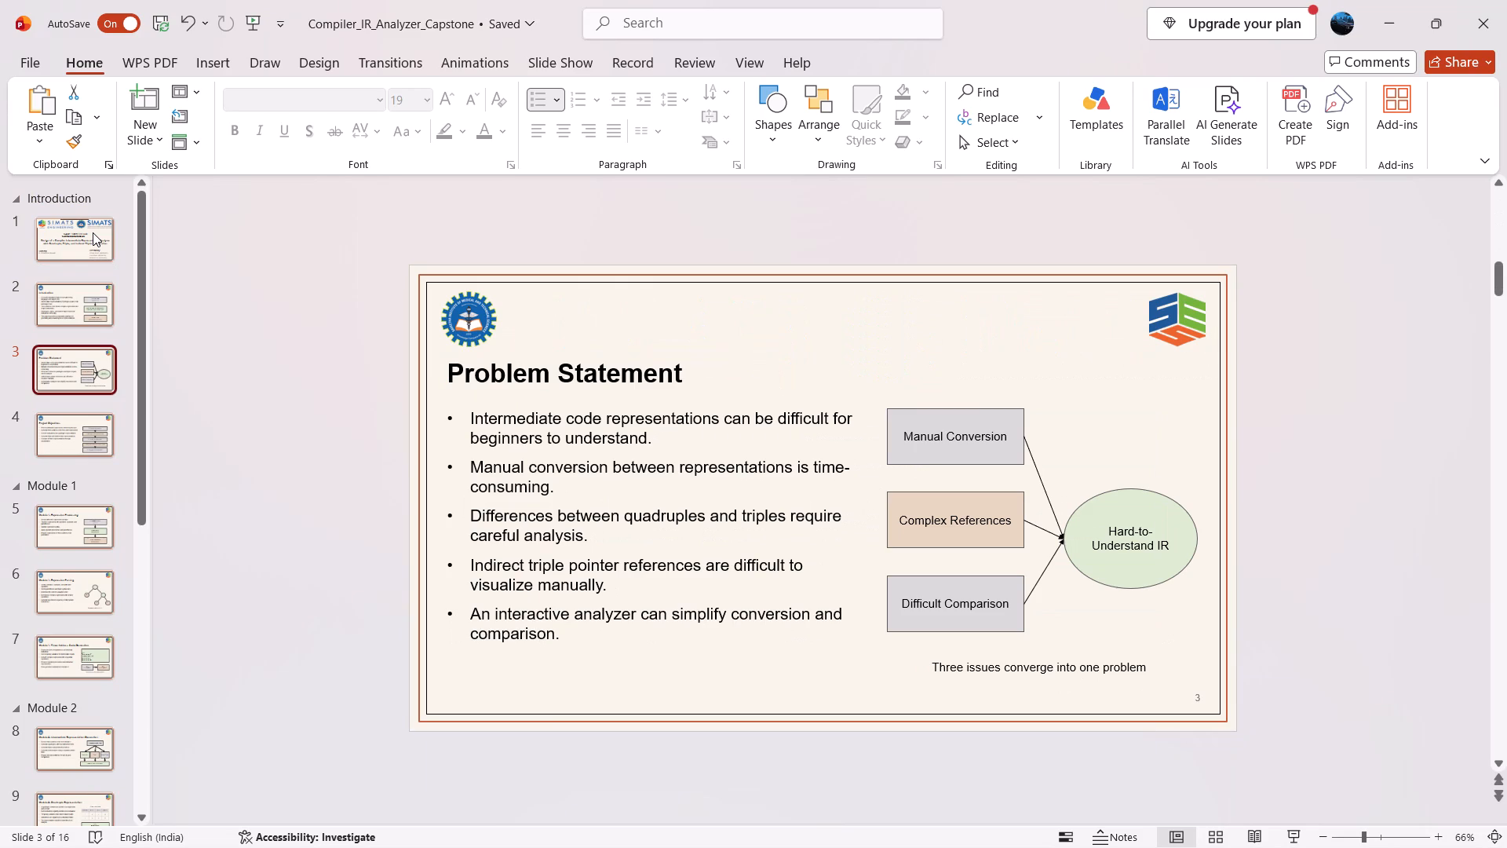
key(Up)
key(Up)
key(Up)
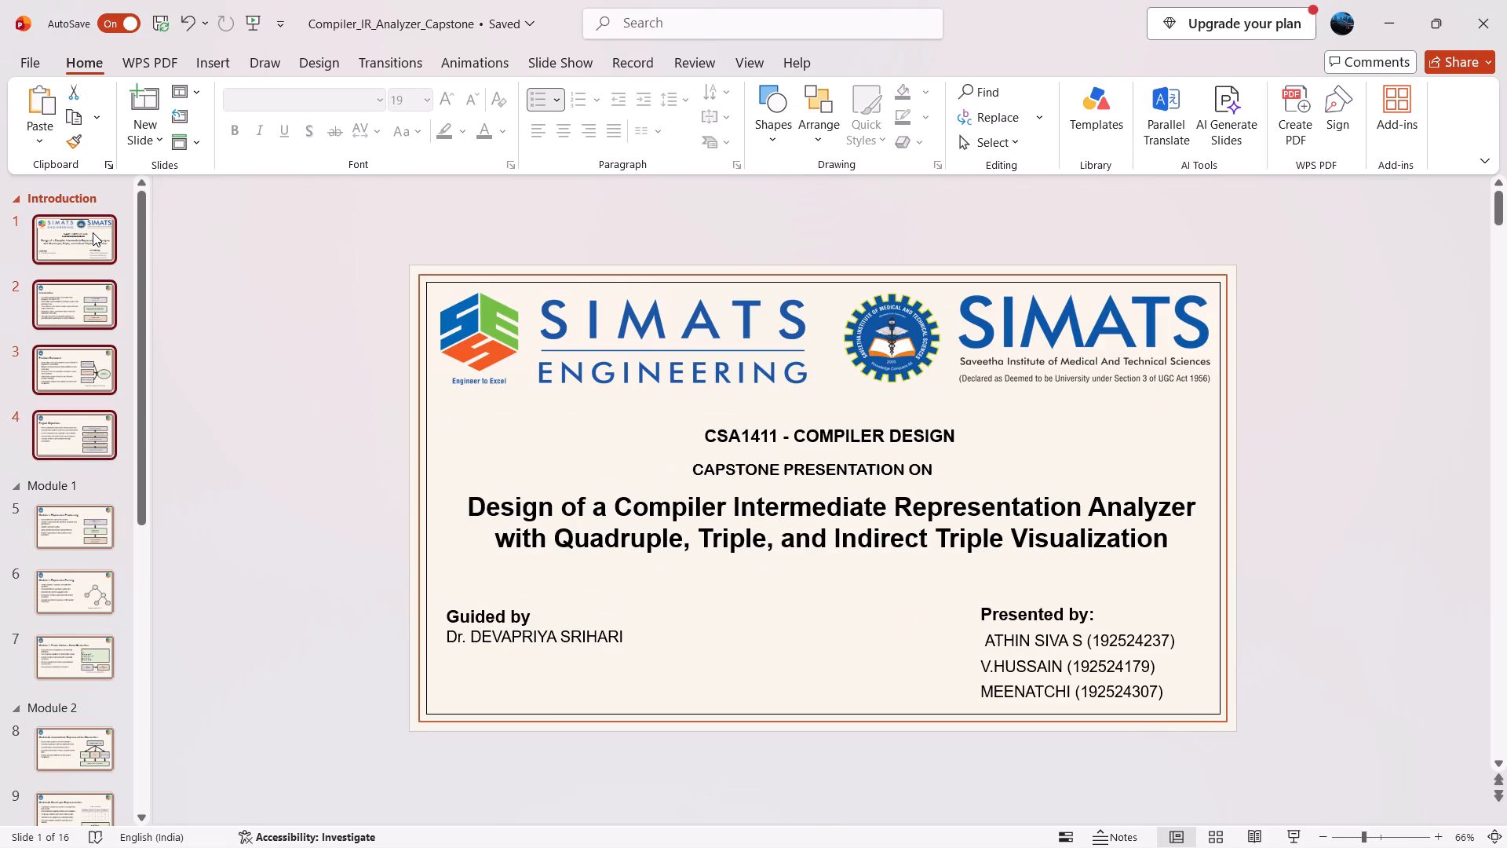
key(Down)
key(Down)
key(Down)
key(Down)
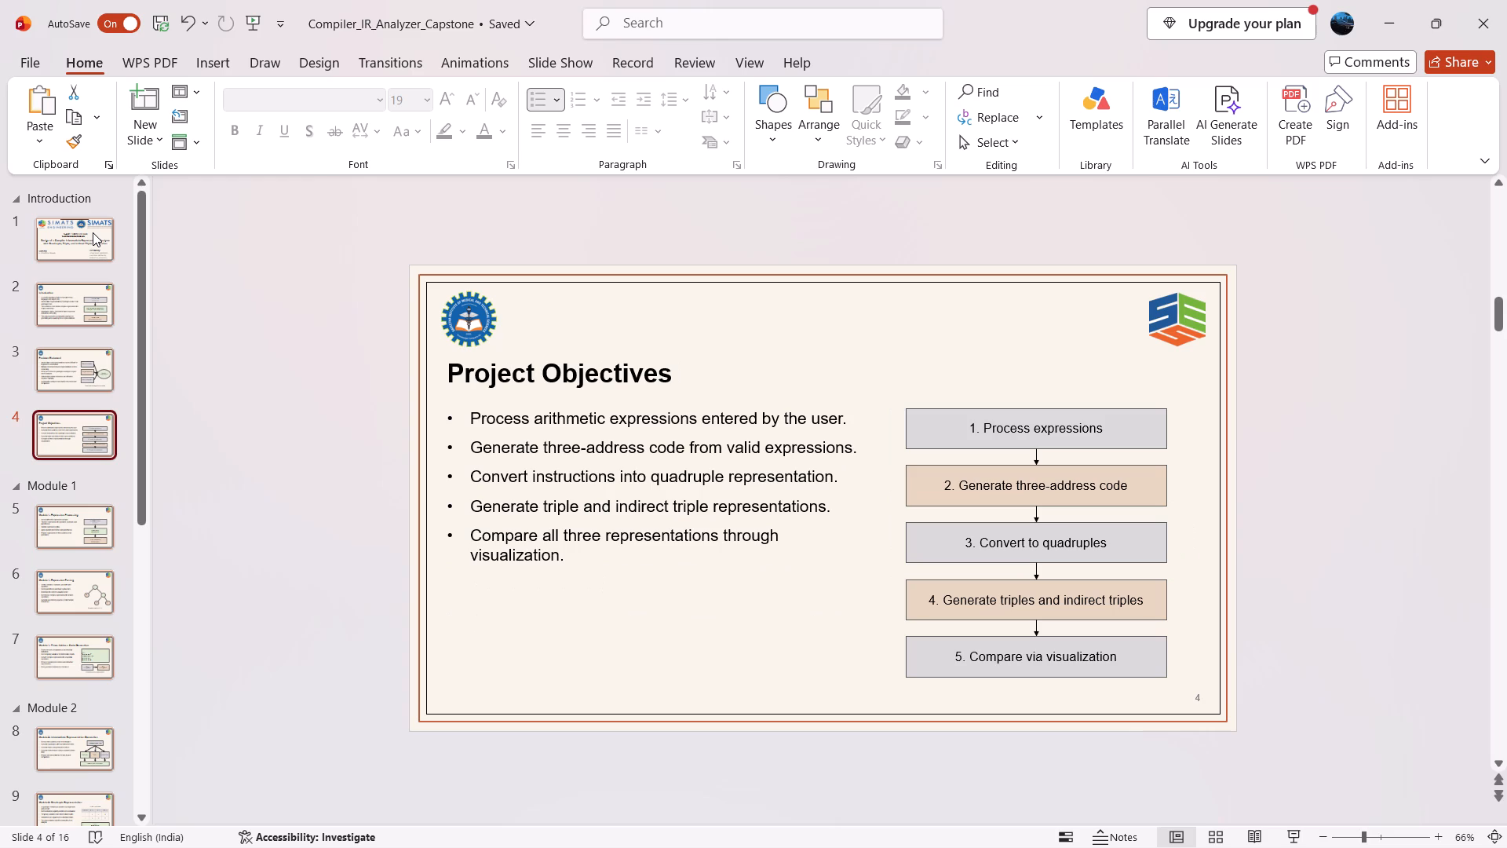
key(Up)
key(Up)
key(Up)
key(Up)
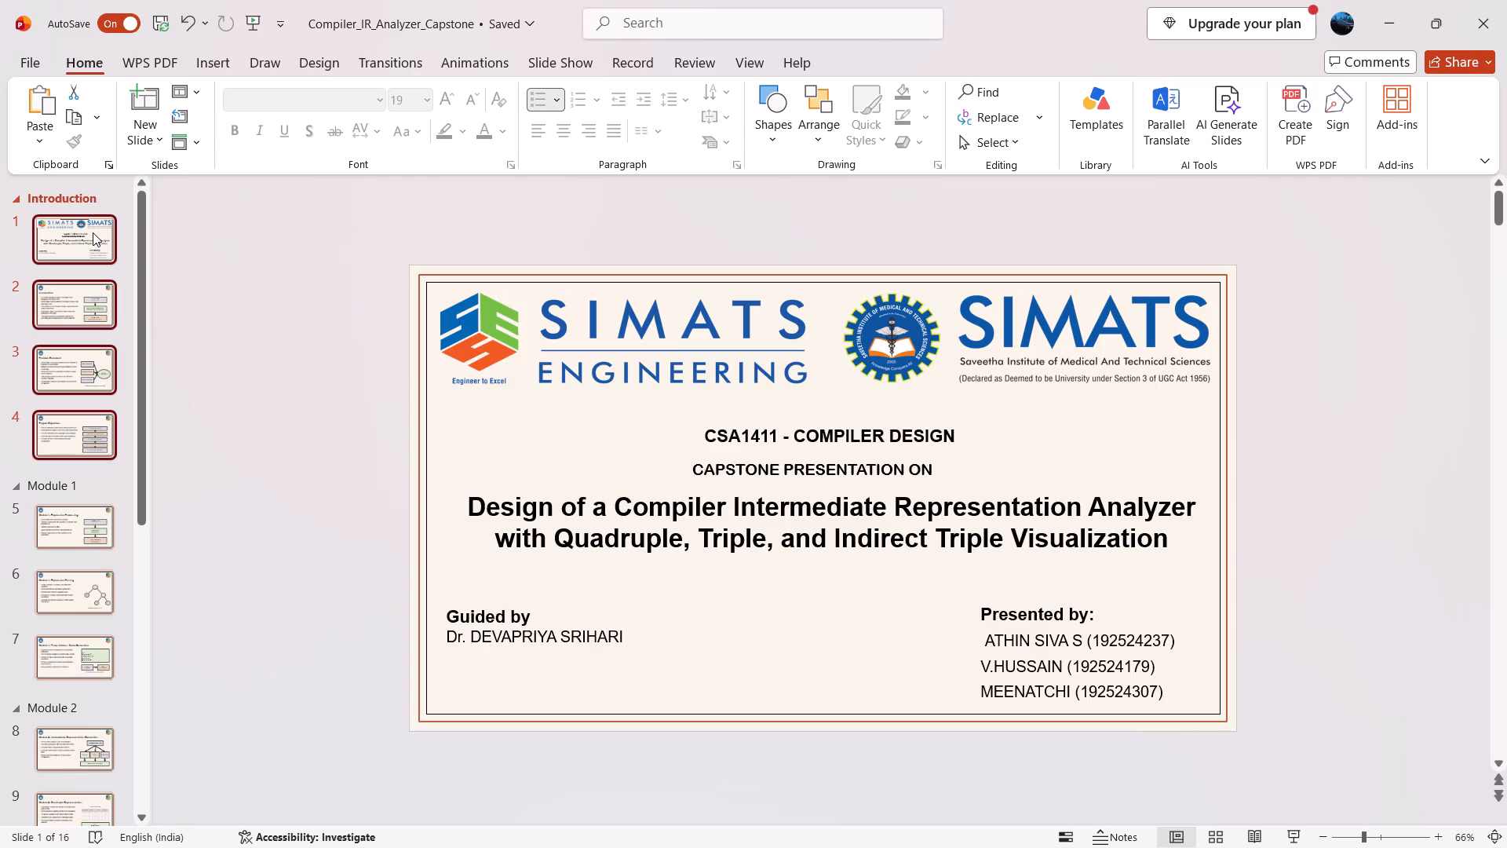
Look back and forth between the title slide and the Introduction slide, ending on Introduction.
key(Up)
key(Down)
key(Down)
key(Up)
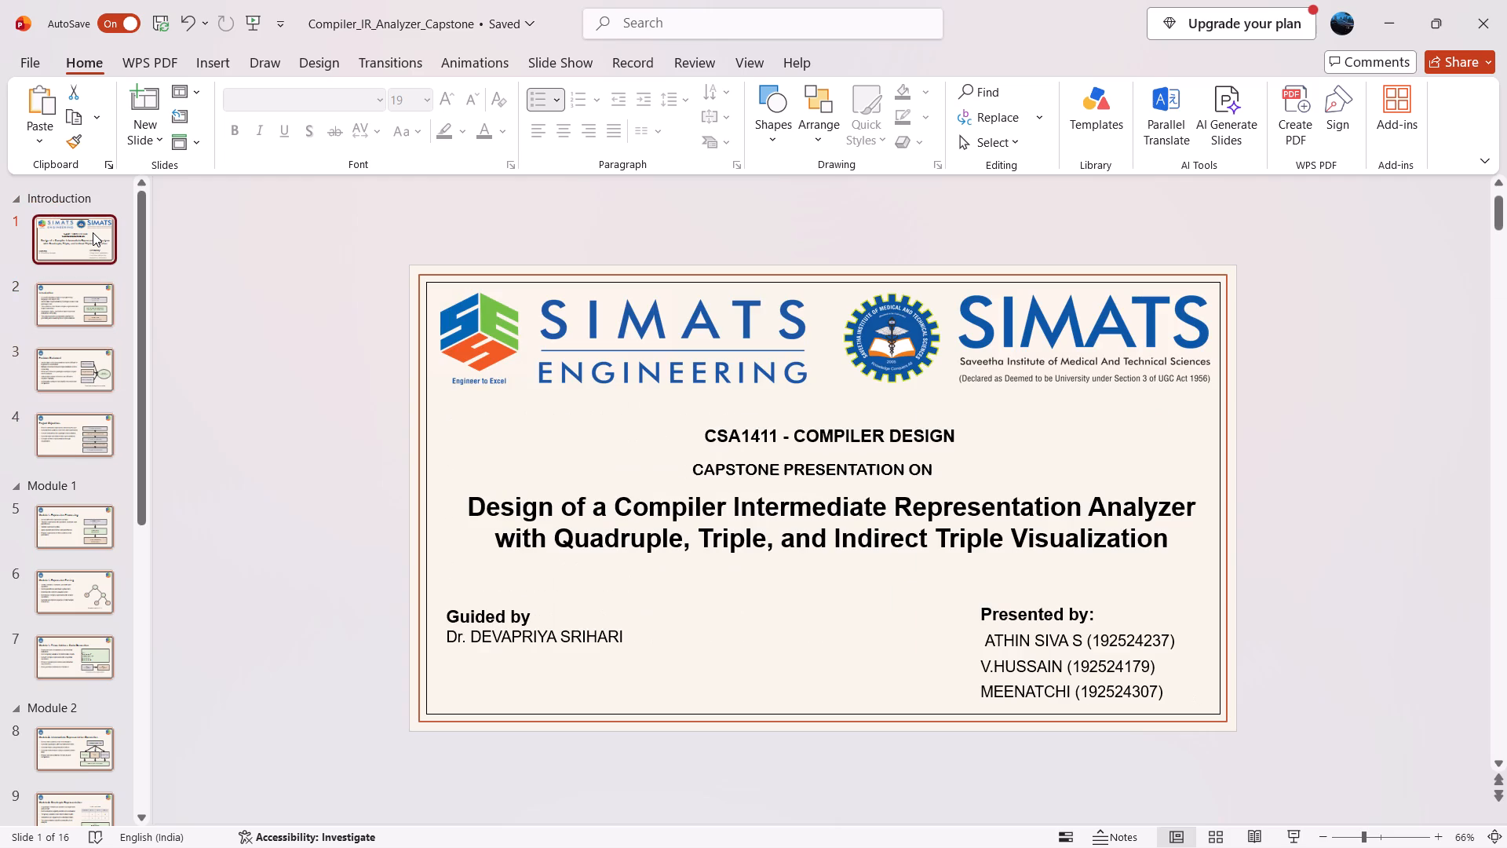
key(Down)
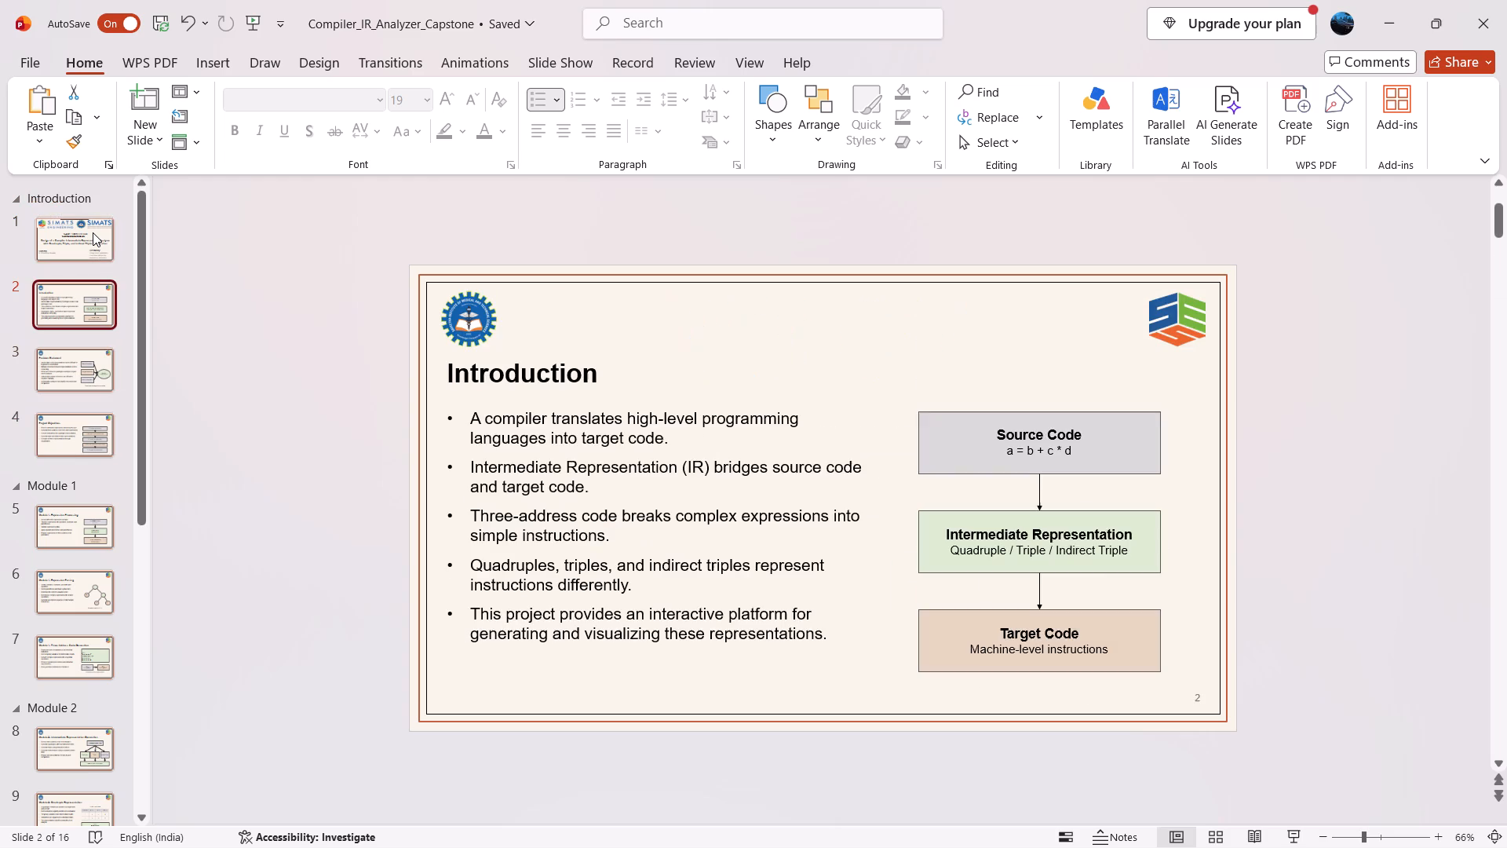
key(Up)
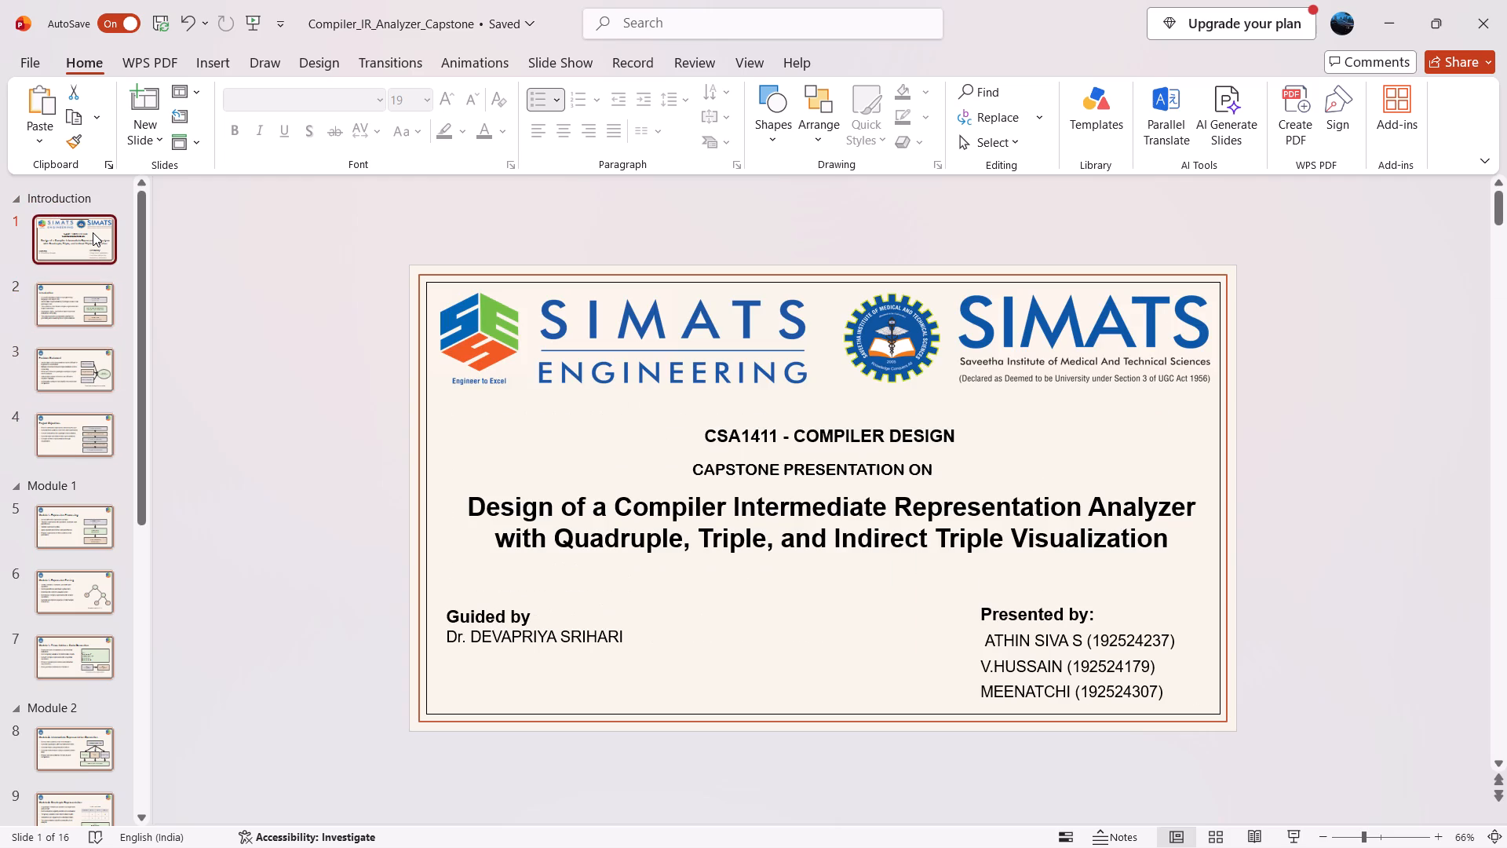
key(Down)
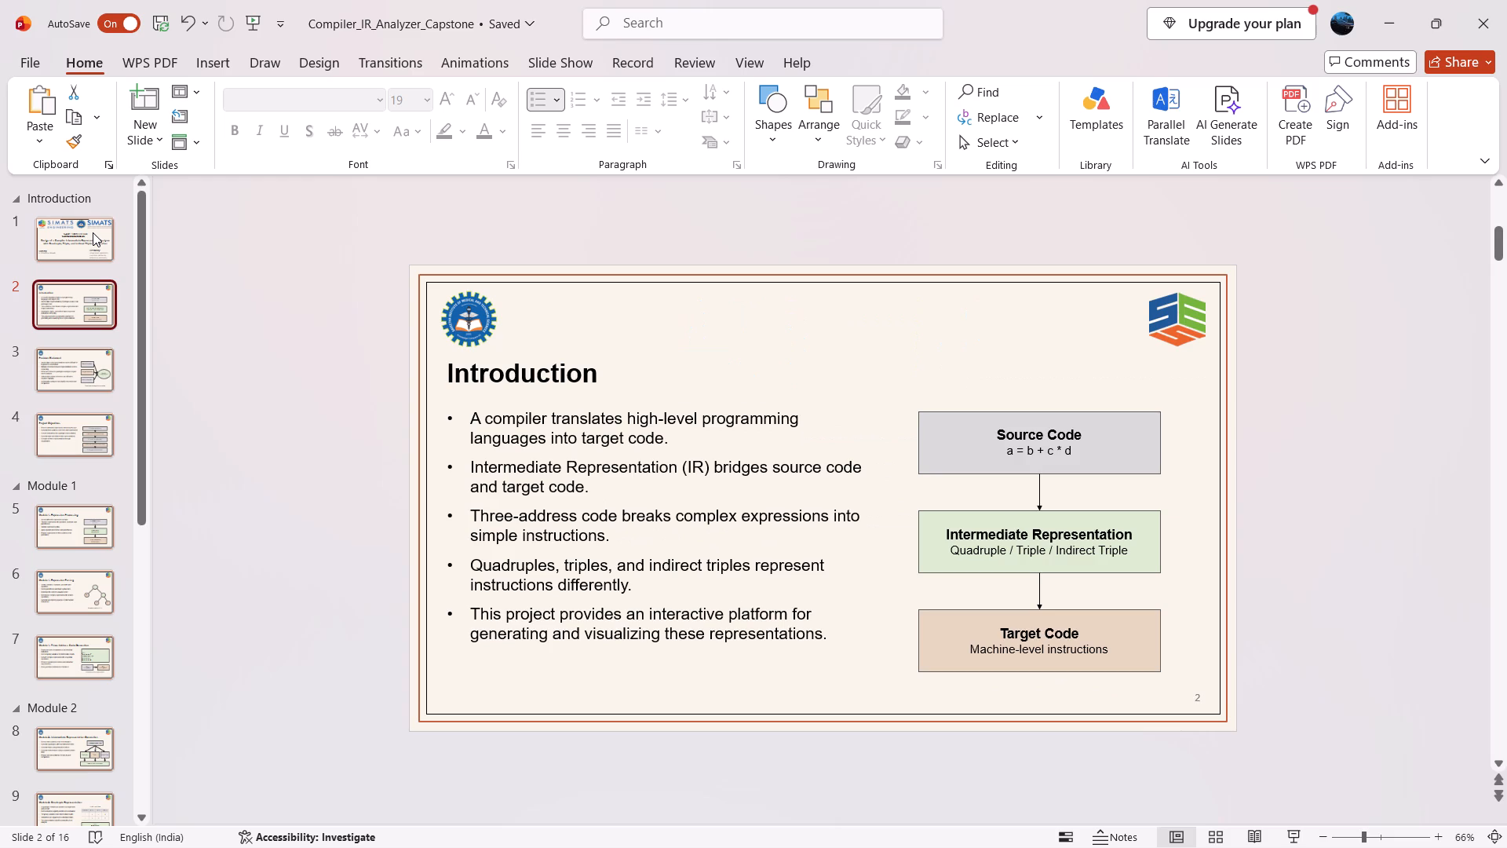
key(Up)
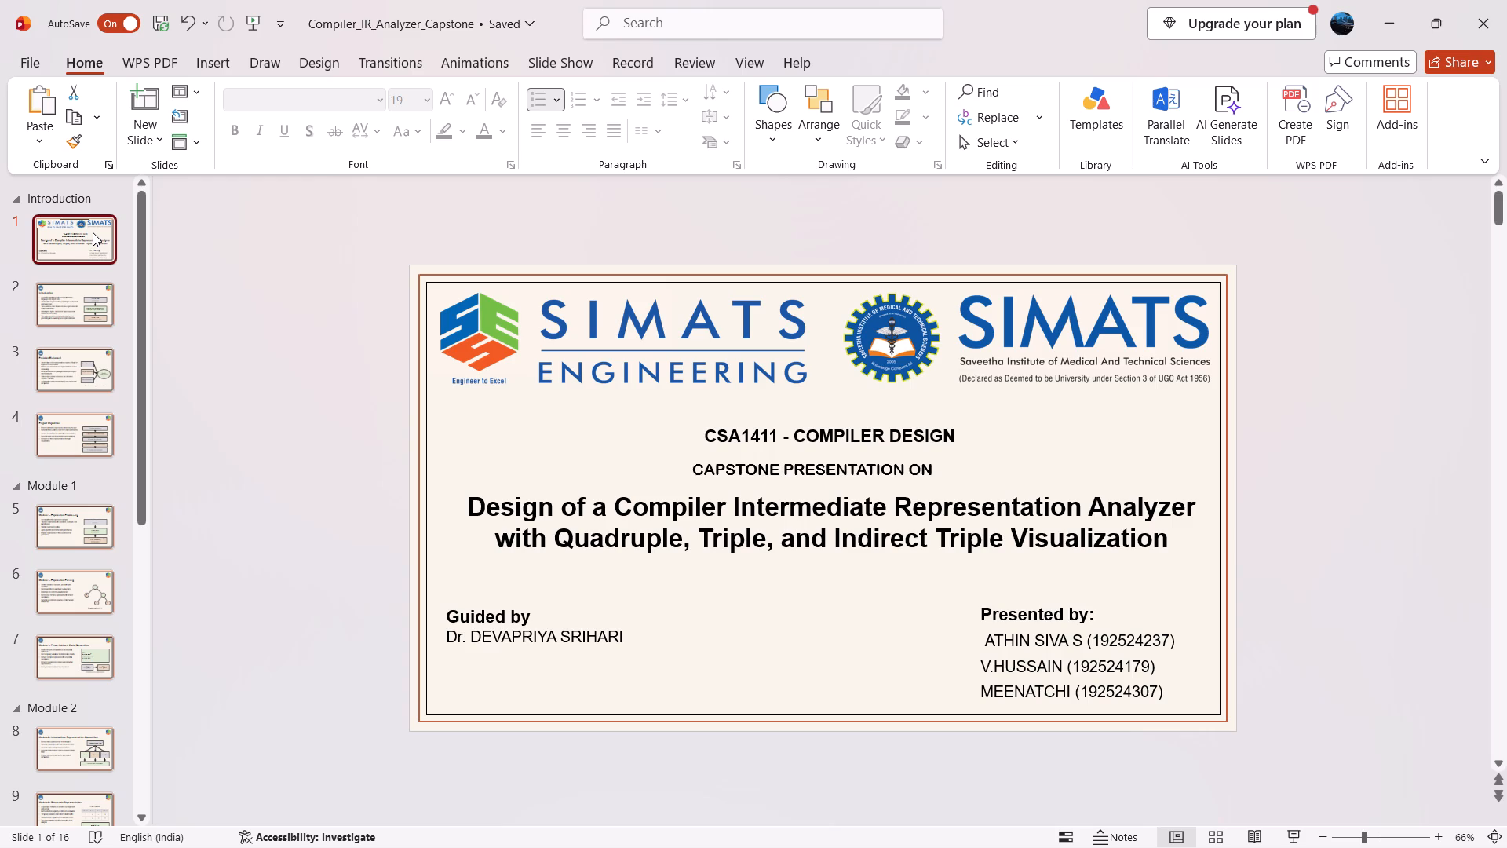